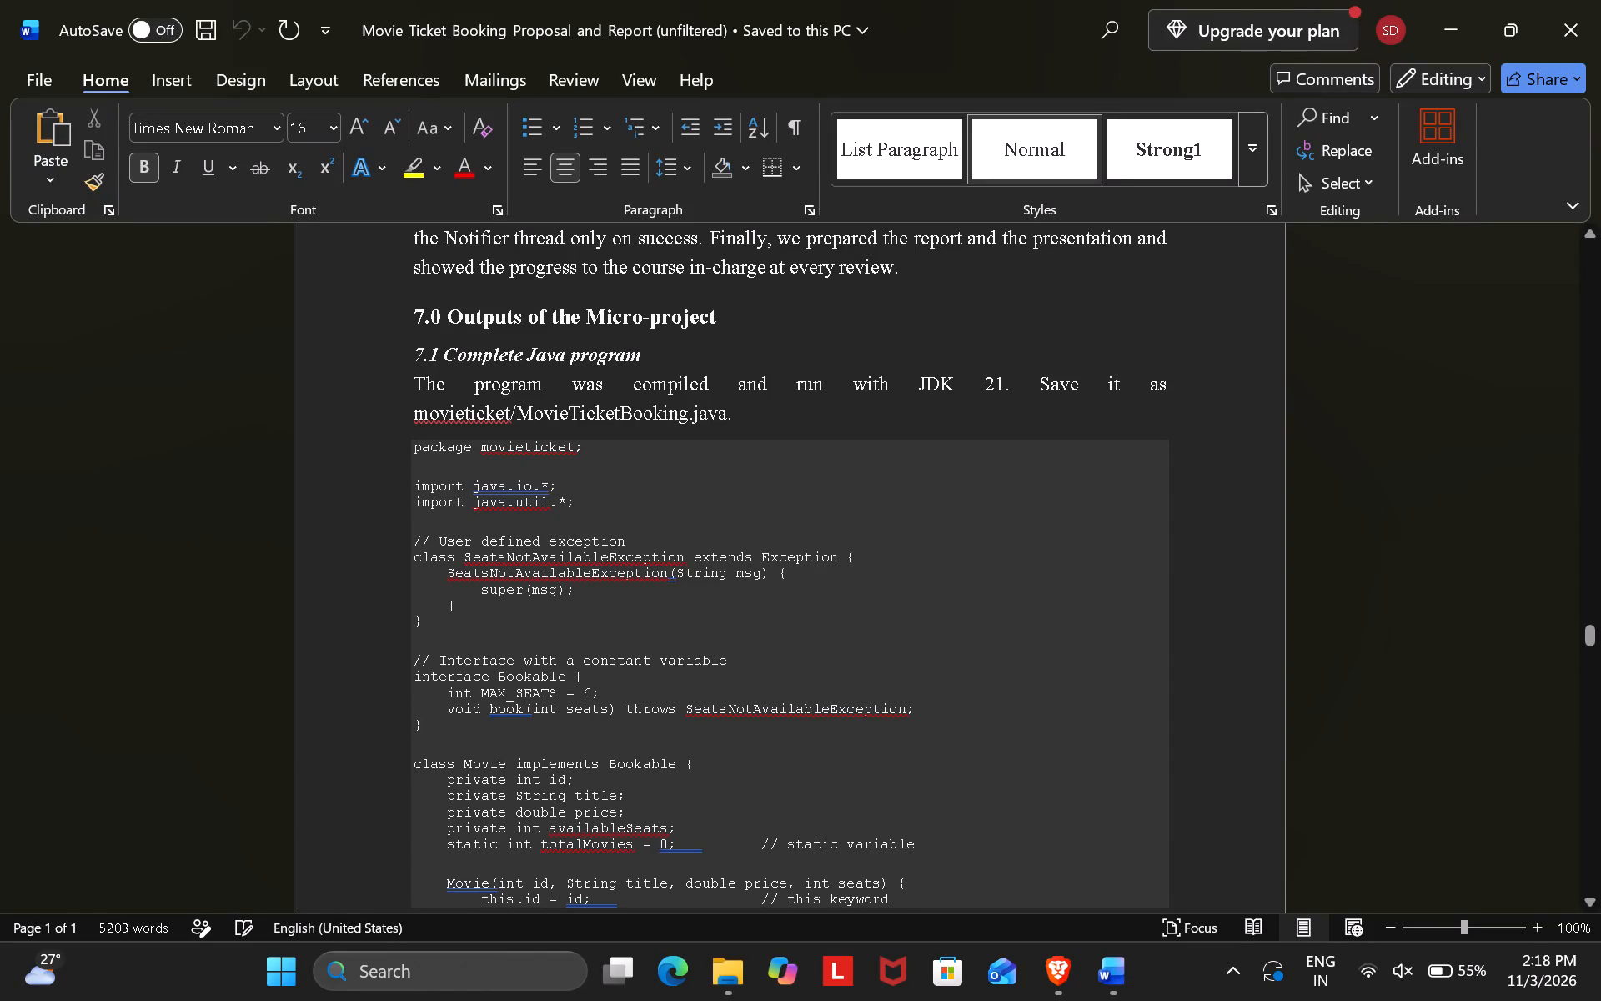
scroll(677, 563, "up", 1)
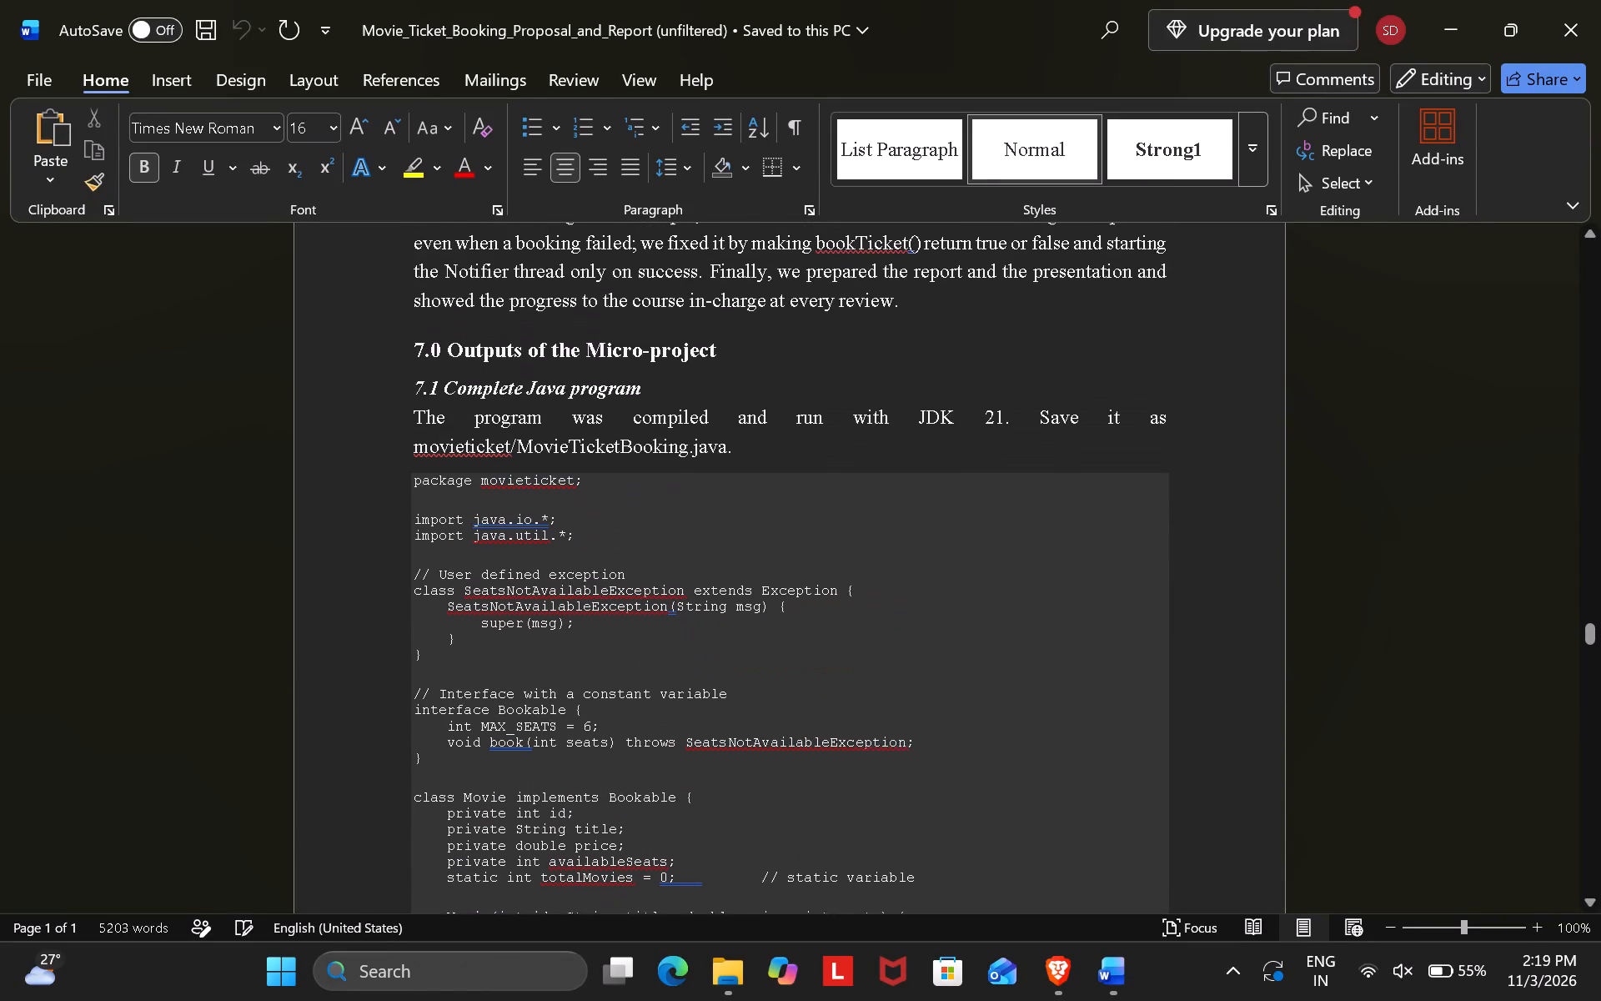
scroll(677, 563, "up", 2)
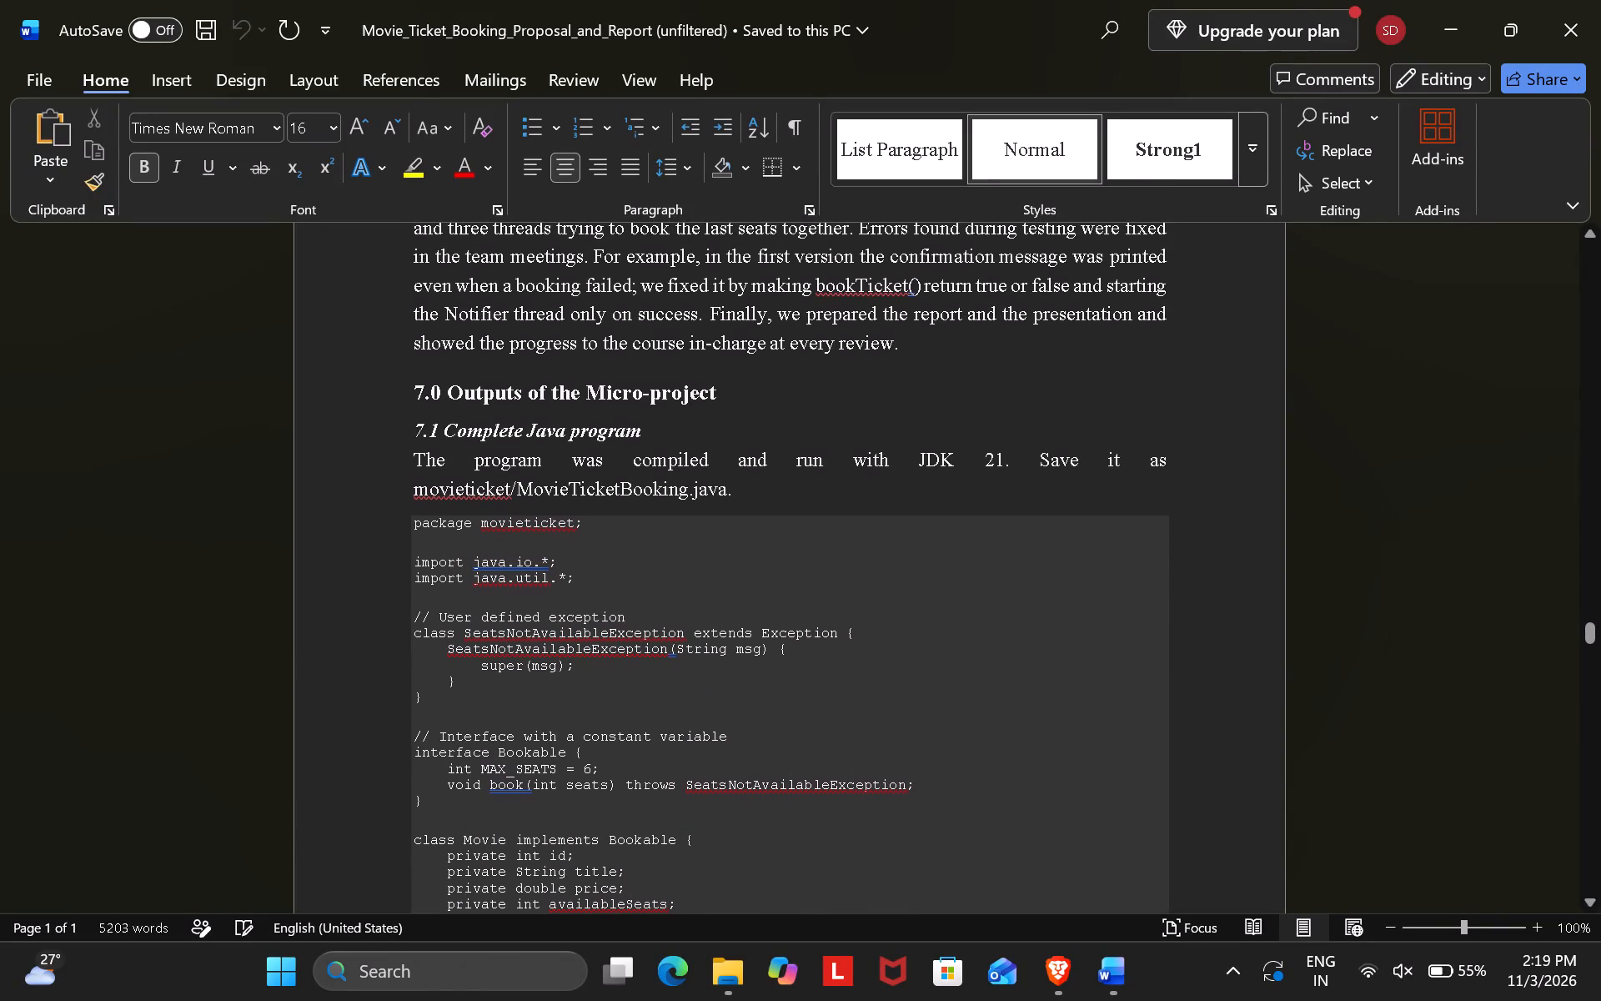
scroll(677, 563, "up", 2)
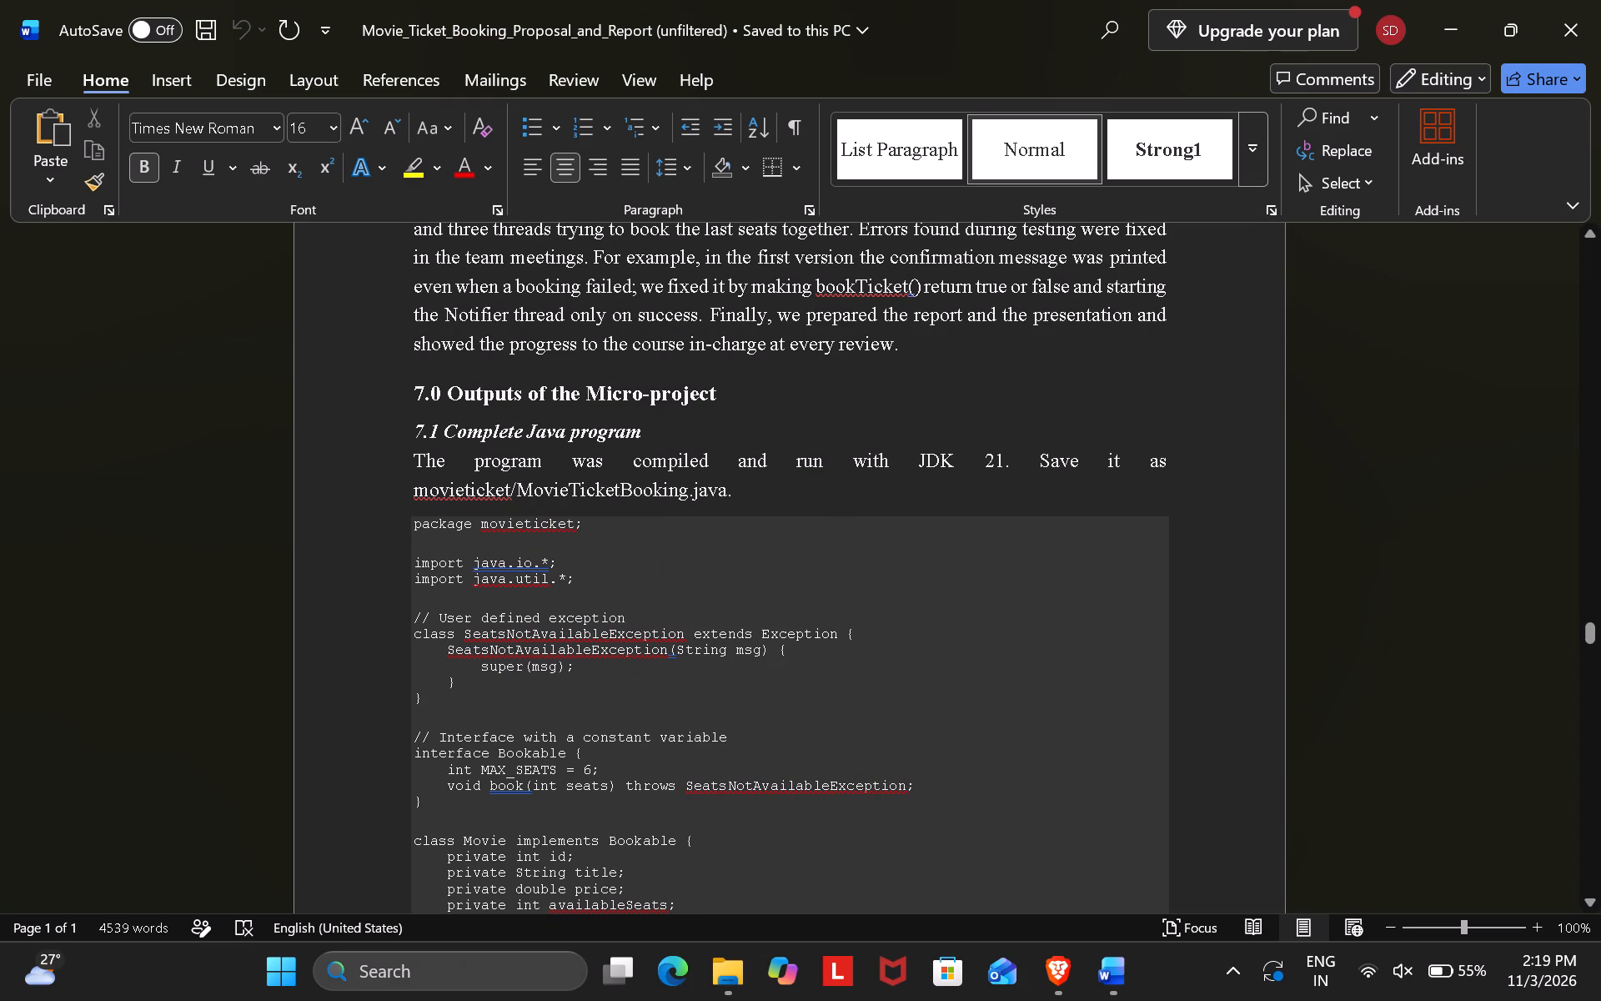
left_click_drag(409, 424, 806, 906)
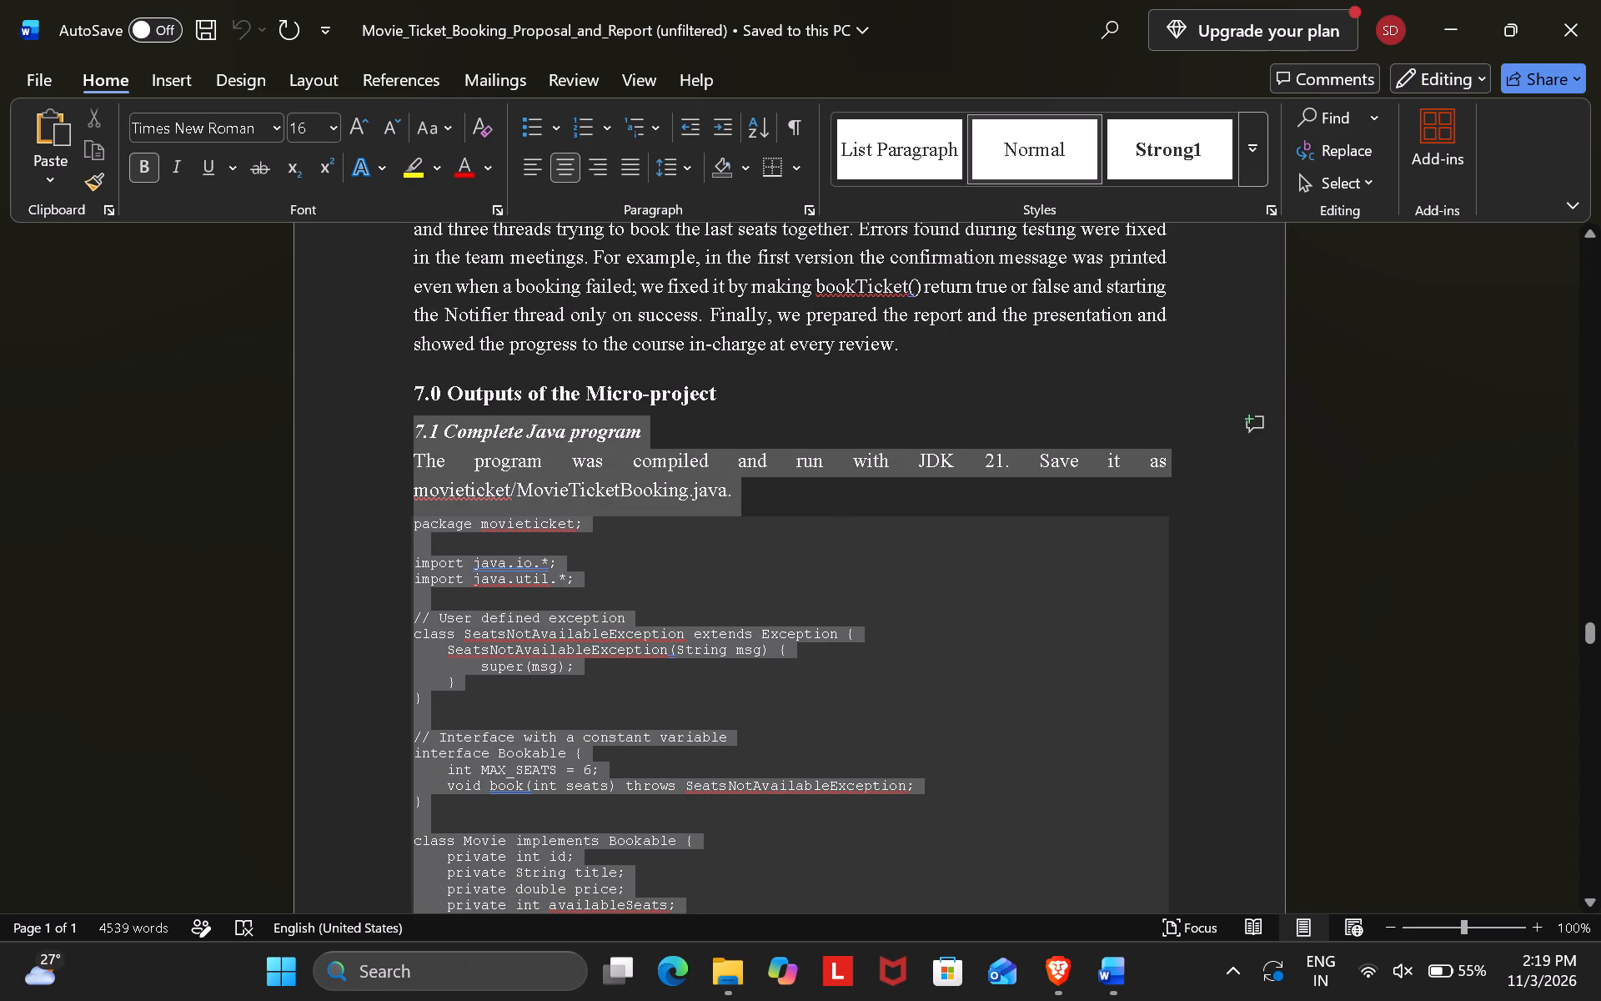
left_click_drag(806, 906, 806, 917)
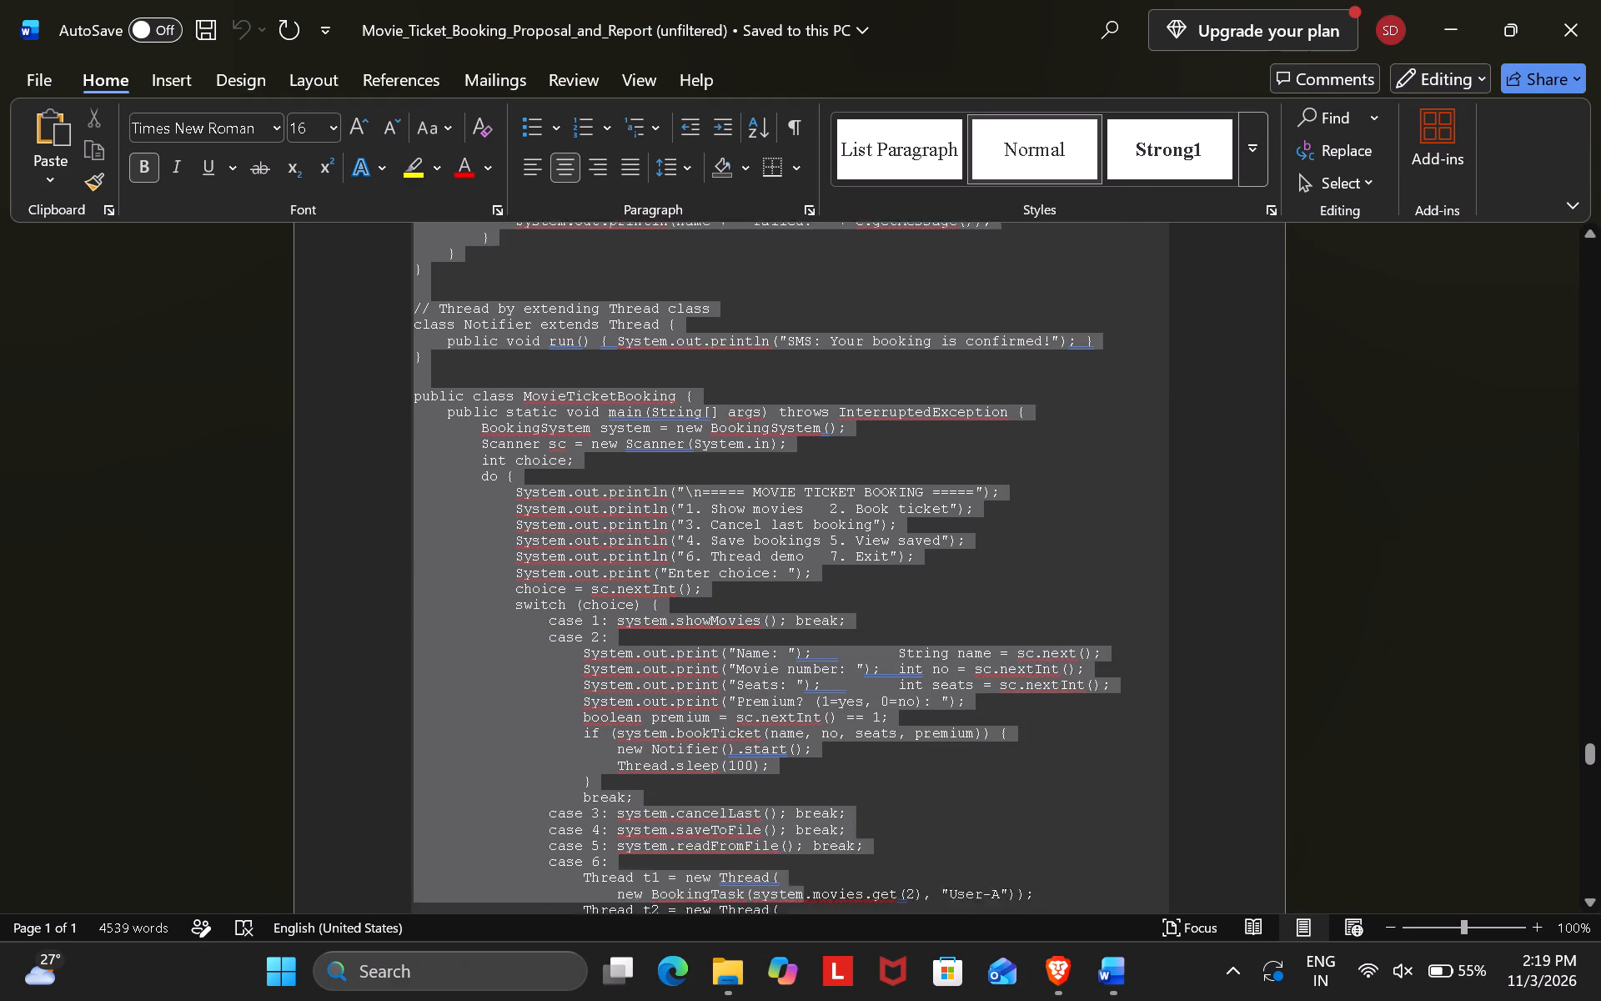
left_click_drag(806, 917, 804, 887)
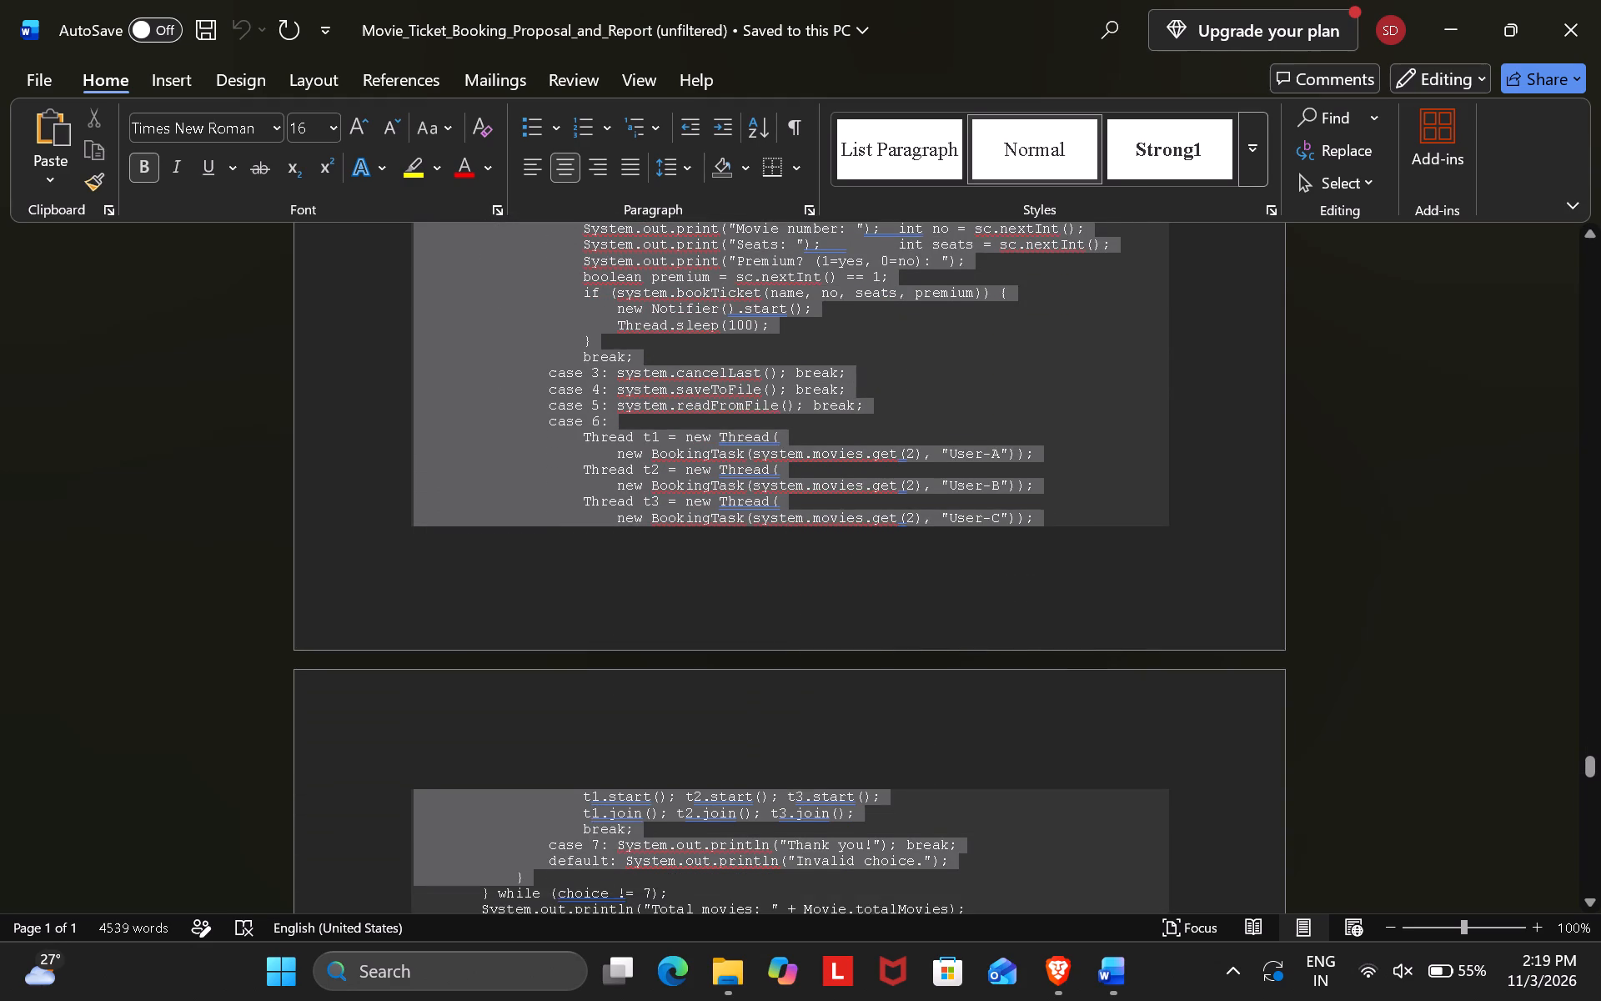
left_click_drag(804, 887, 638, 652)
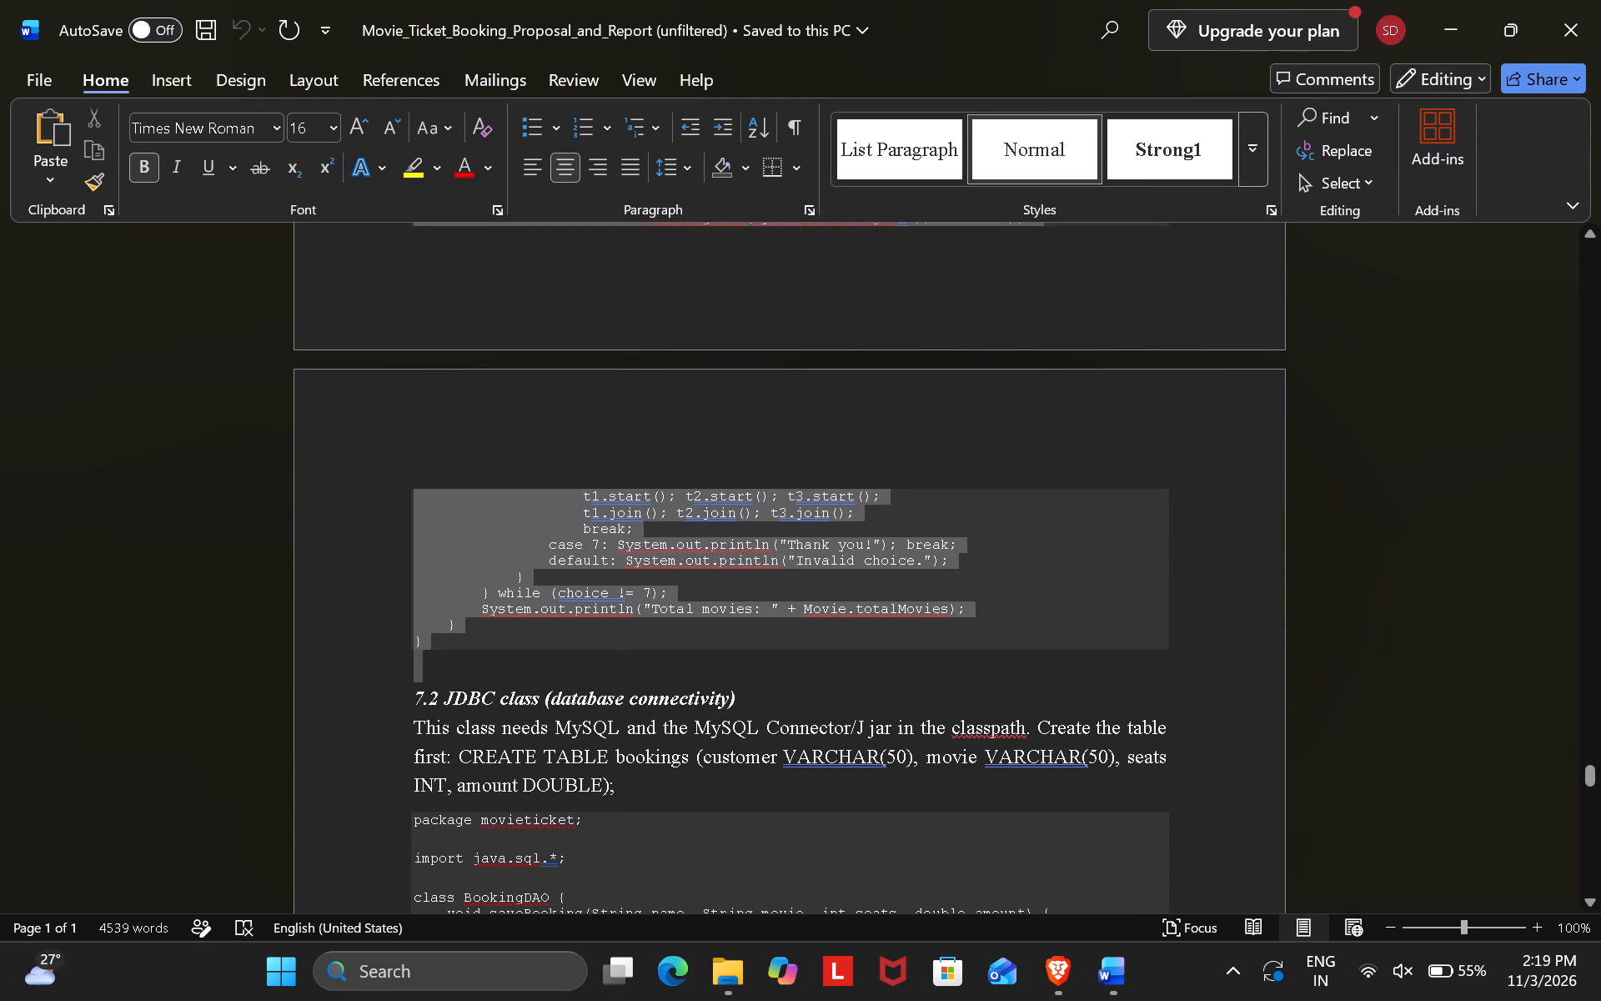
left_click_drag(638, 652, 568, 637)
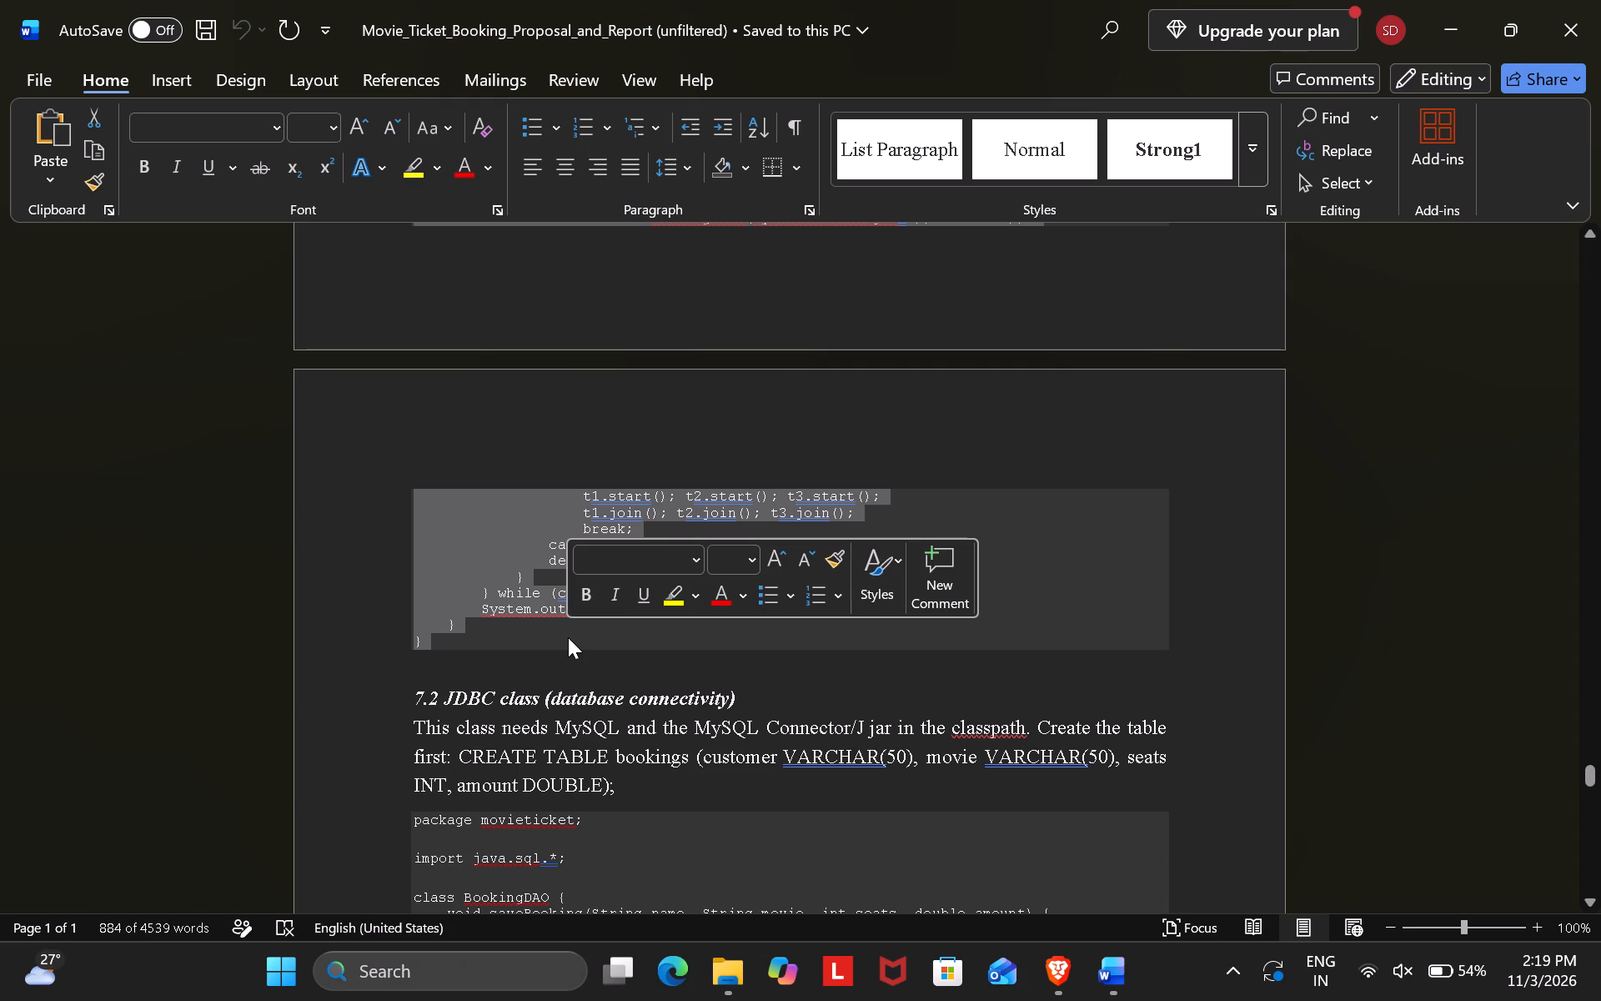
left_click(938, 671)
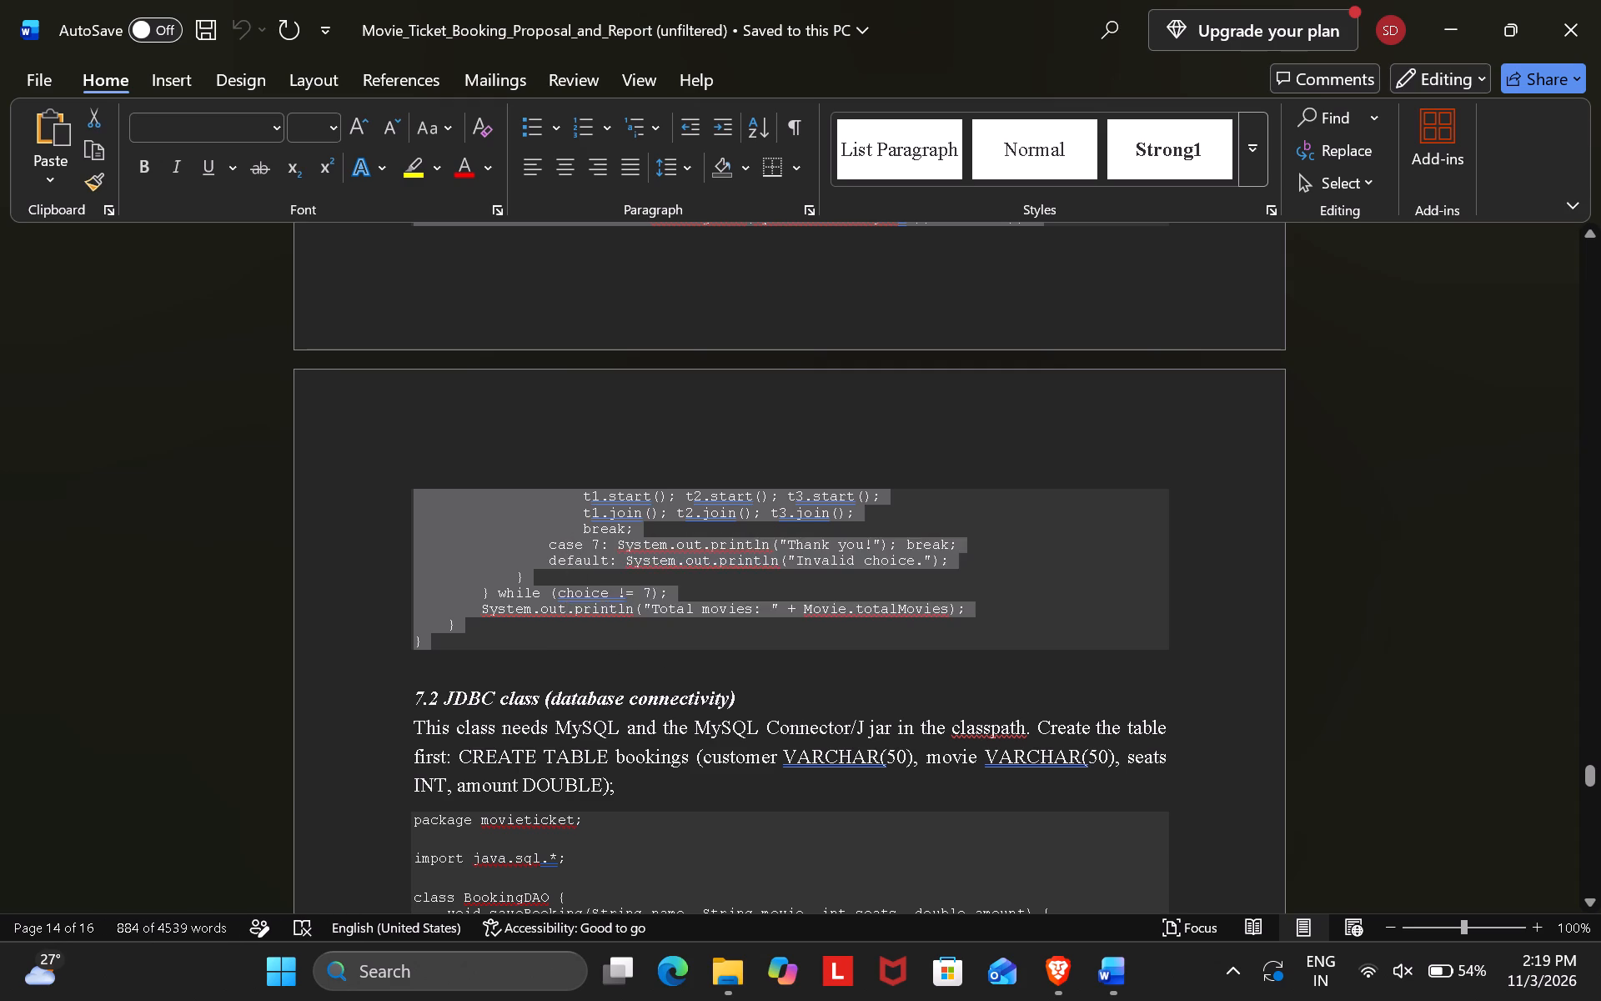
Delete sections 7.1 to 7.3, from the "Complete Java program" heading through the italic note on thread message order above the test cases.
scroll(983, 610, "up", 3)
scroll(983, 610, "down", 1)
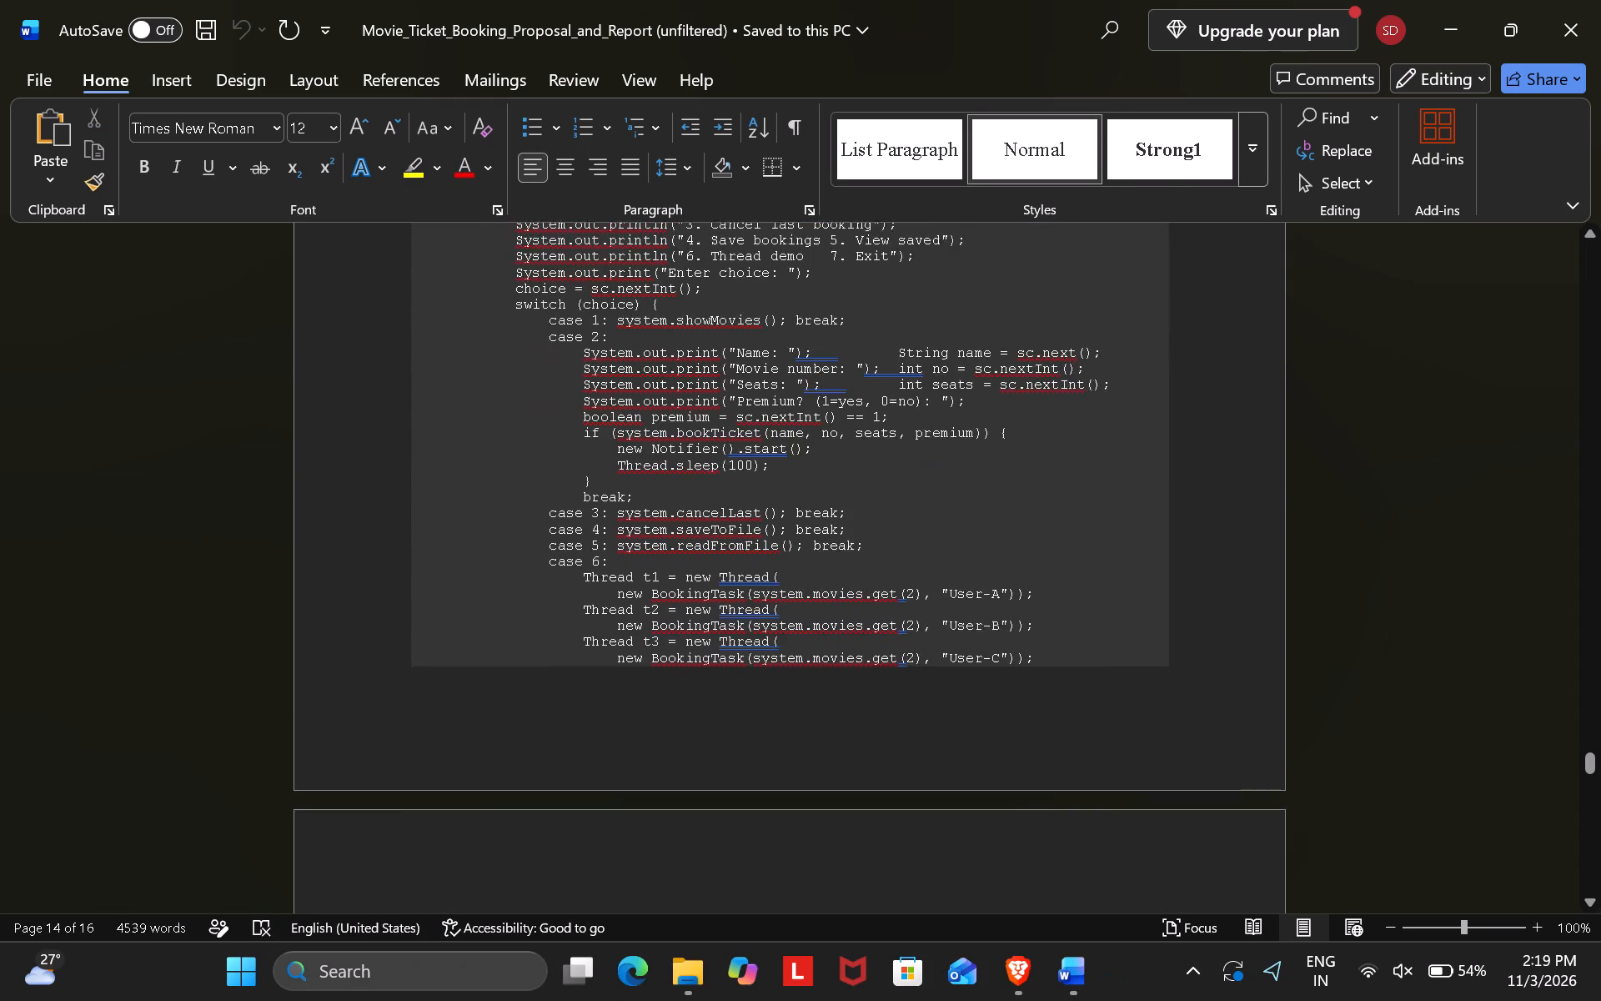
scroll(983, 610, "down", 2)
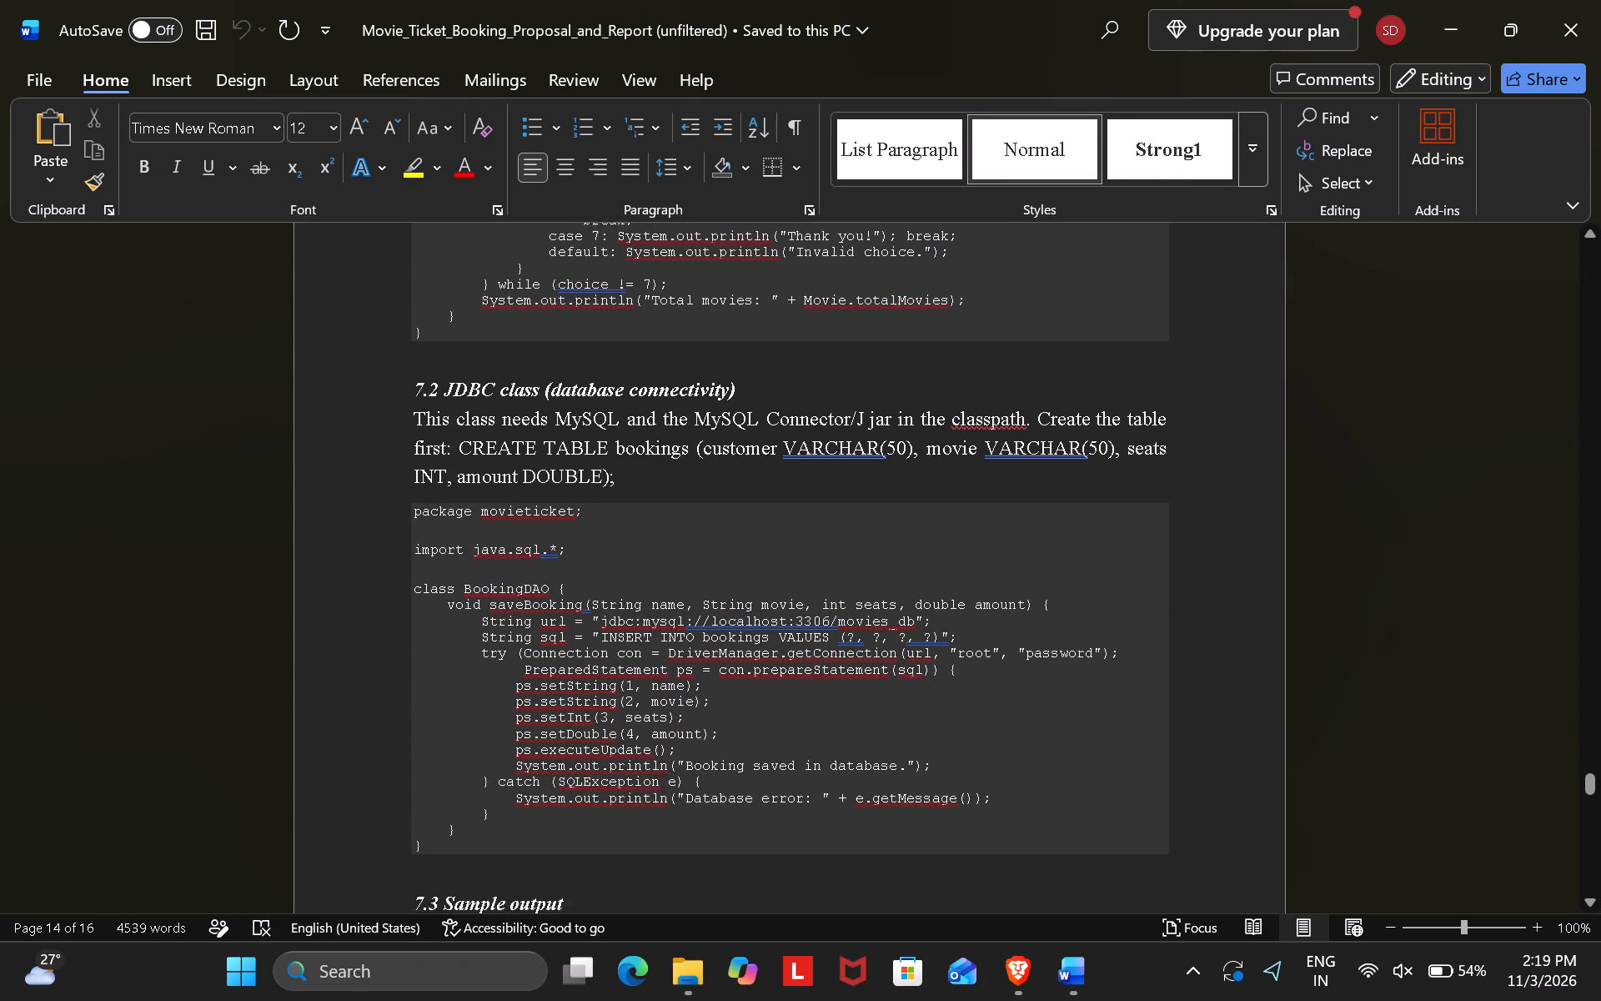
scroll(983, 610, "down", 4)
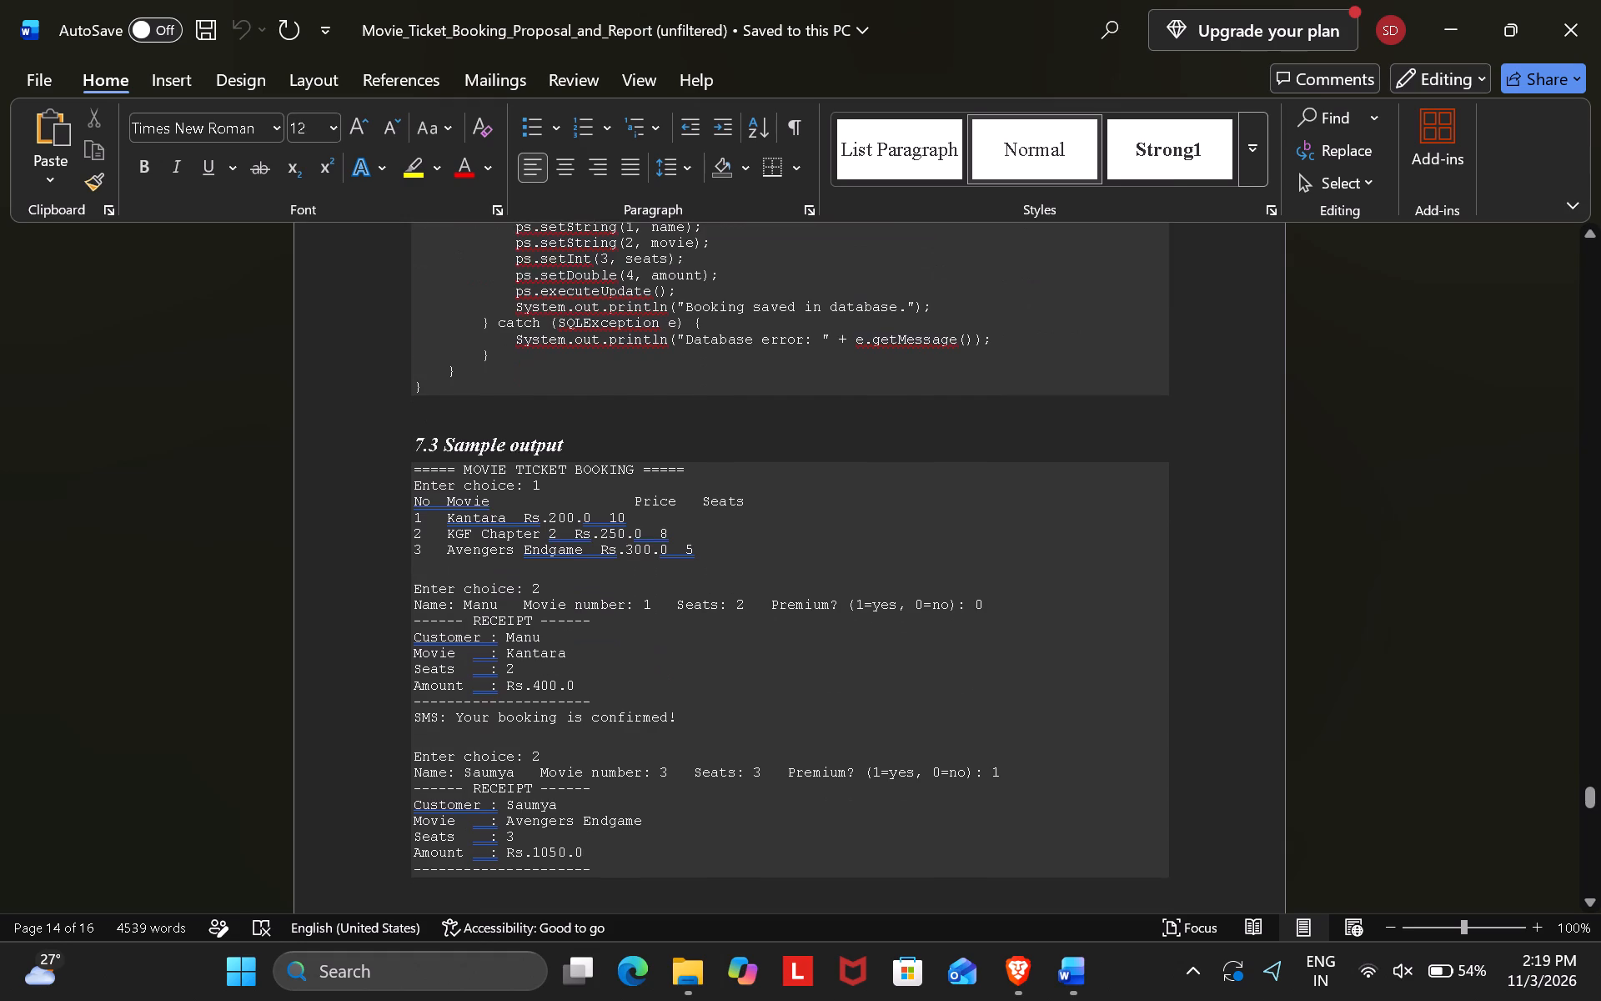
scroll(983, 610, "down", 3)
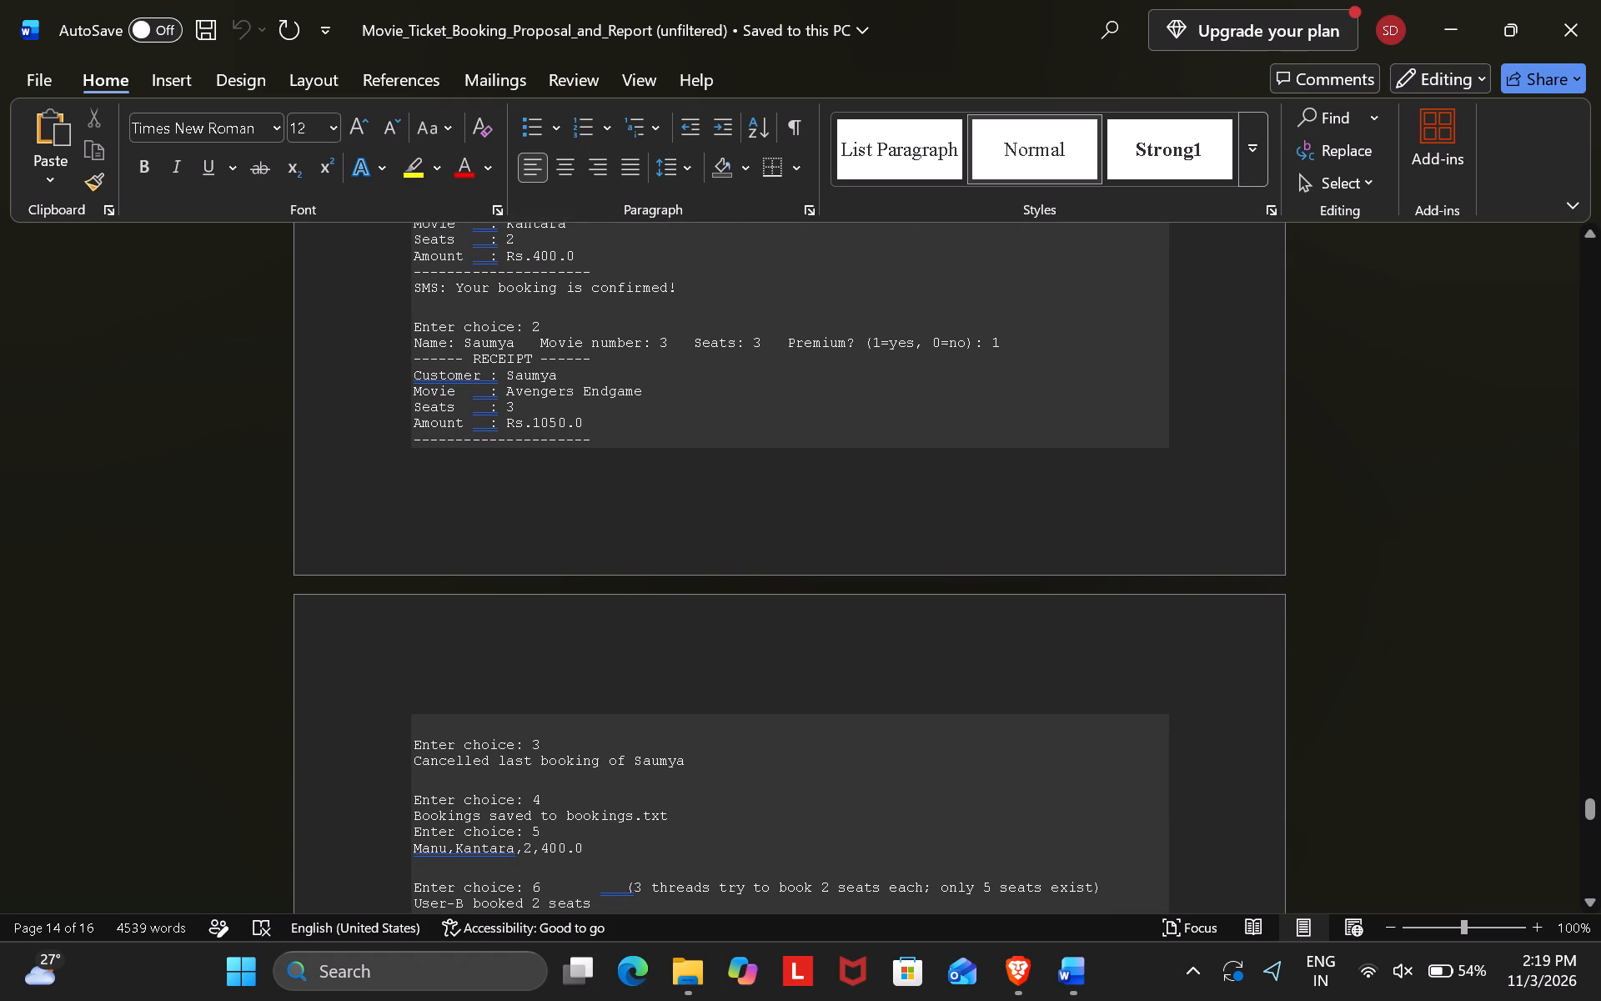
scroll(983, 610, "down", 3)
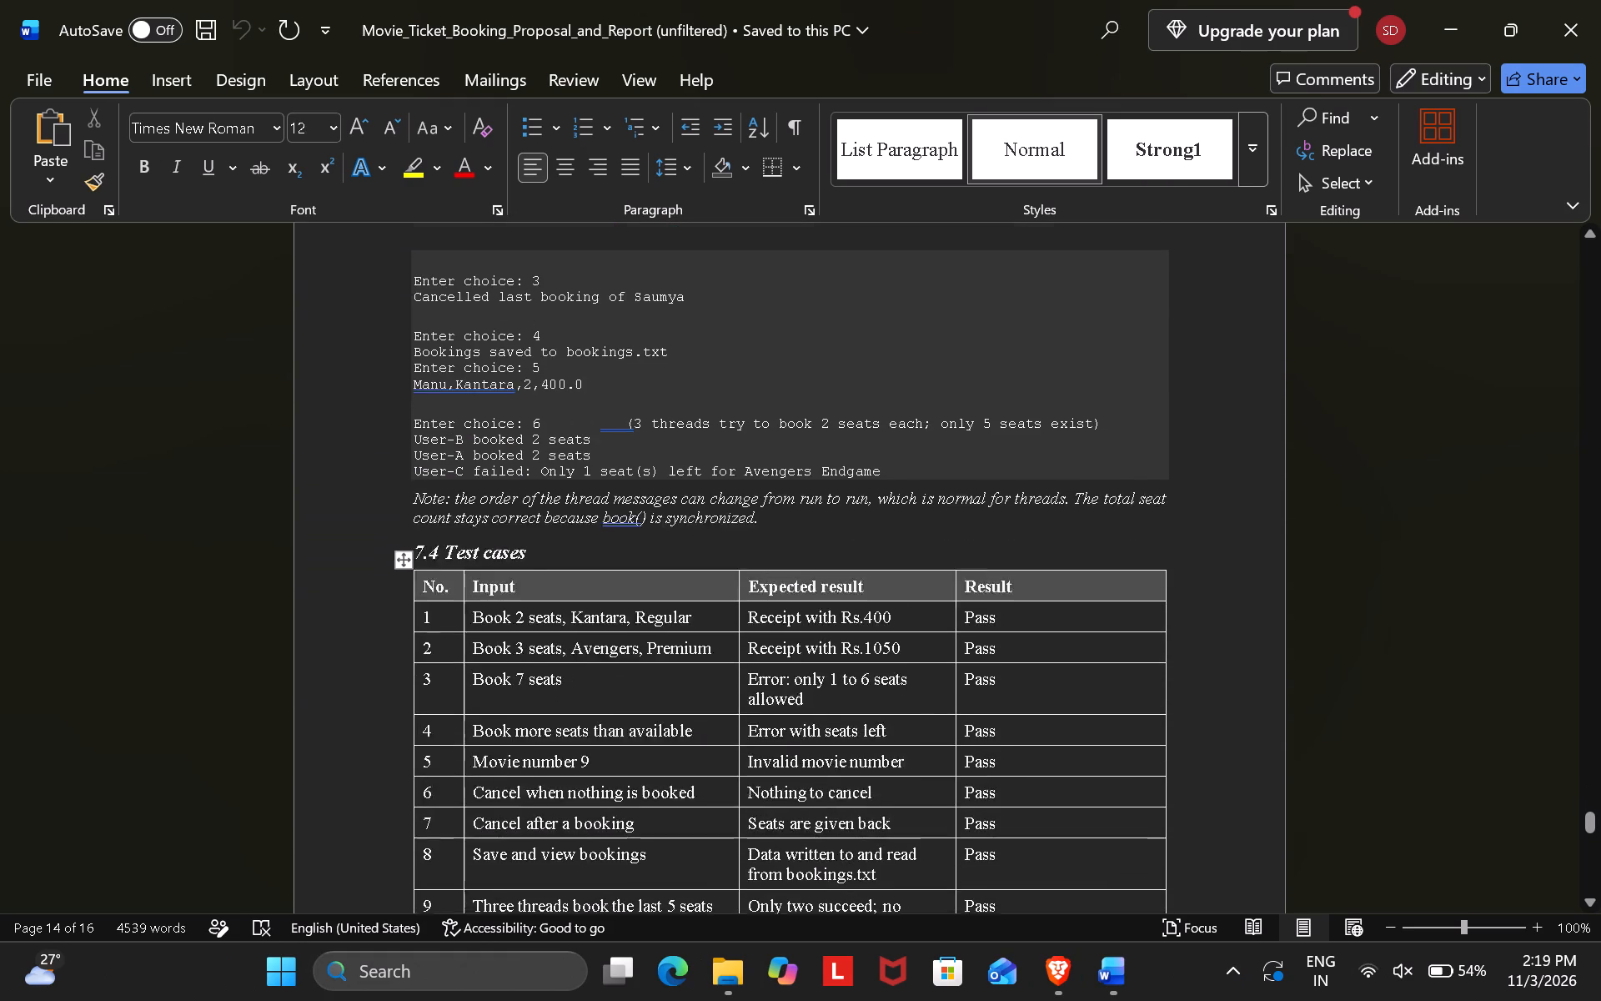
scroll(983, 610, "down", 1)
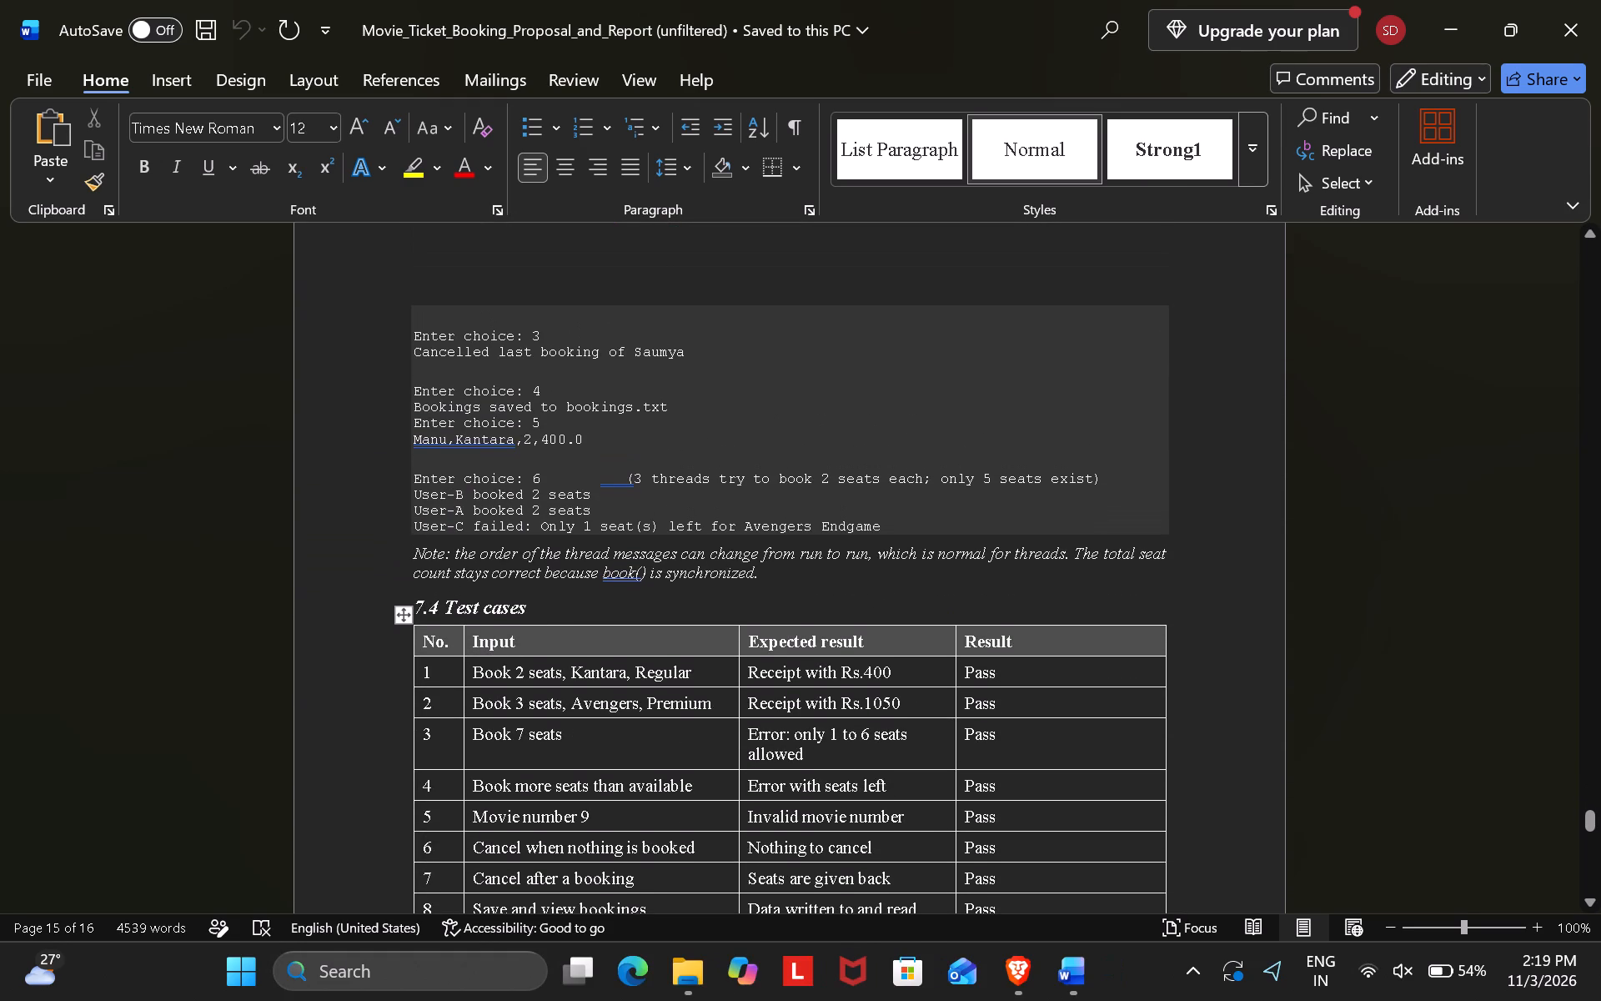
left_click_drag(892, 527, 805, 490)
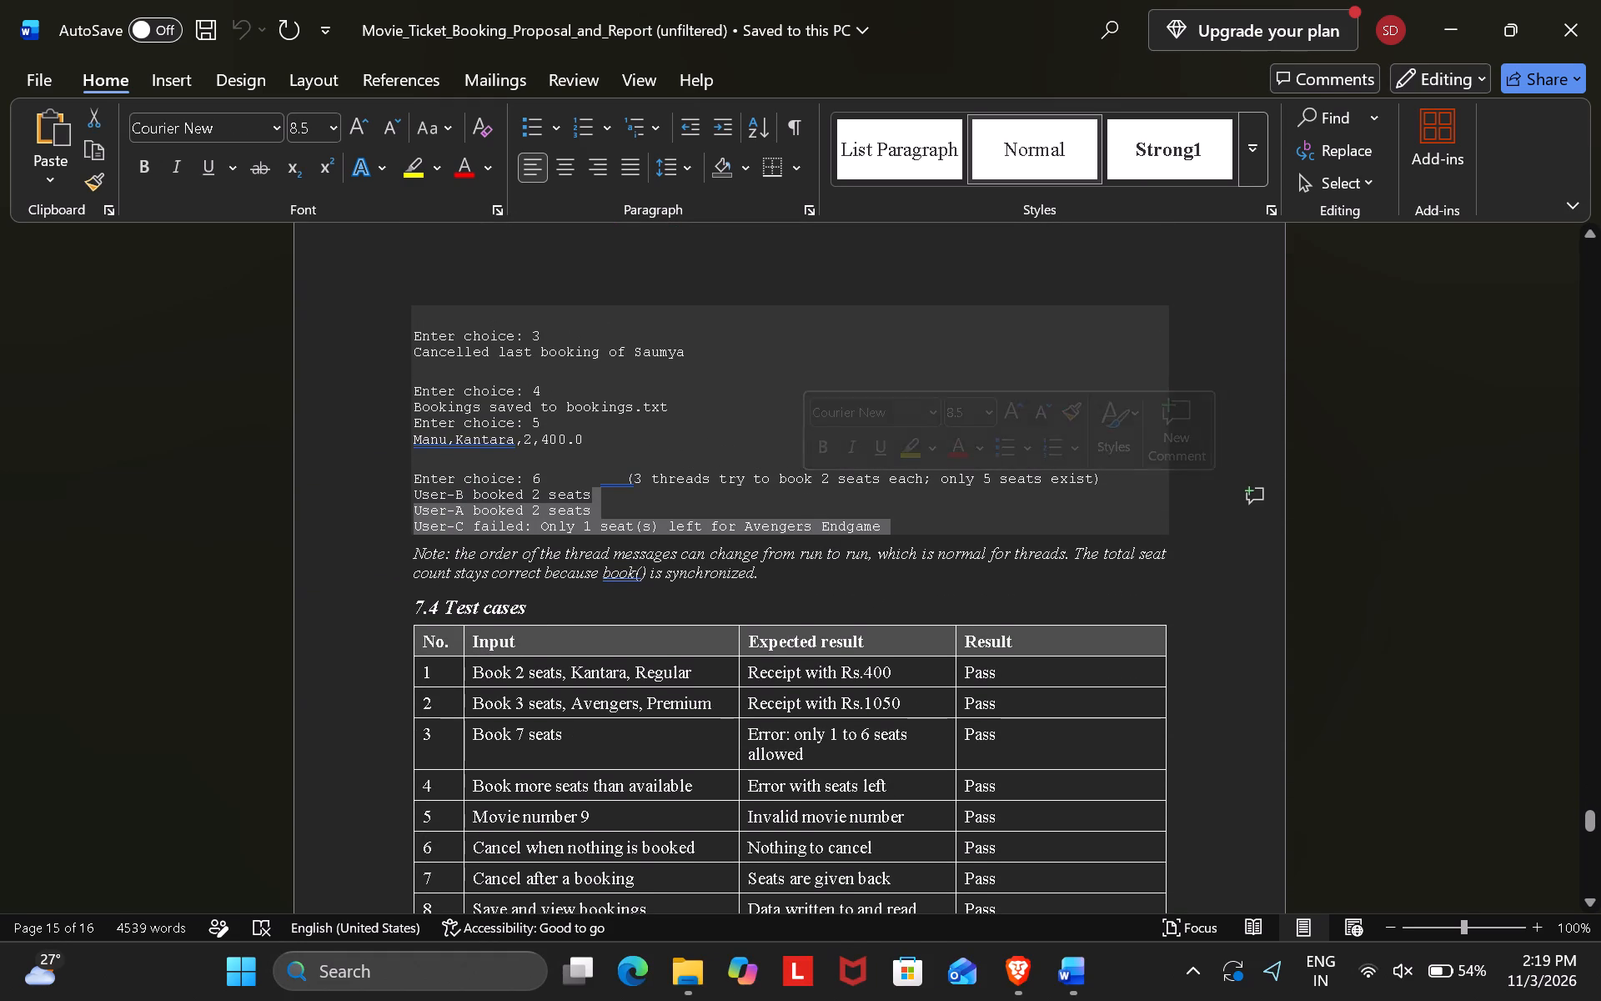
left_click(816, 560)
left_click_drag(763, 579, 540, 468)
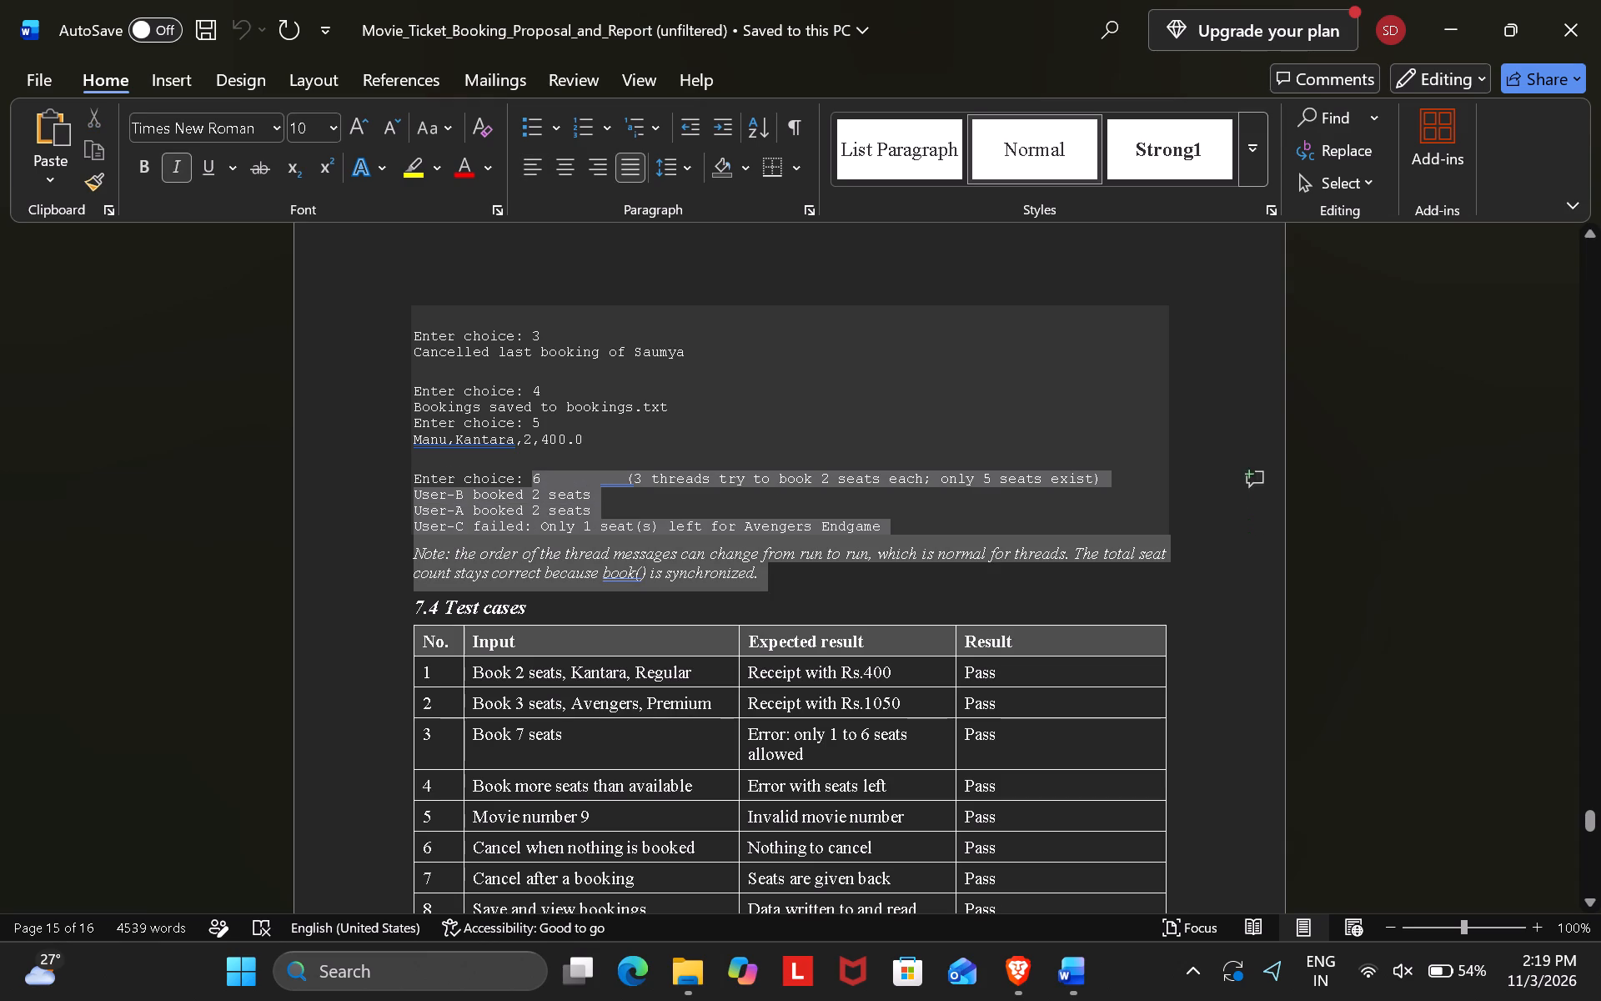
left_click_drag(540, 468, 435, 138)
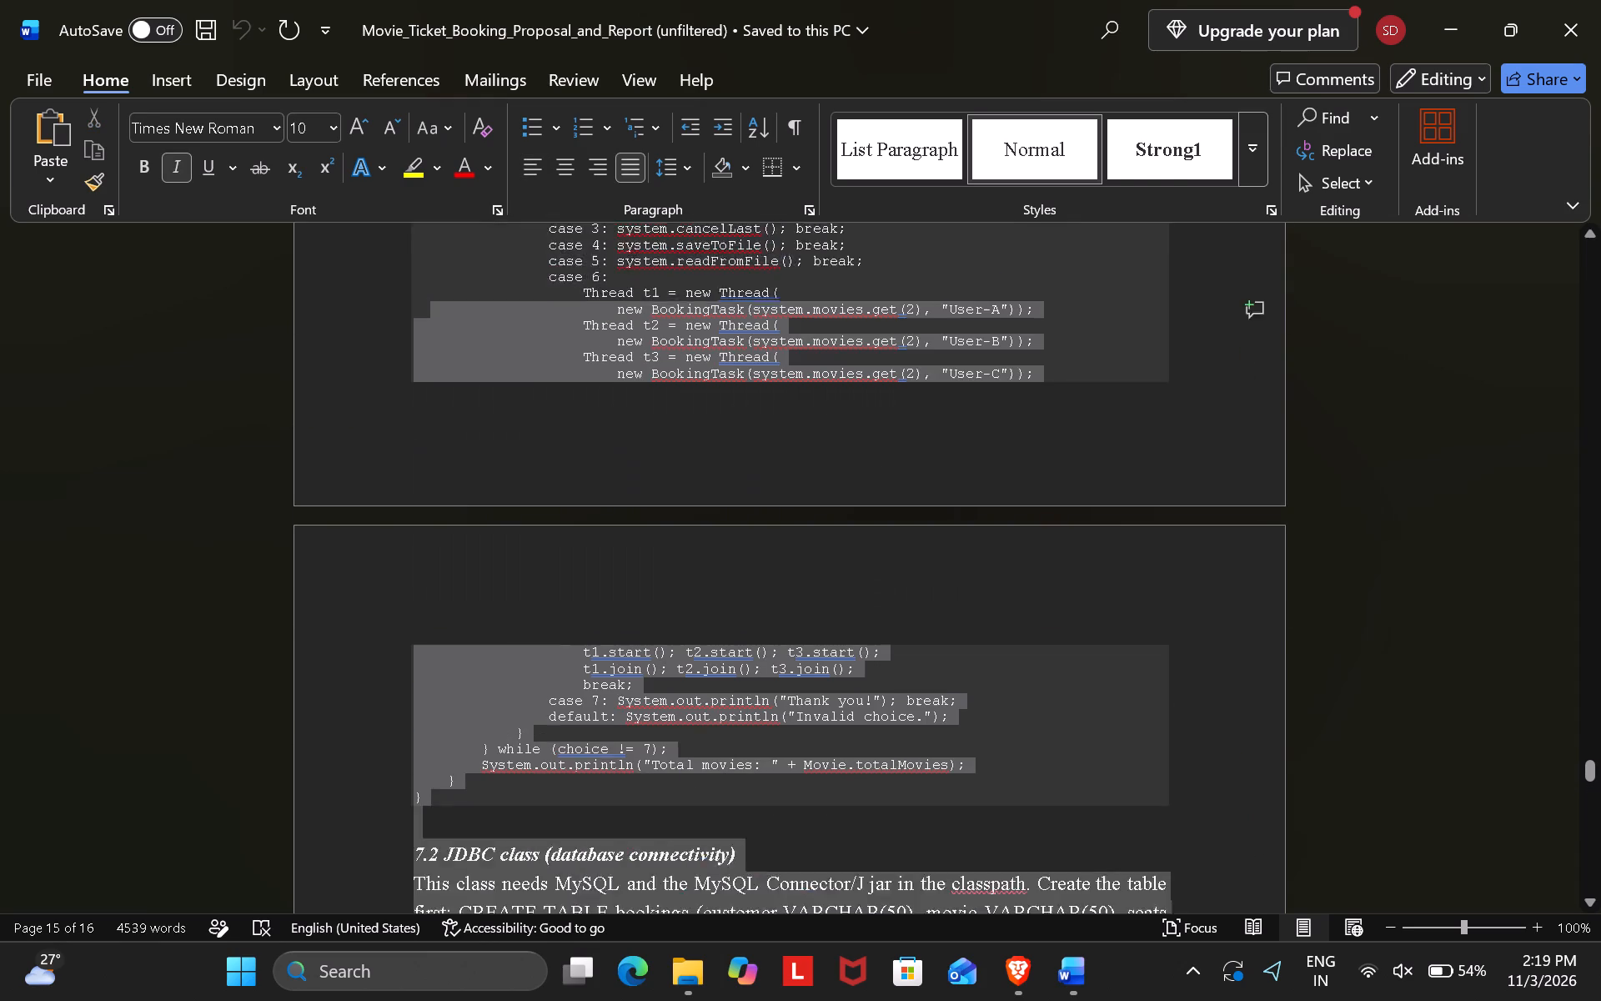
left_click_drag(435, 138, 452, 200)
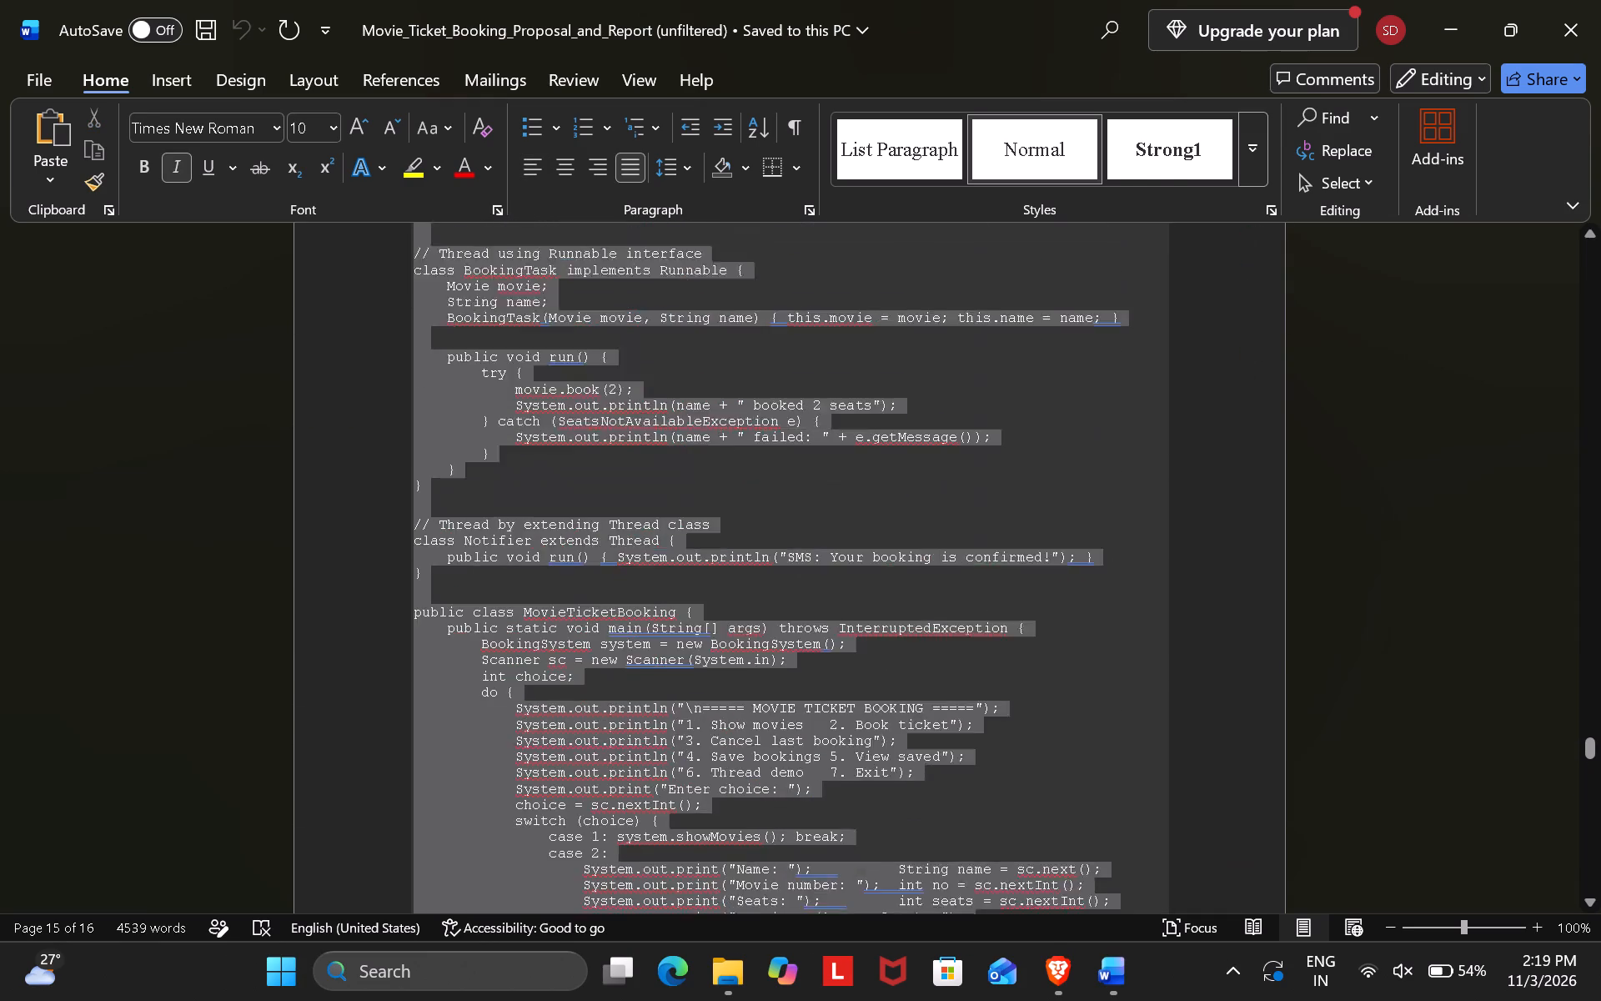
left_click_drag(452, 200, 449, 204)
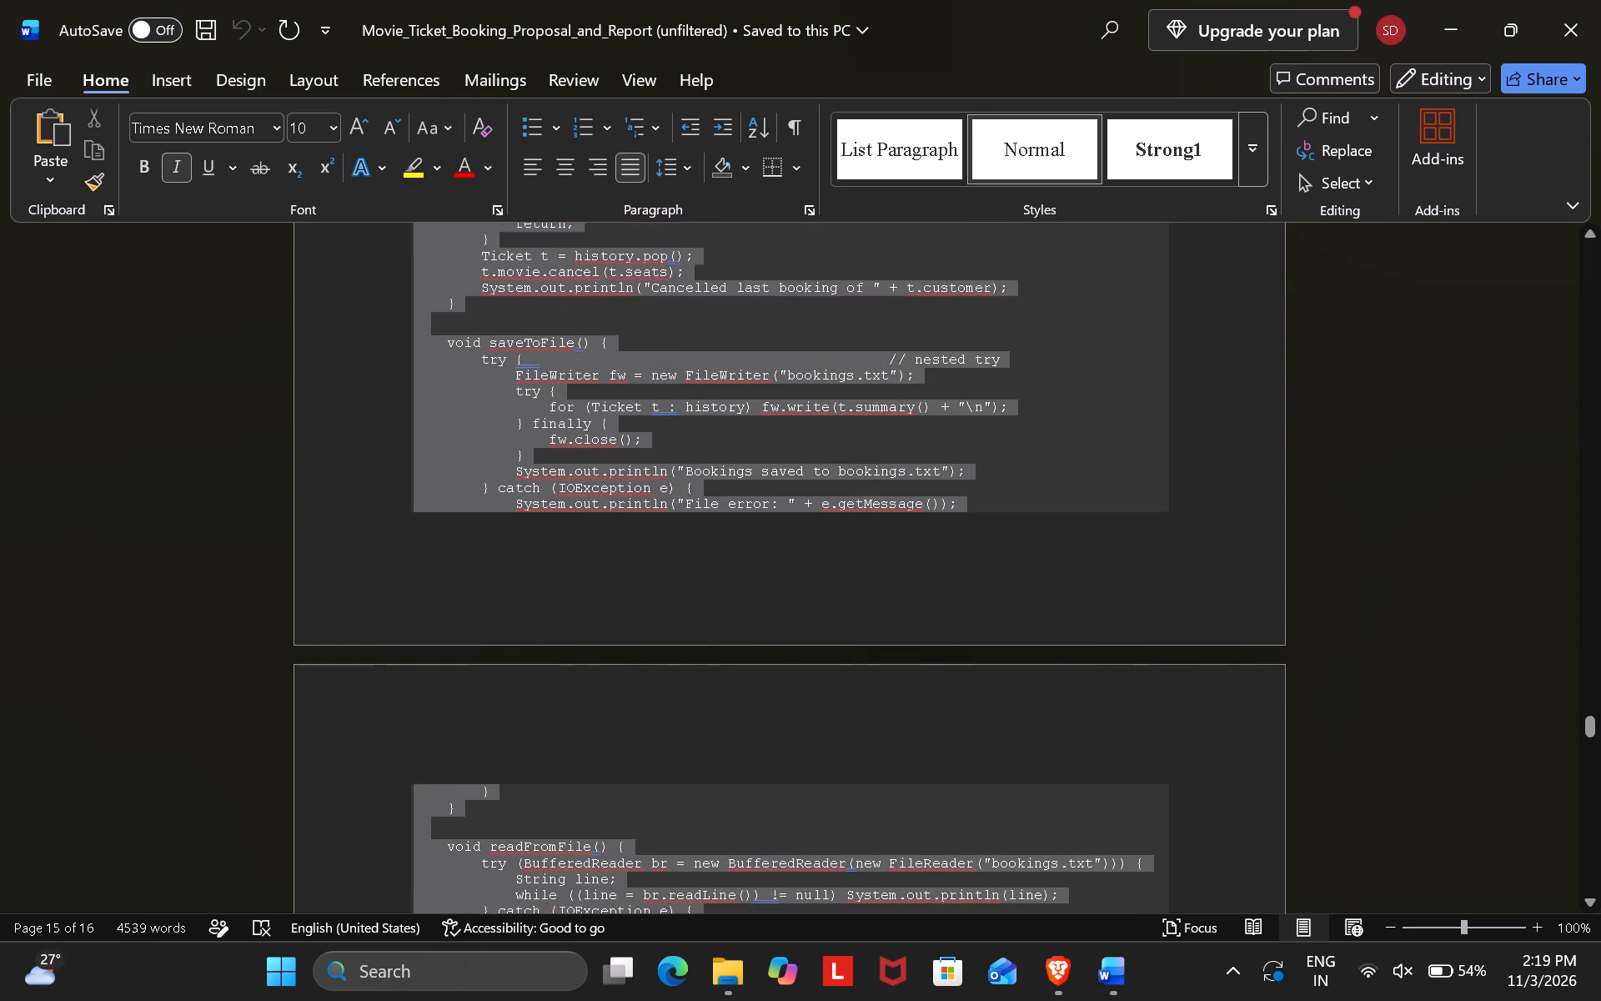
left_click_drag(449, 204, 448, 207)
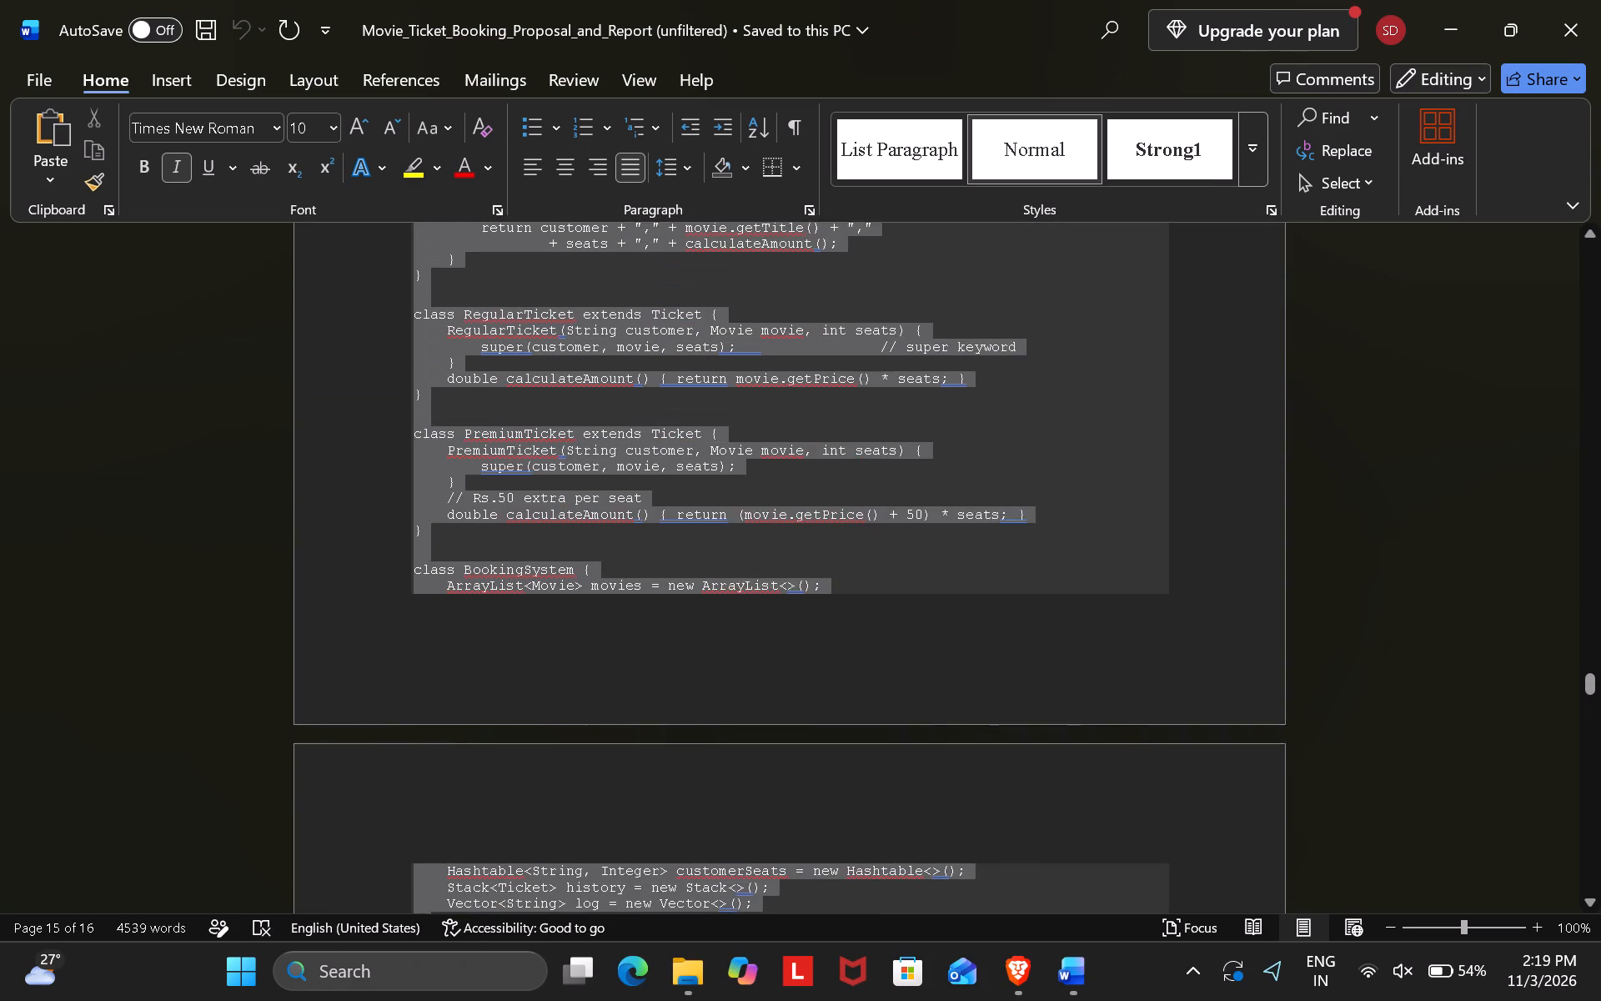
left_click_drag(448, 207, 445, 209)
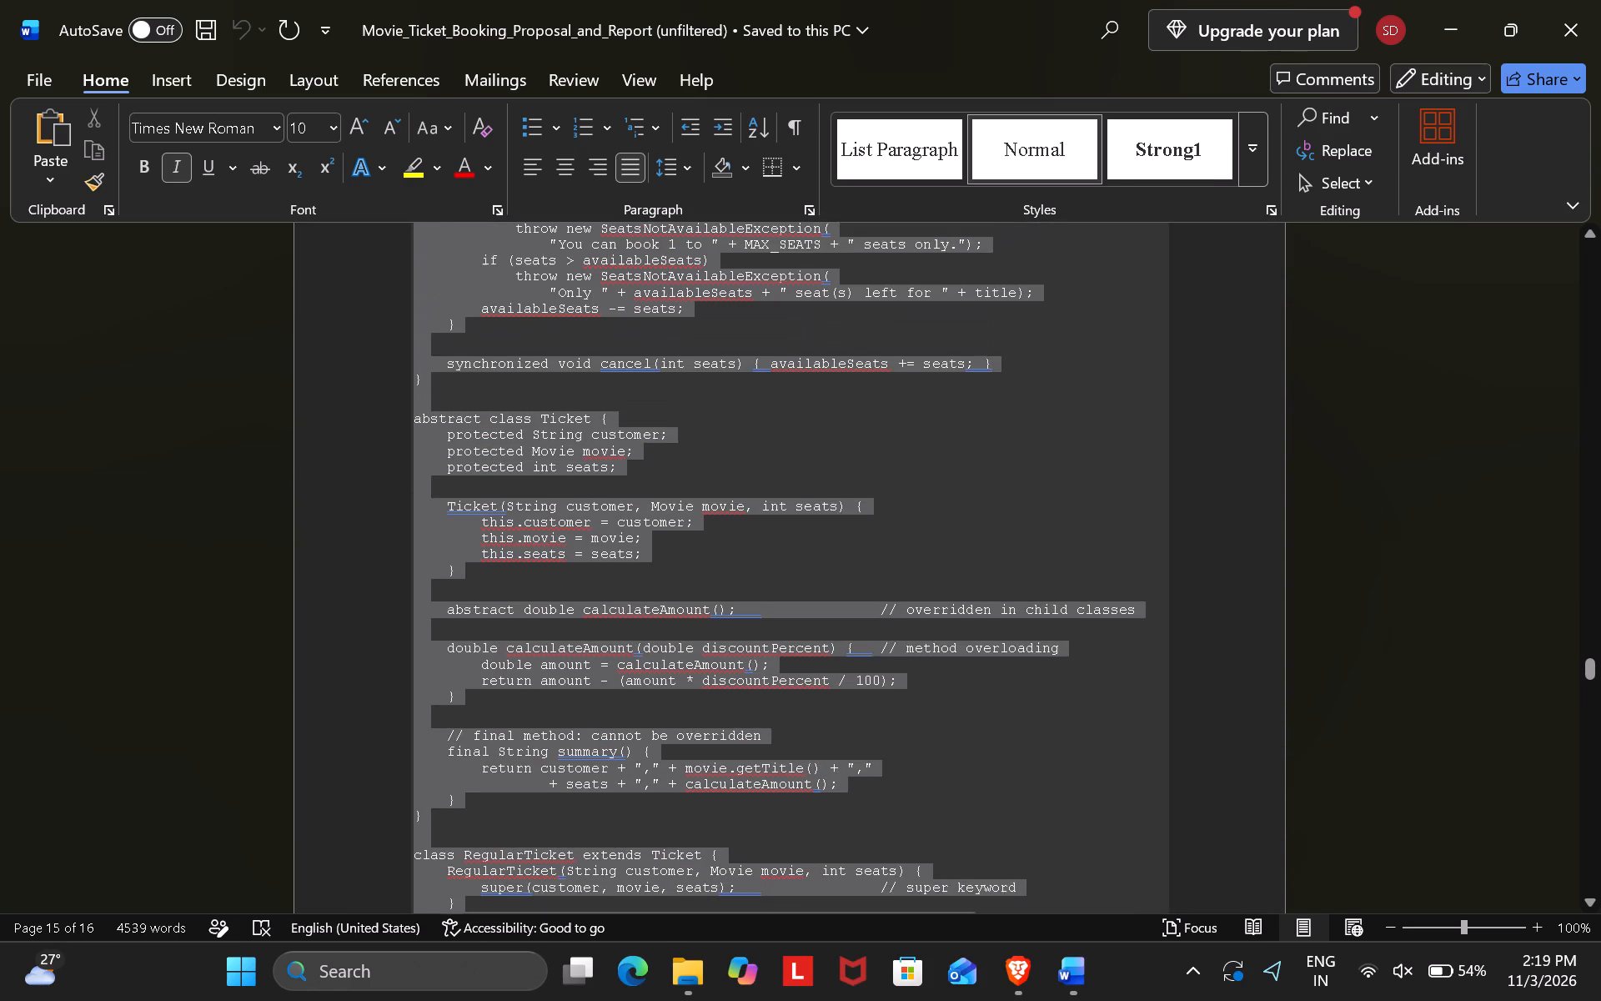
left_click_drag(445, 209, 444, 206)
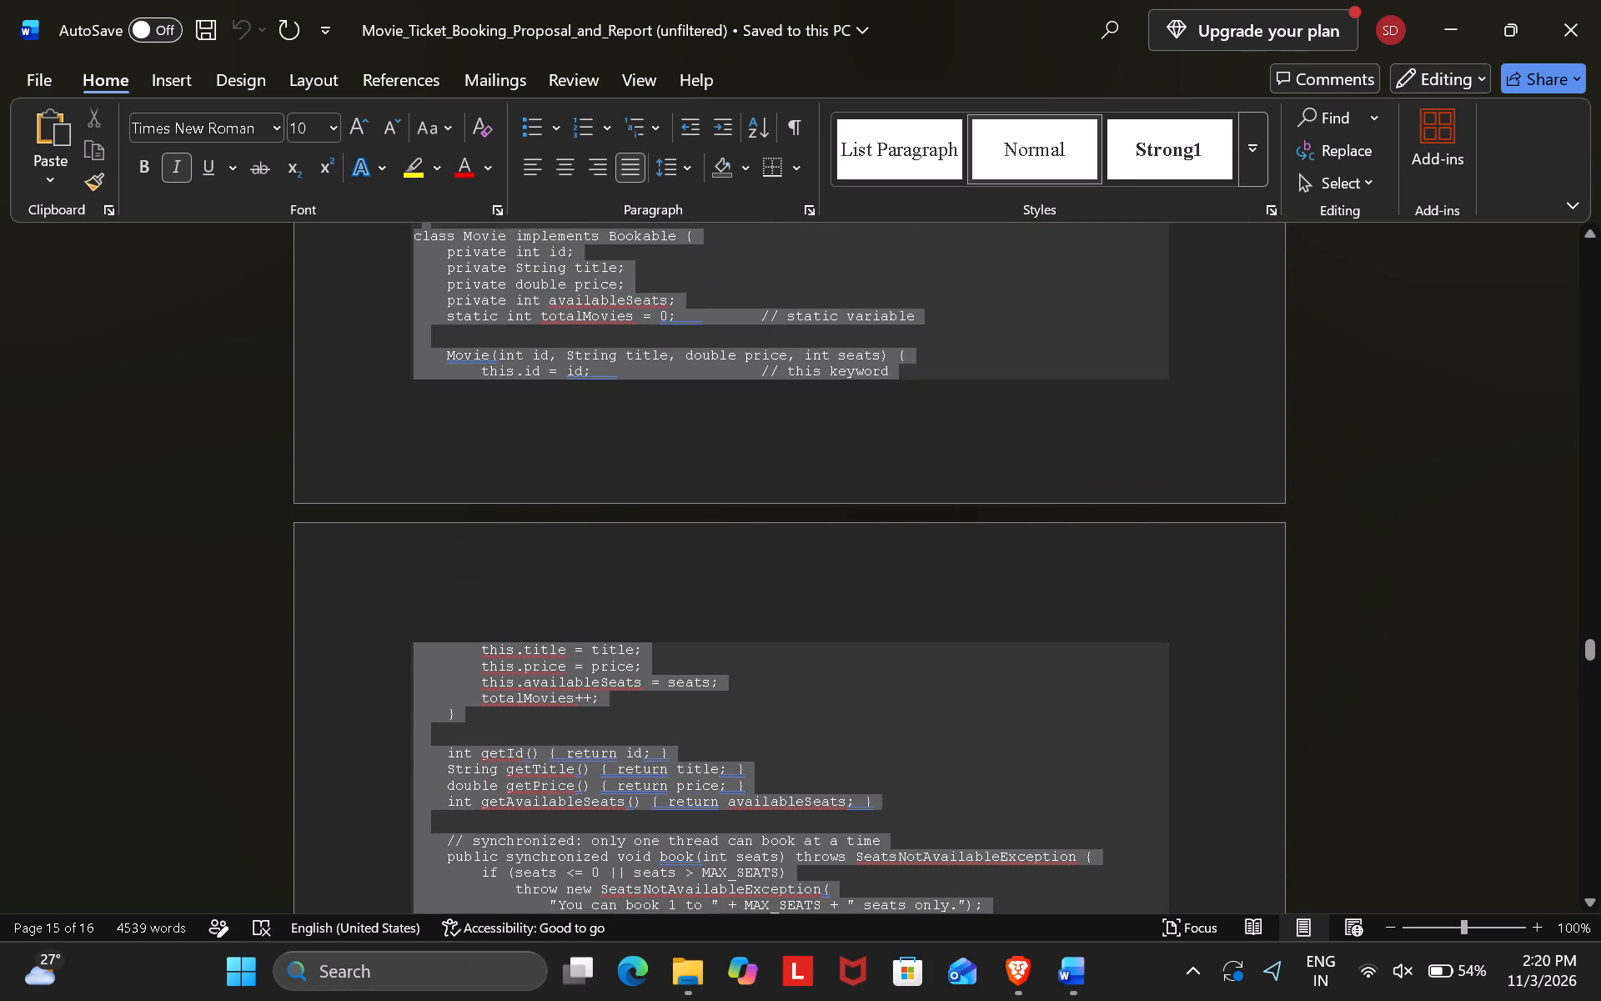
left_click_drag(444, 206, 443, 381)
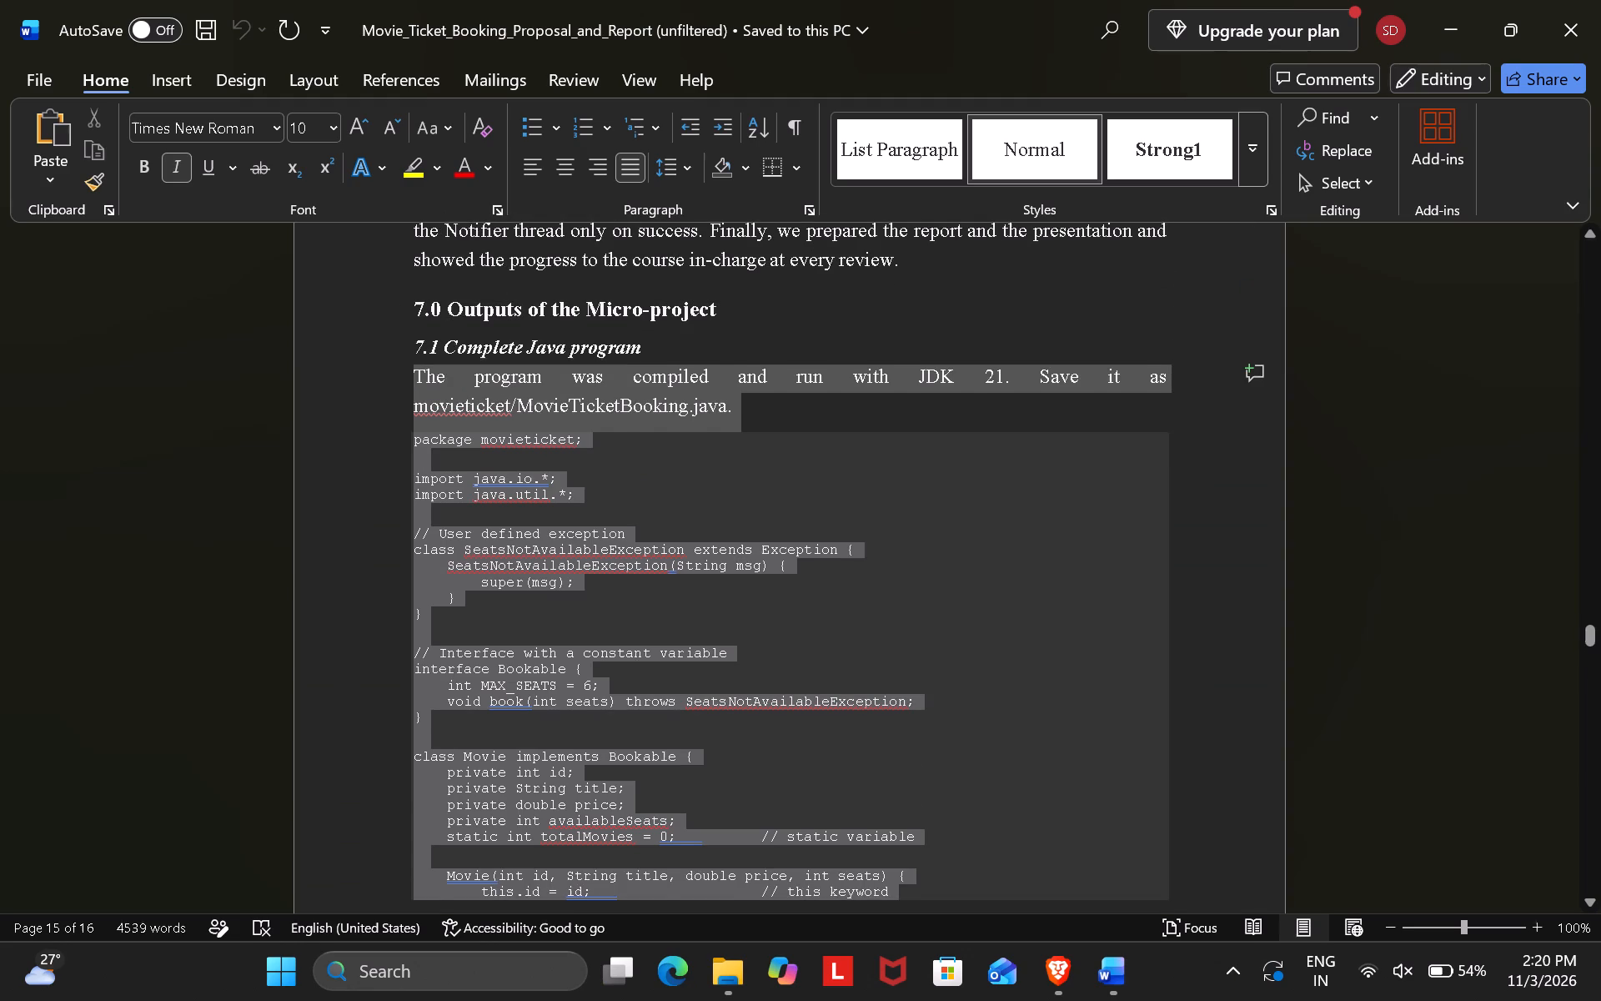
left_click_drag(443, 381, 394, 347)
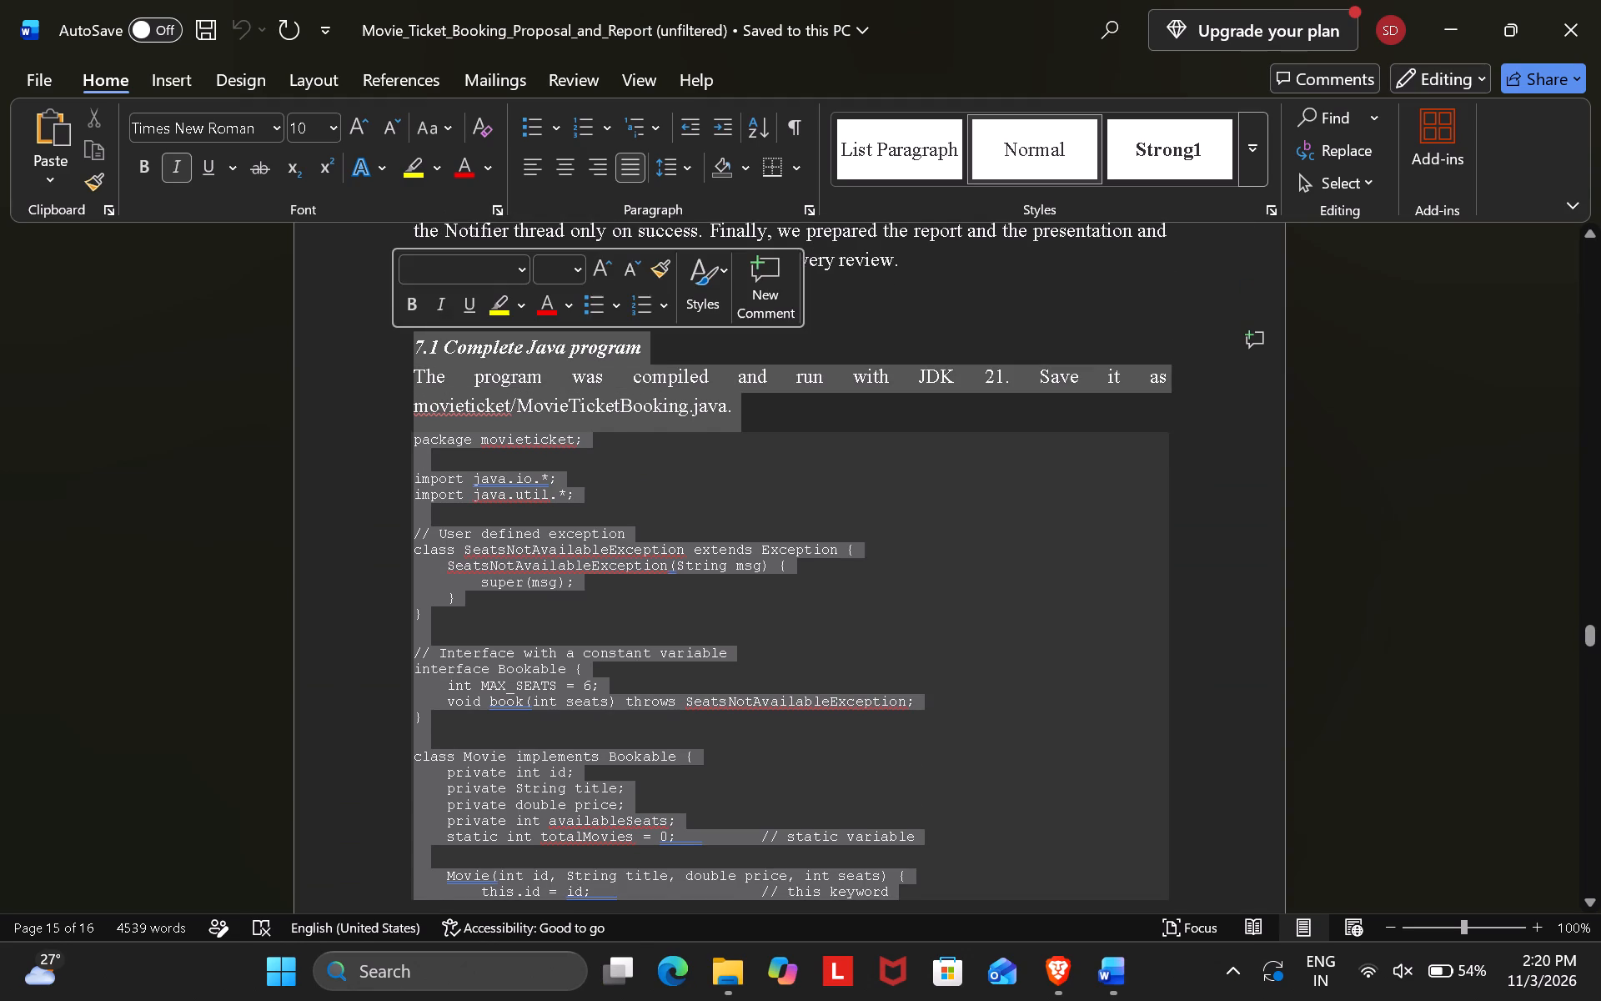
key("BackSpace")
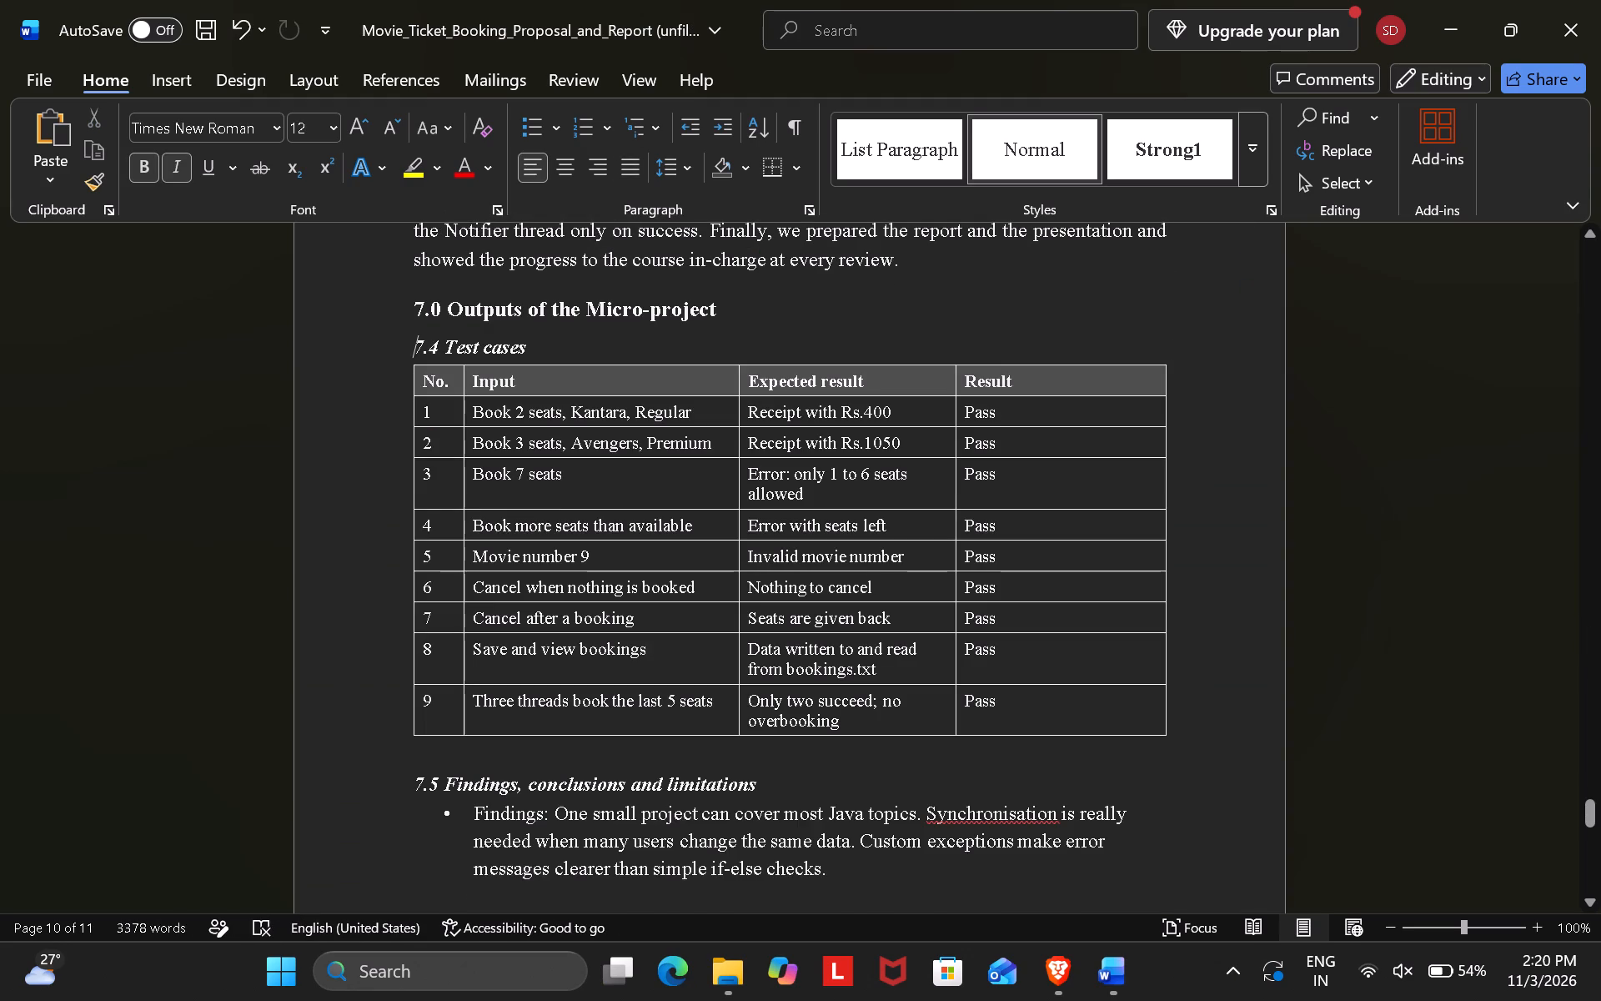
Remove the section number 7.4 from the "Test cases" heading.
key("Right")
key("Right")
key("Delete")
key("BackSpace")
key("BackSpace")
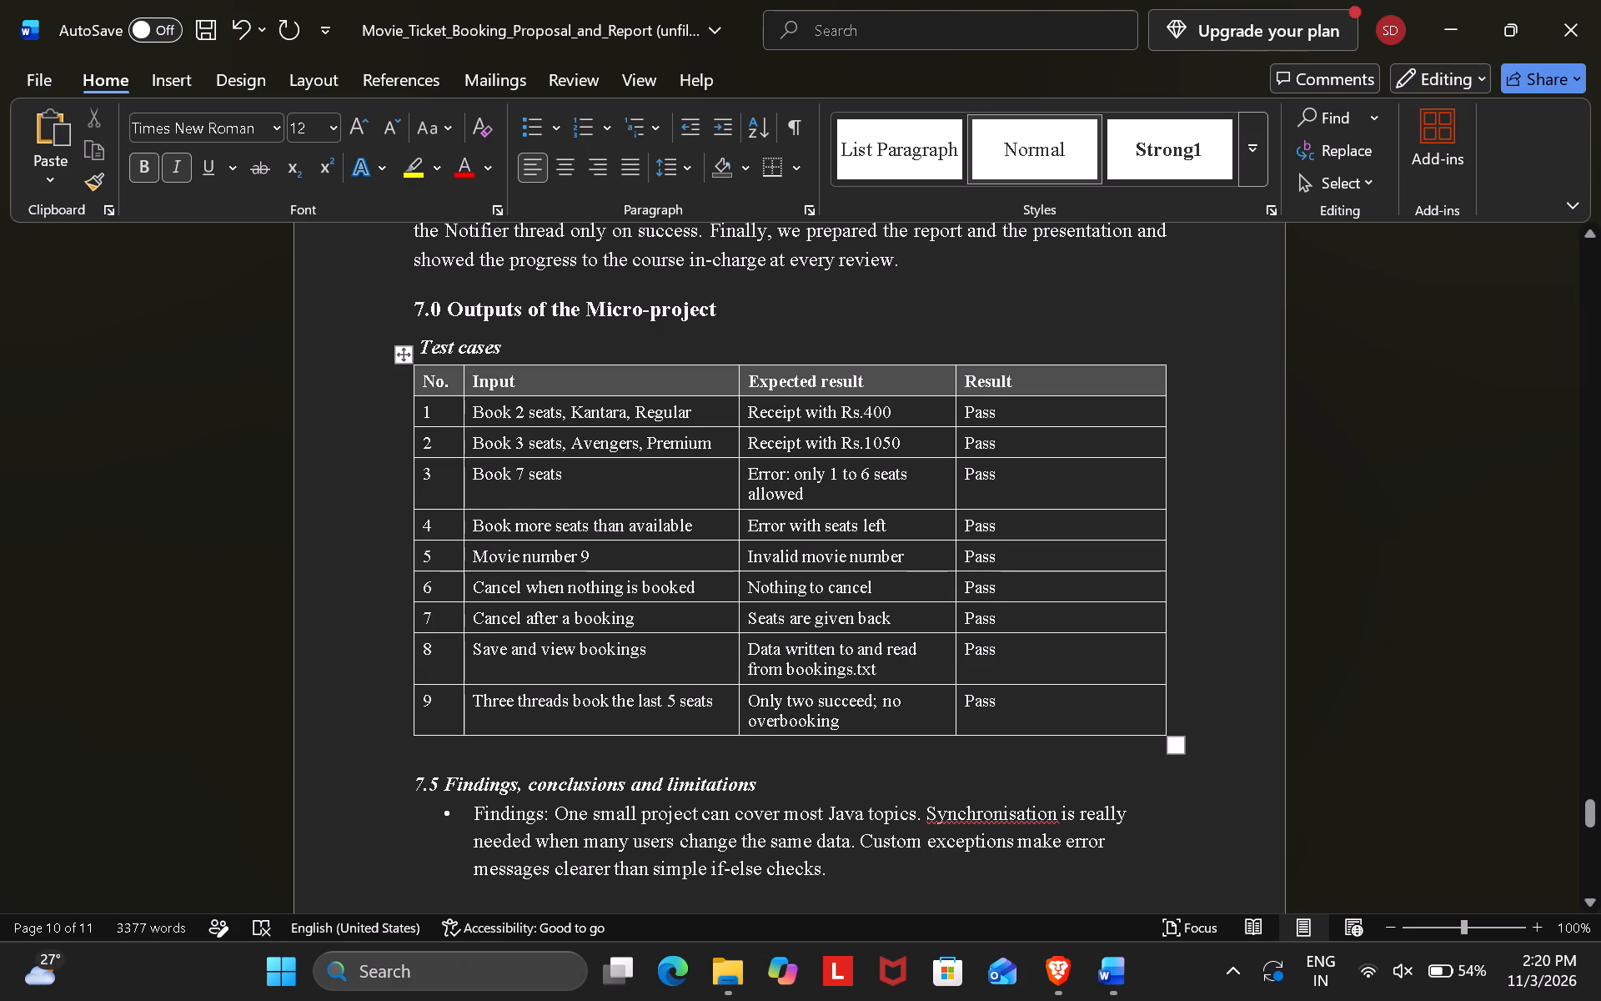
Remove the section number 7.5 from the "Findings, conclusions and limitations" heading.
scroll(439, 748, "down", 2)
left_click(437, 488)
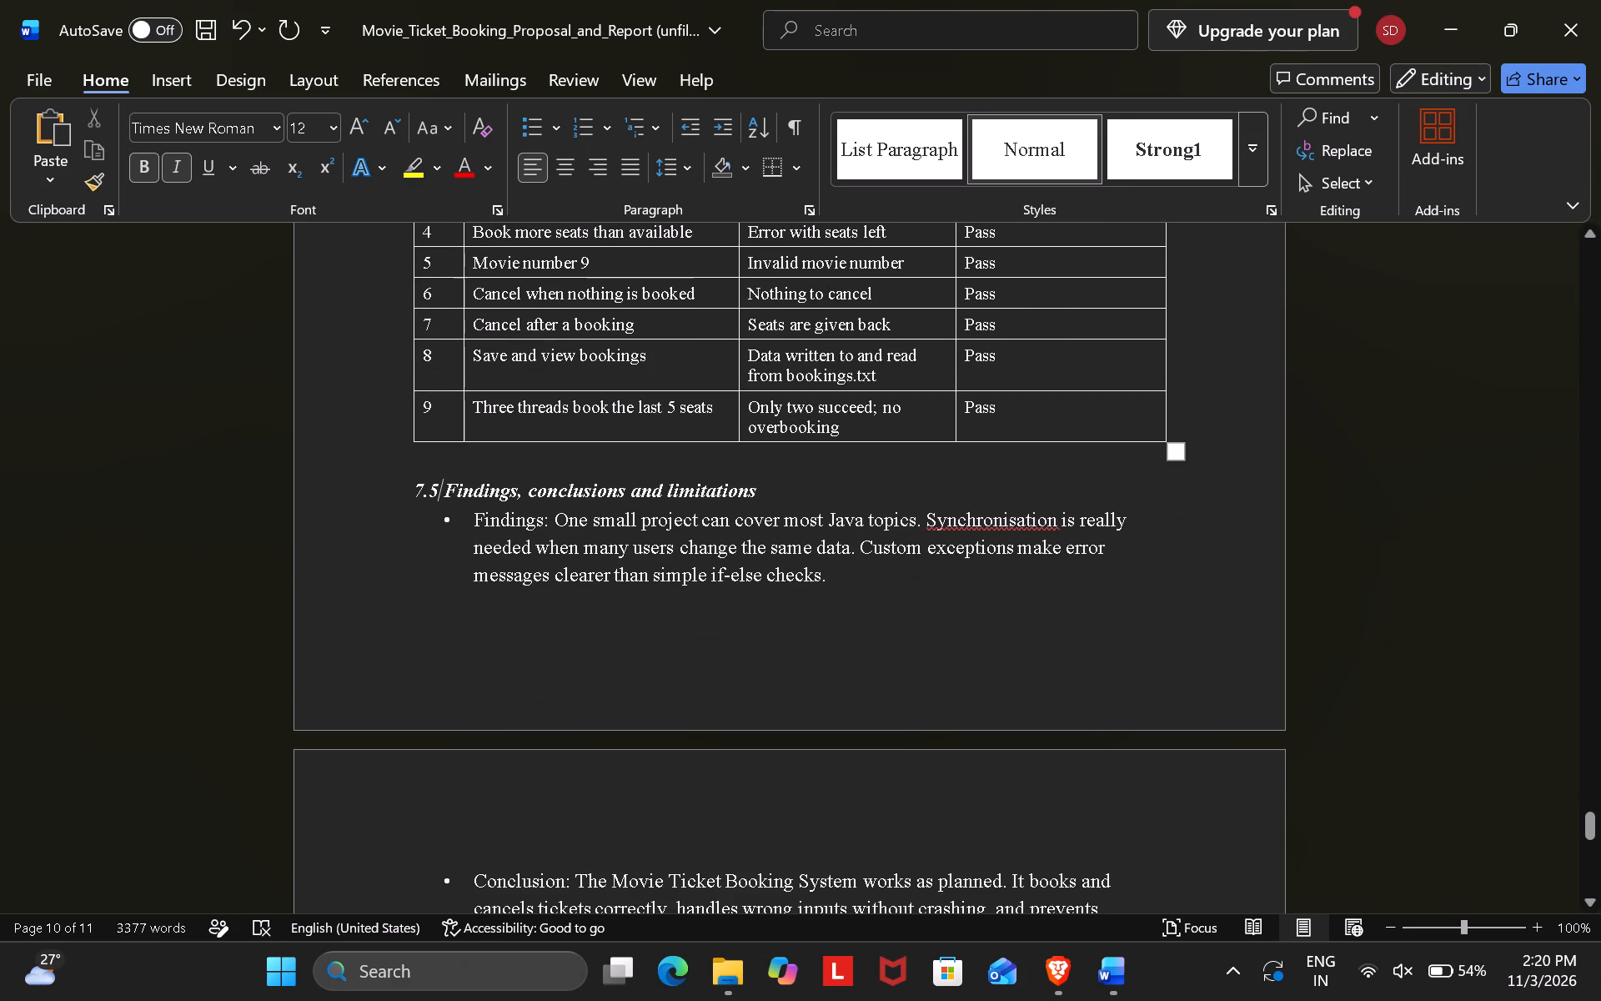
key("BackSpace")
key("BackSpace")
key("BackSpace")
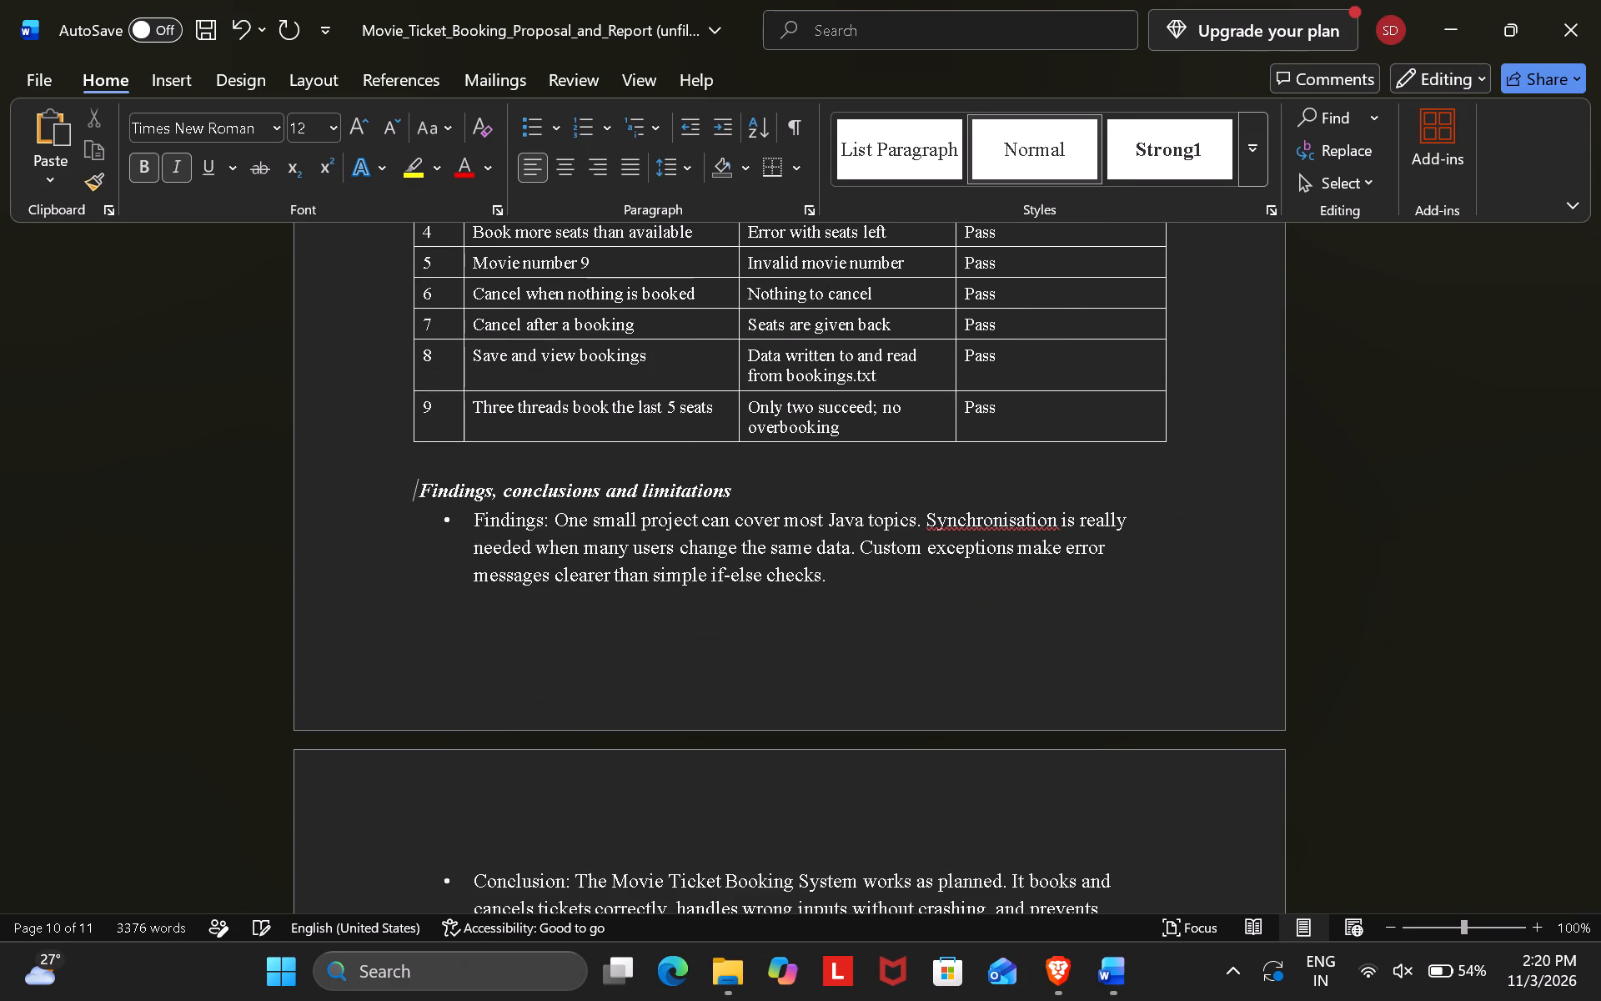
Review the rest of the report from the findings to the references, and back up to section 7.0.
scroll(535, 632, "down", 3)
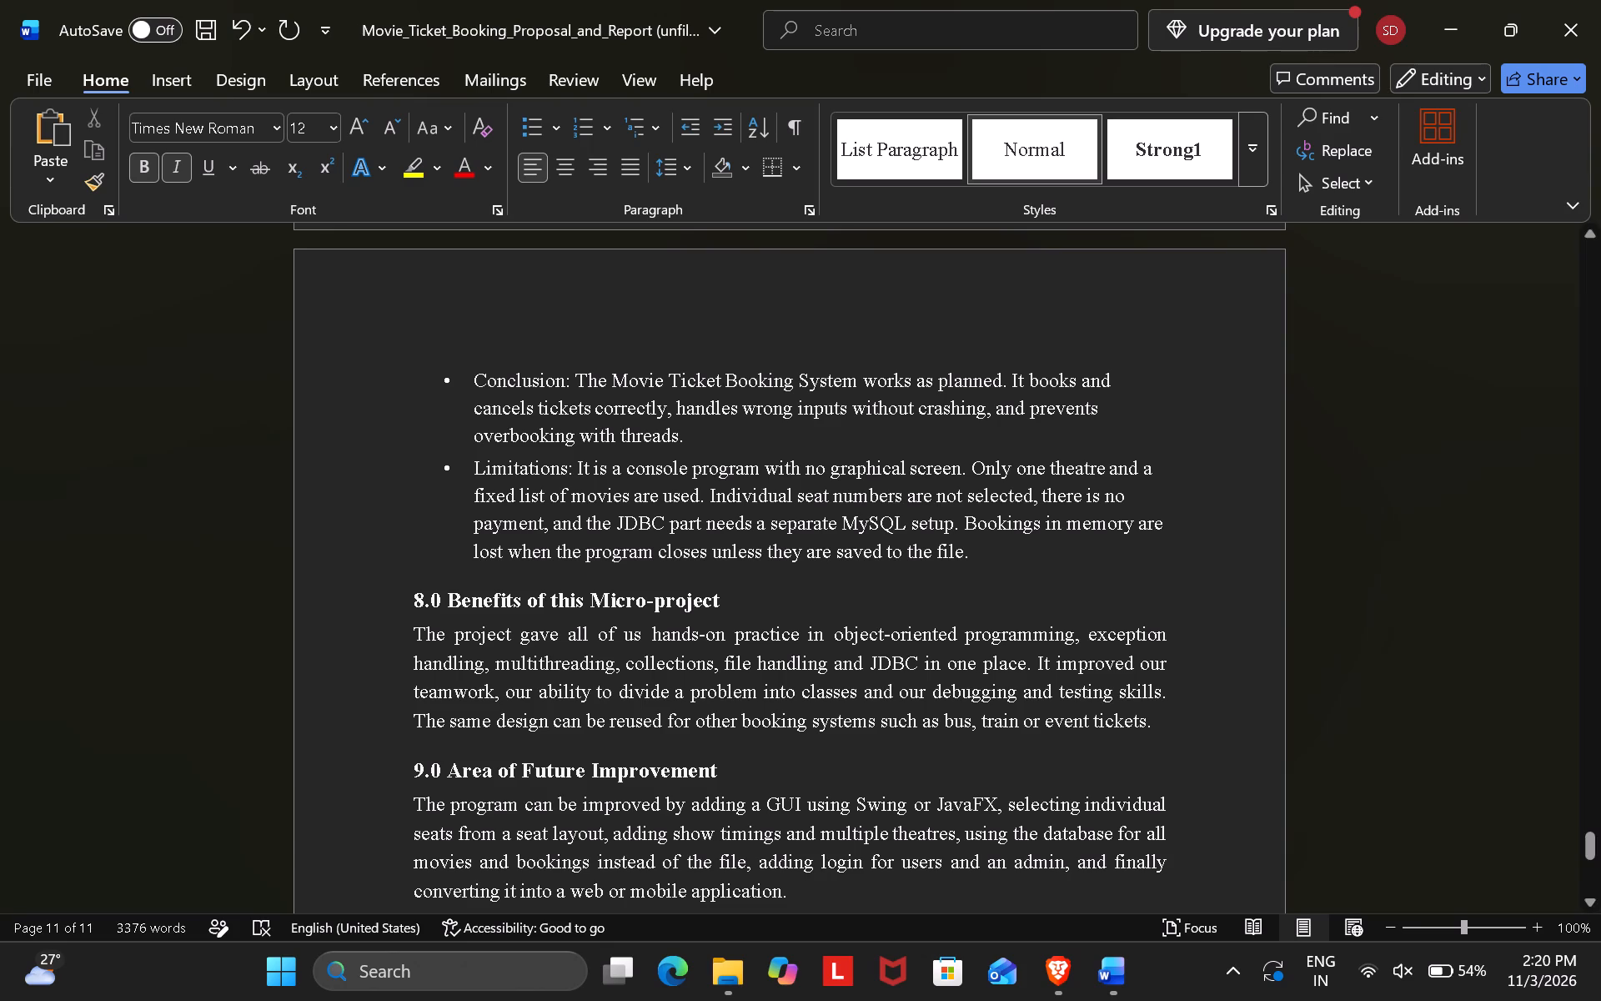
scroll(699, 848, "right", 1)
scroll(699, 848, "down", 5)
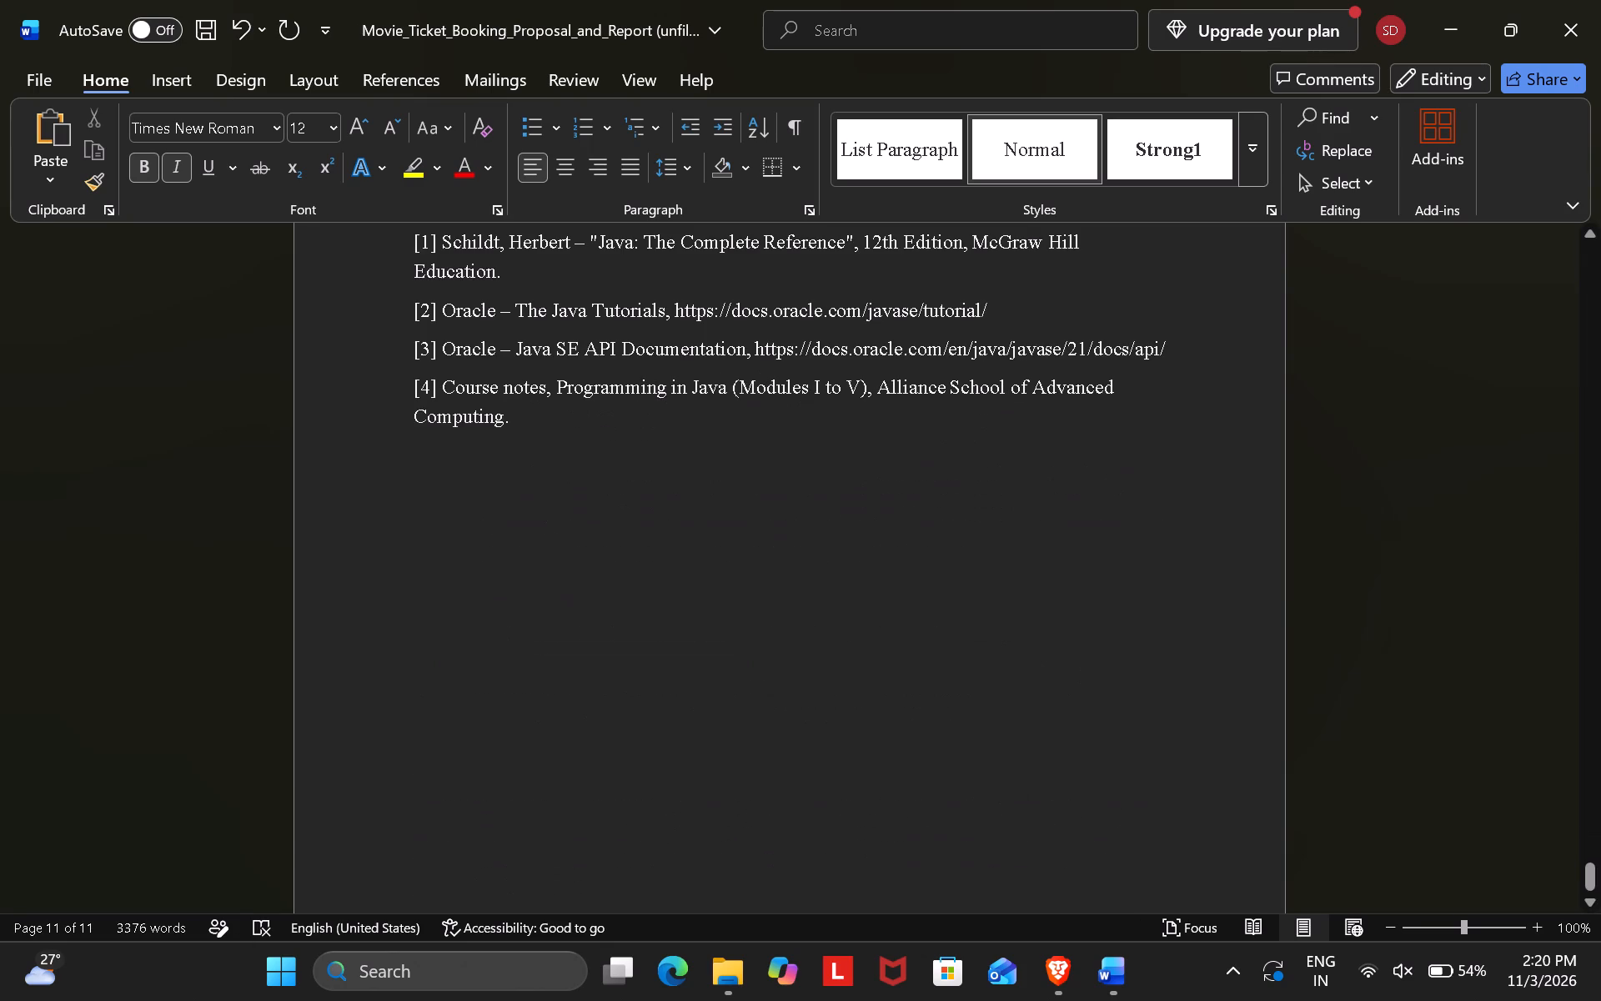
scroll(891, 664, "up", 5)
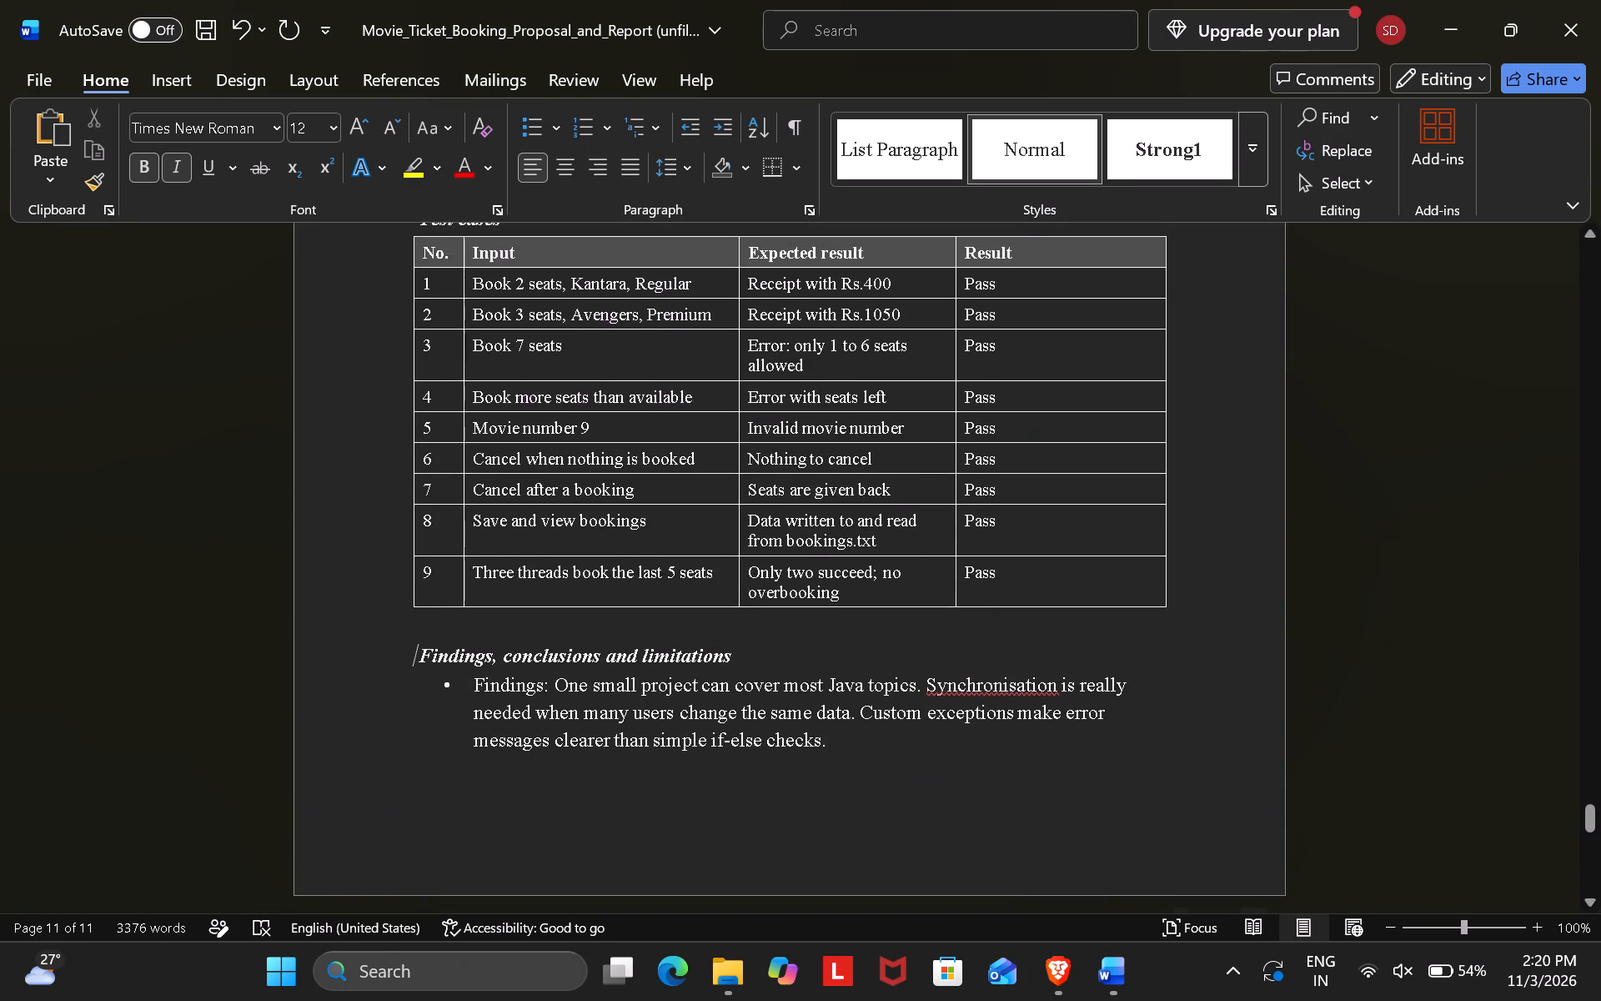
scroll(891, 664, "up", 2)
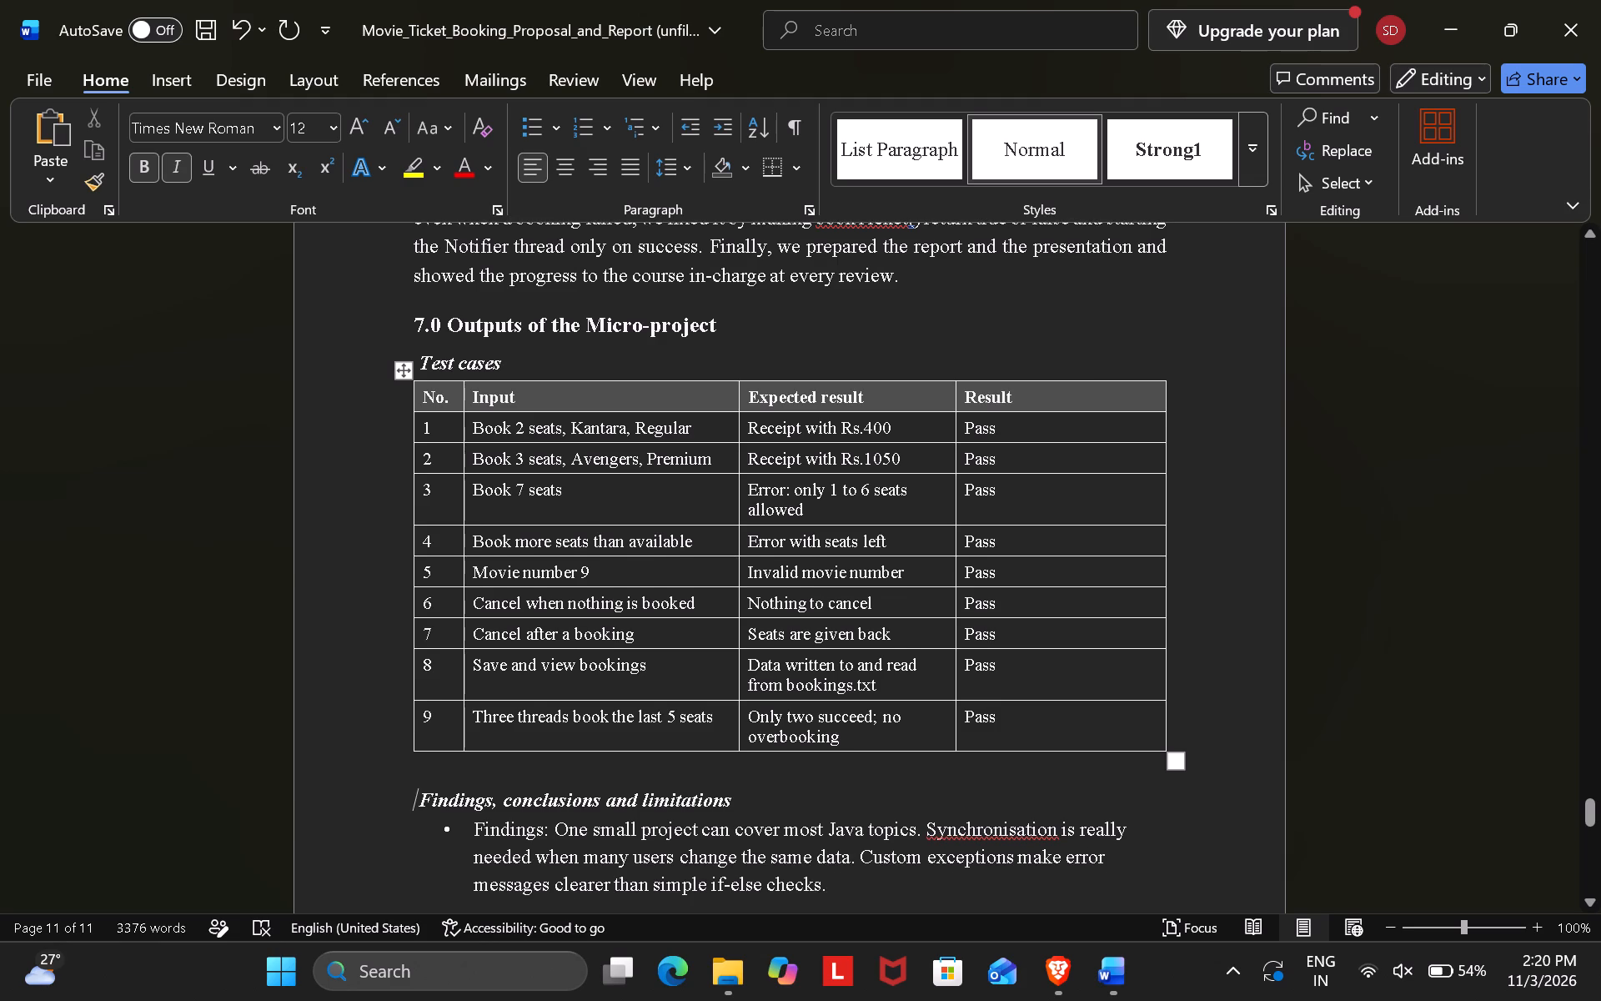
Delete section 5.4, the extra example for nested and extending interfaces, with its heading and whole code block above section 6.0.
scroll(891, 664, "up", 1)
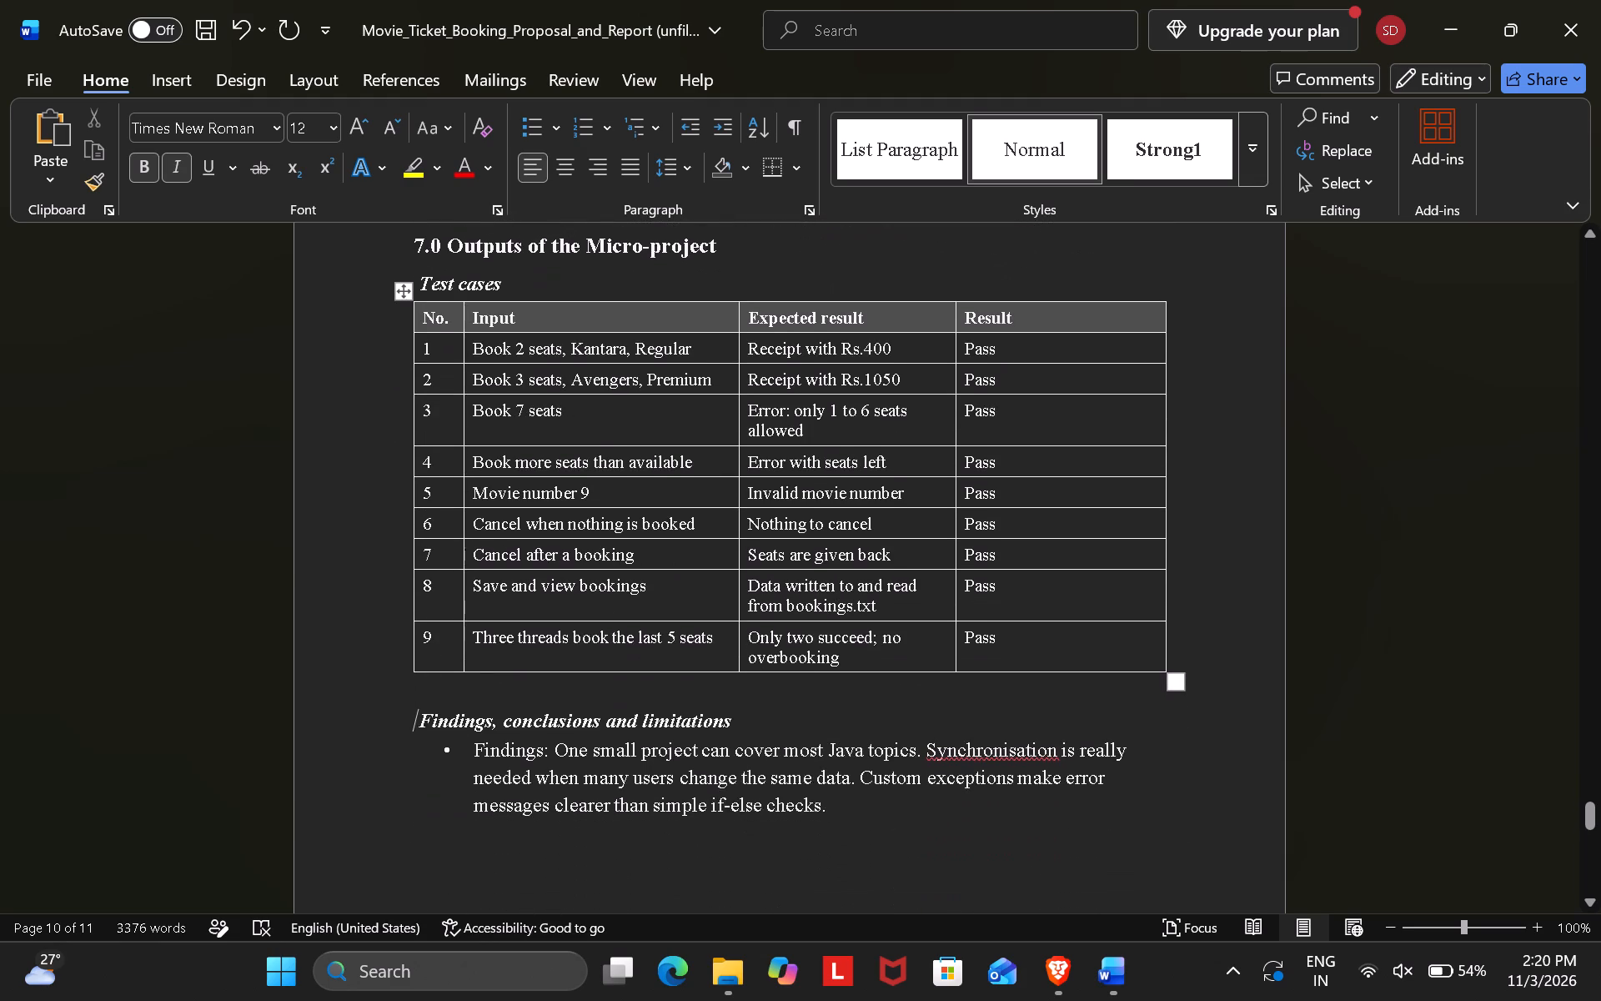
scroll(891, 664, "up", 3)
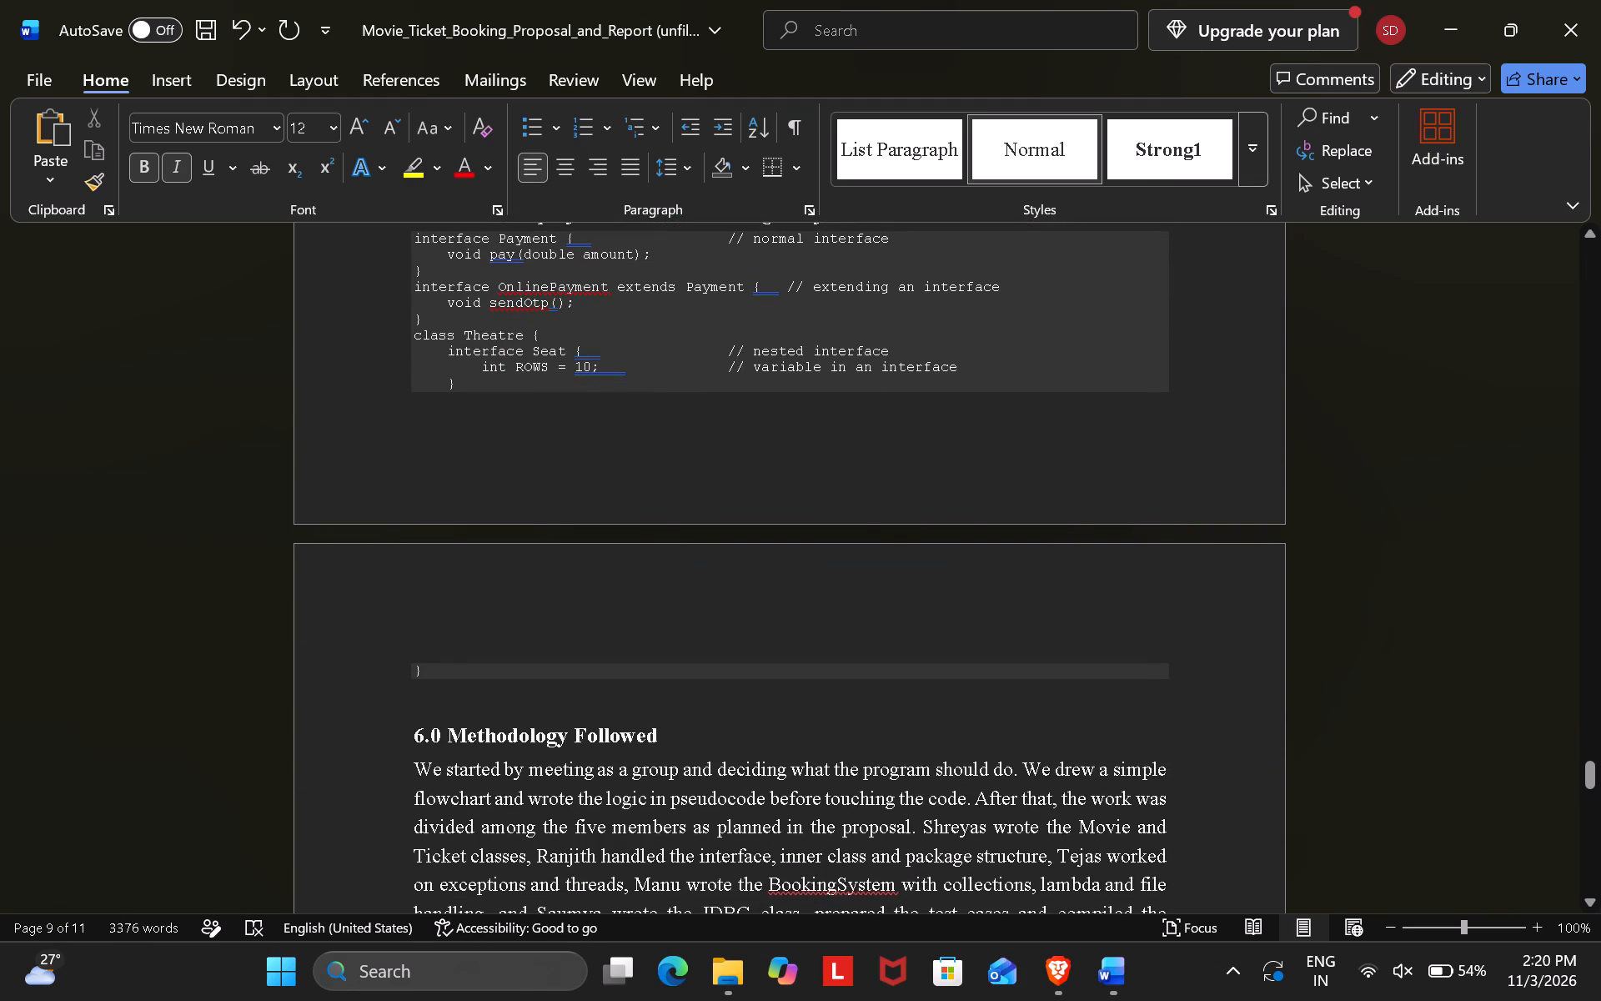
left_click(752, 674)
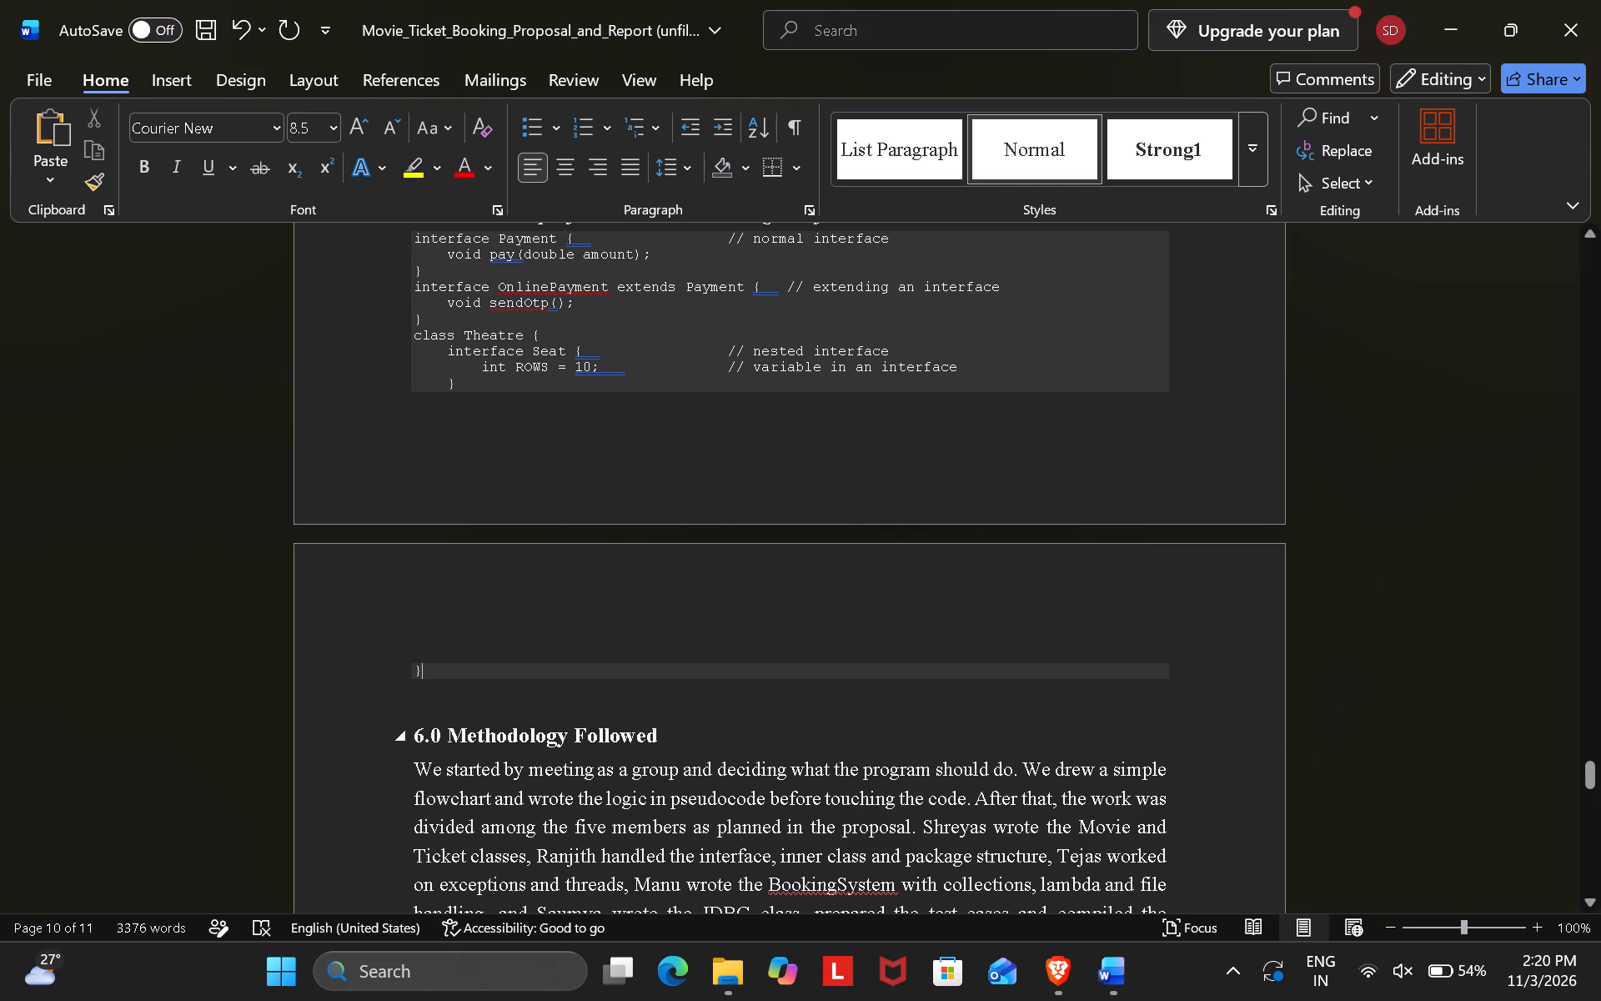
left_click_drag(481, 710, 424, 371)
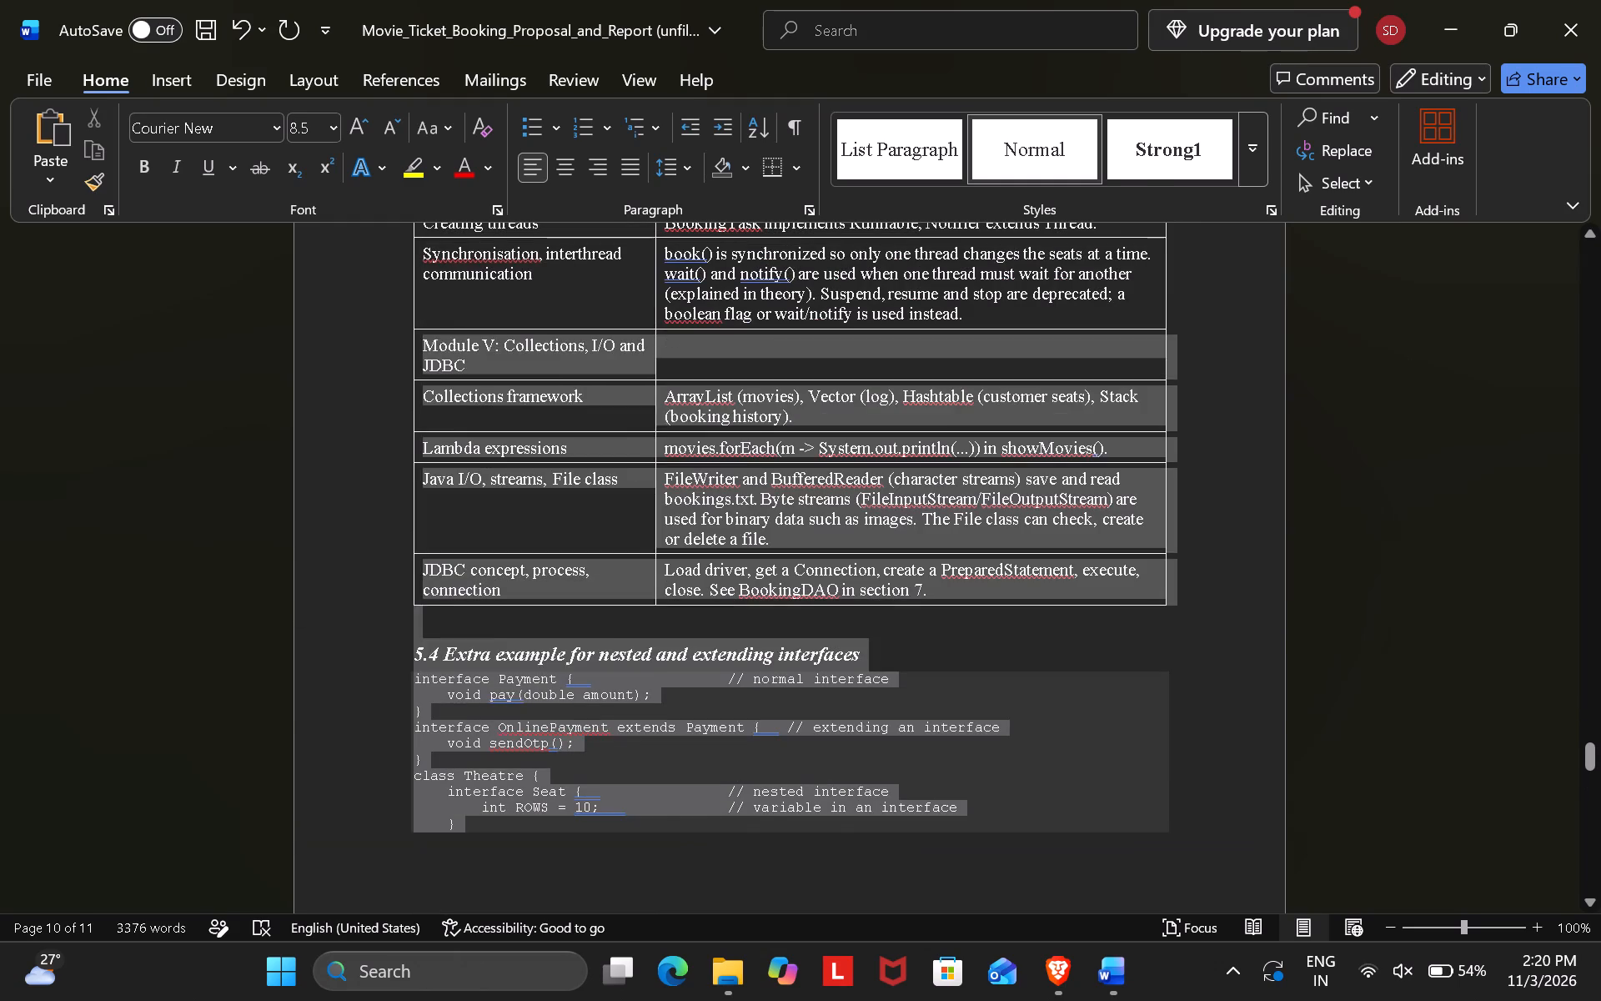
left_click_drag(424, 371, 410, 644)
key("BackSpace")
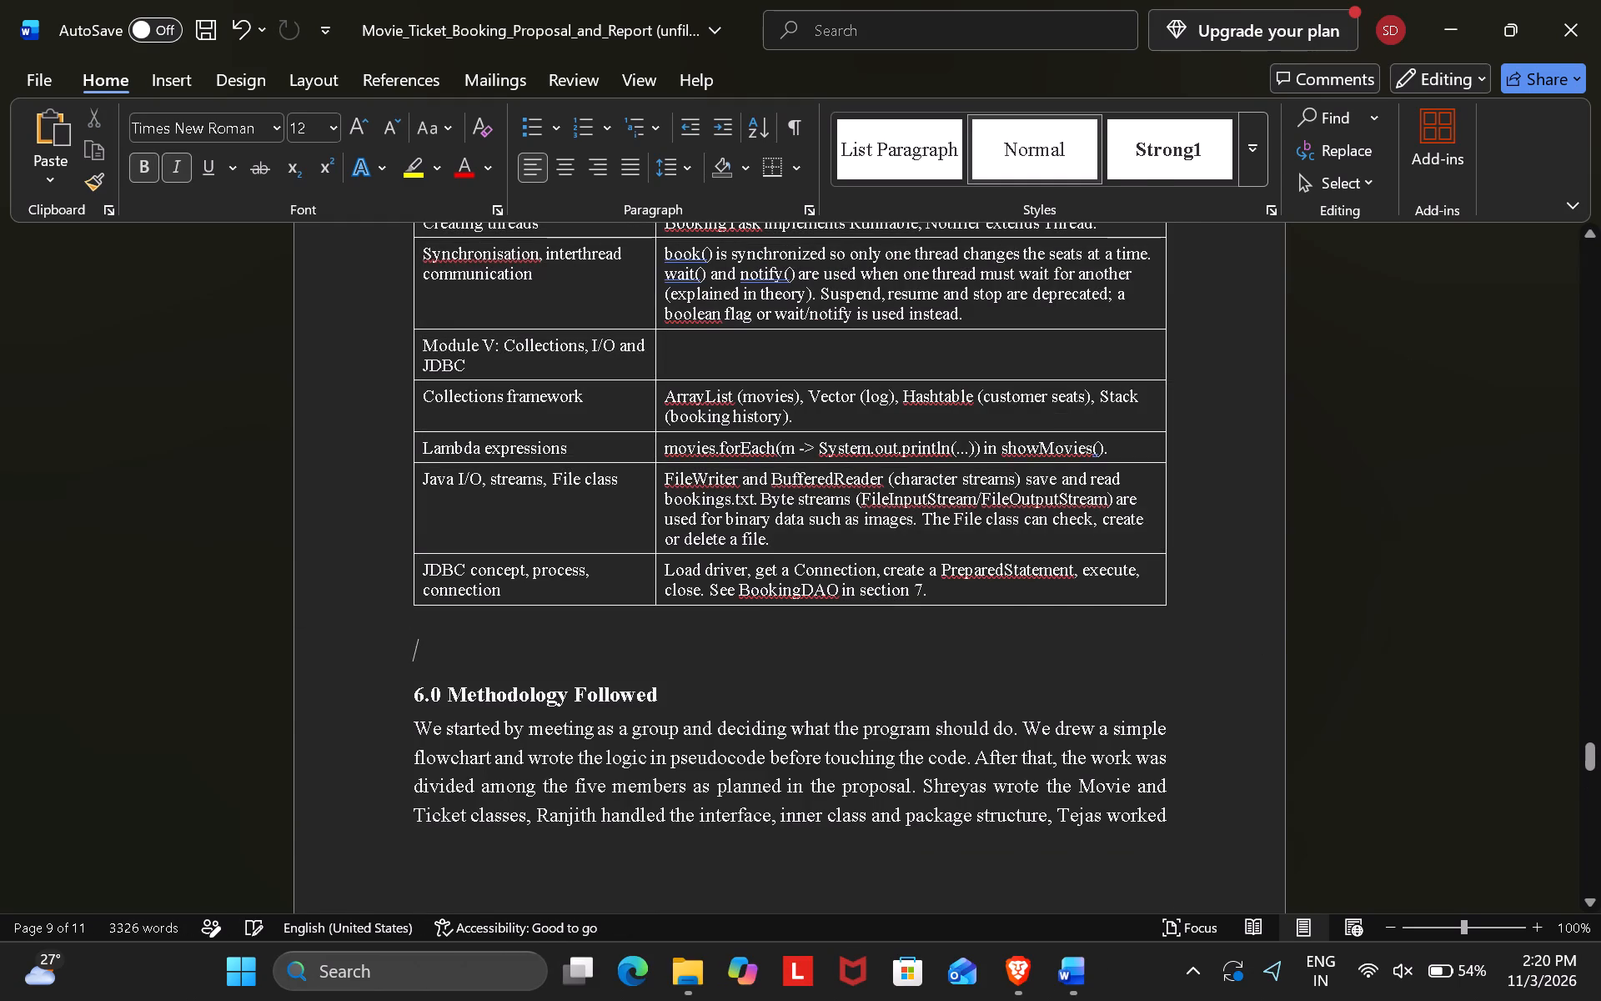
Remove the section number 5.1 and its trailing space from the "Design of the program" heading.
scroll(753, 684, "up", 7)
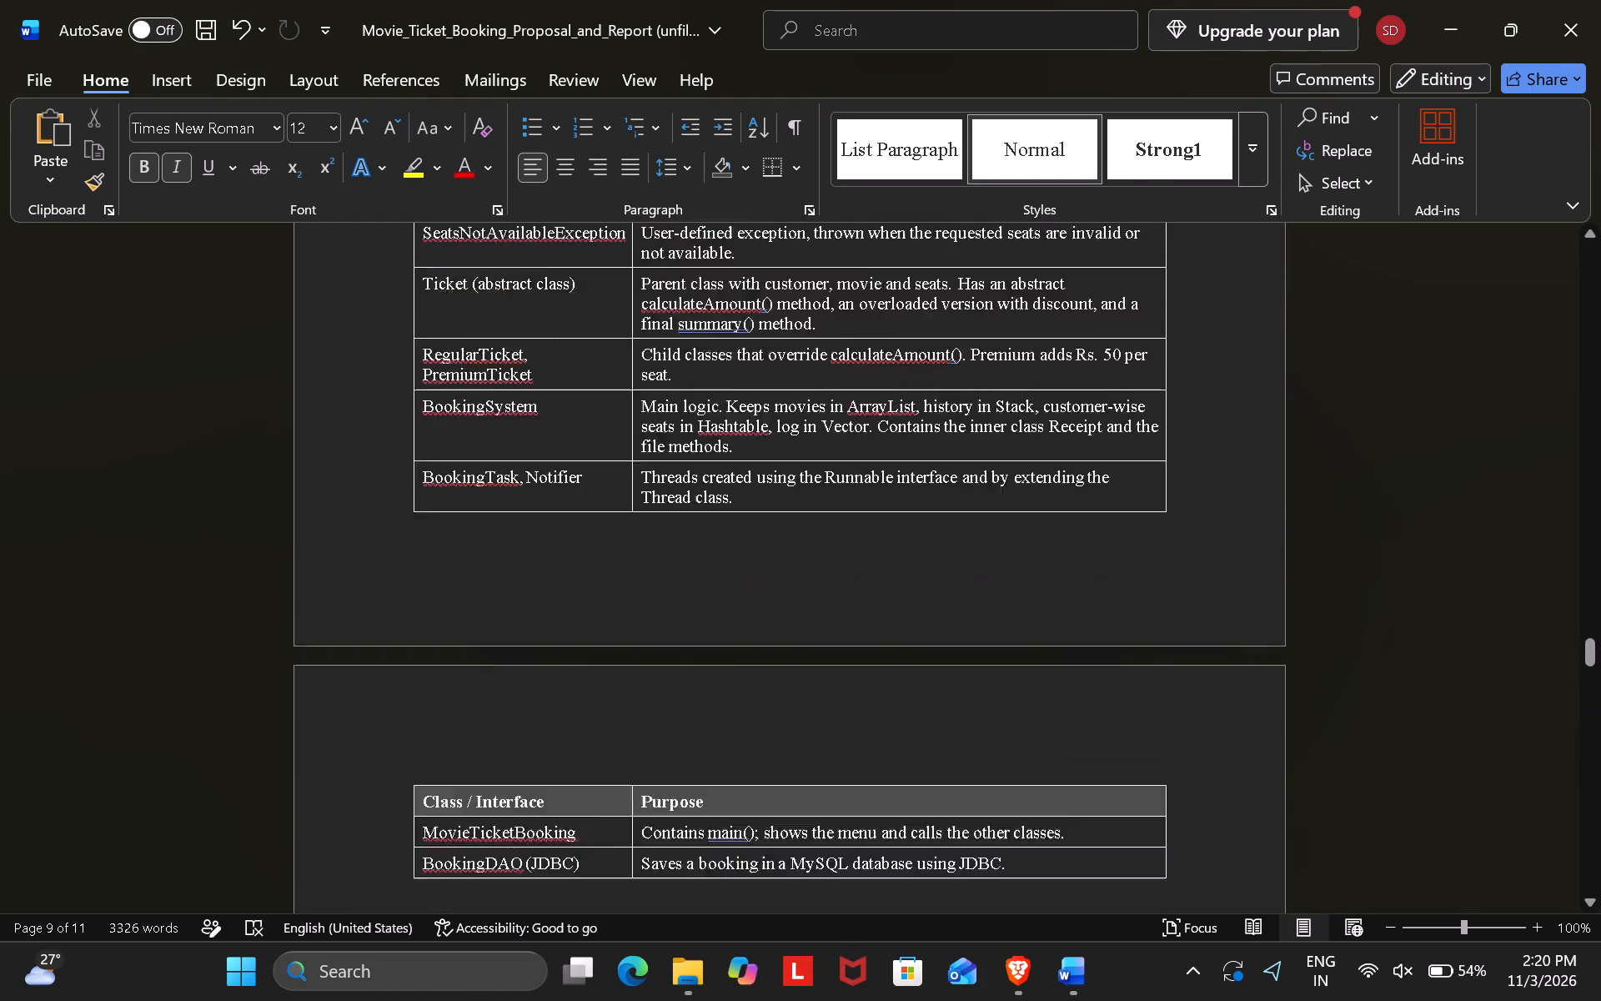
scroll(753, 684, "up", 3)
scroll(753, 684, "down", 1)
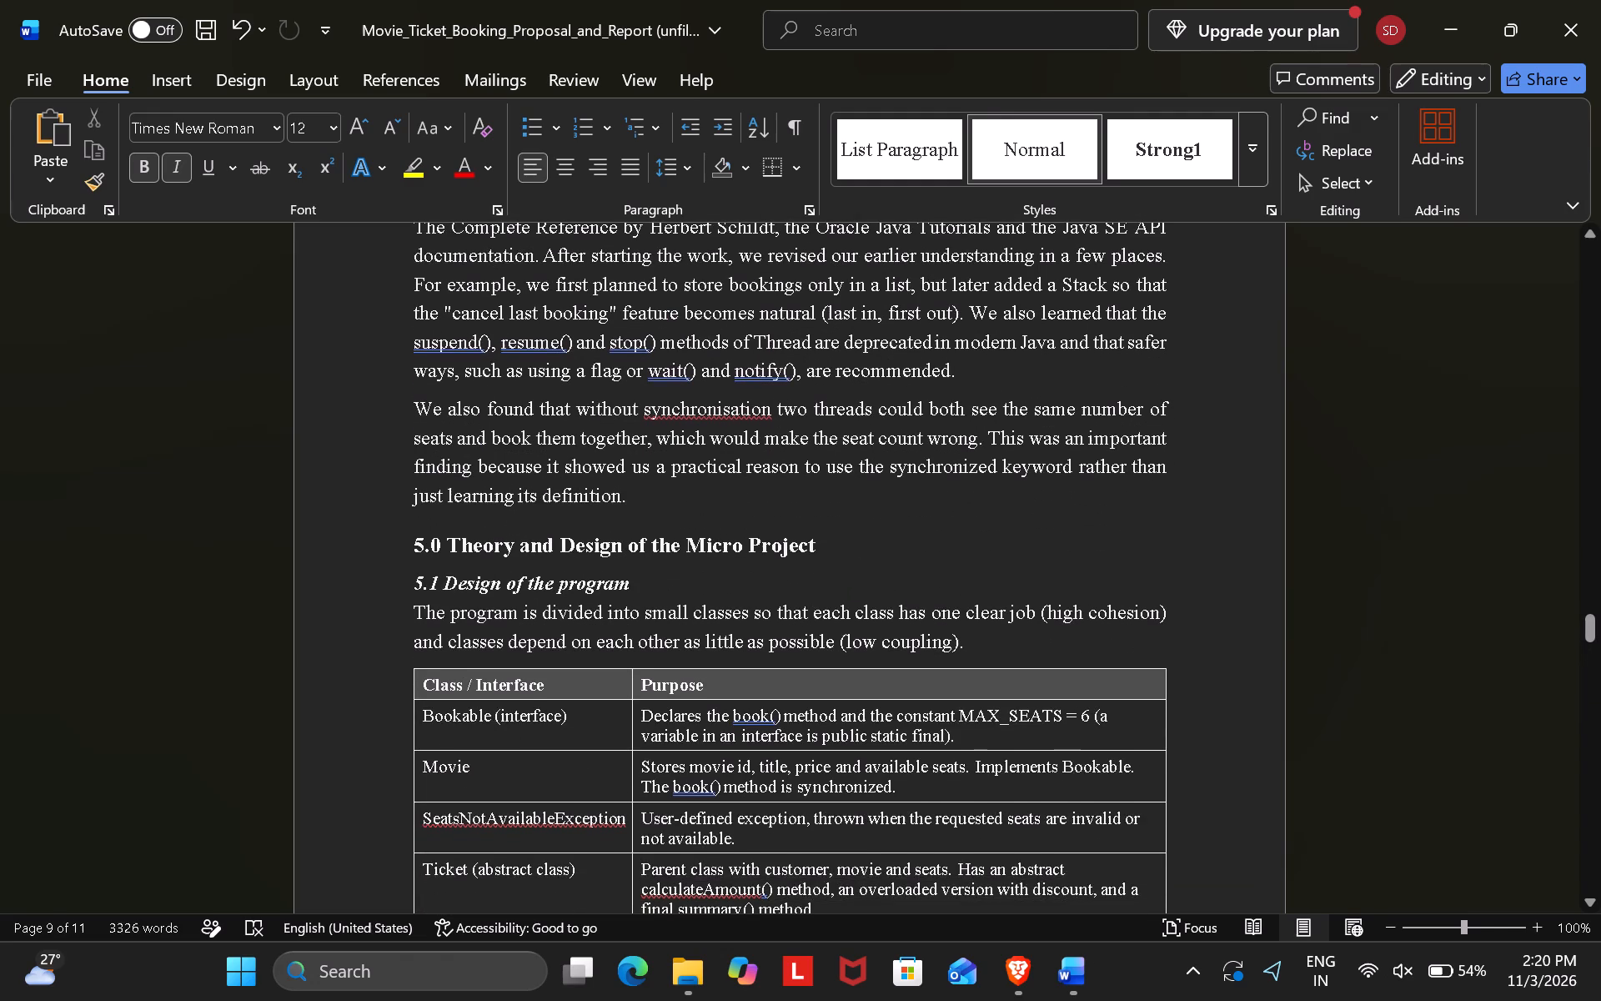
left_click(439, 585)
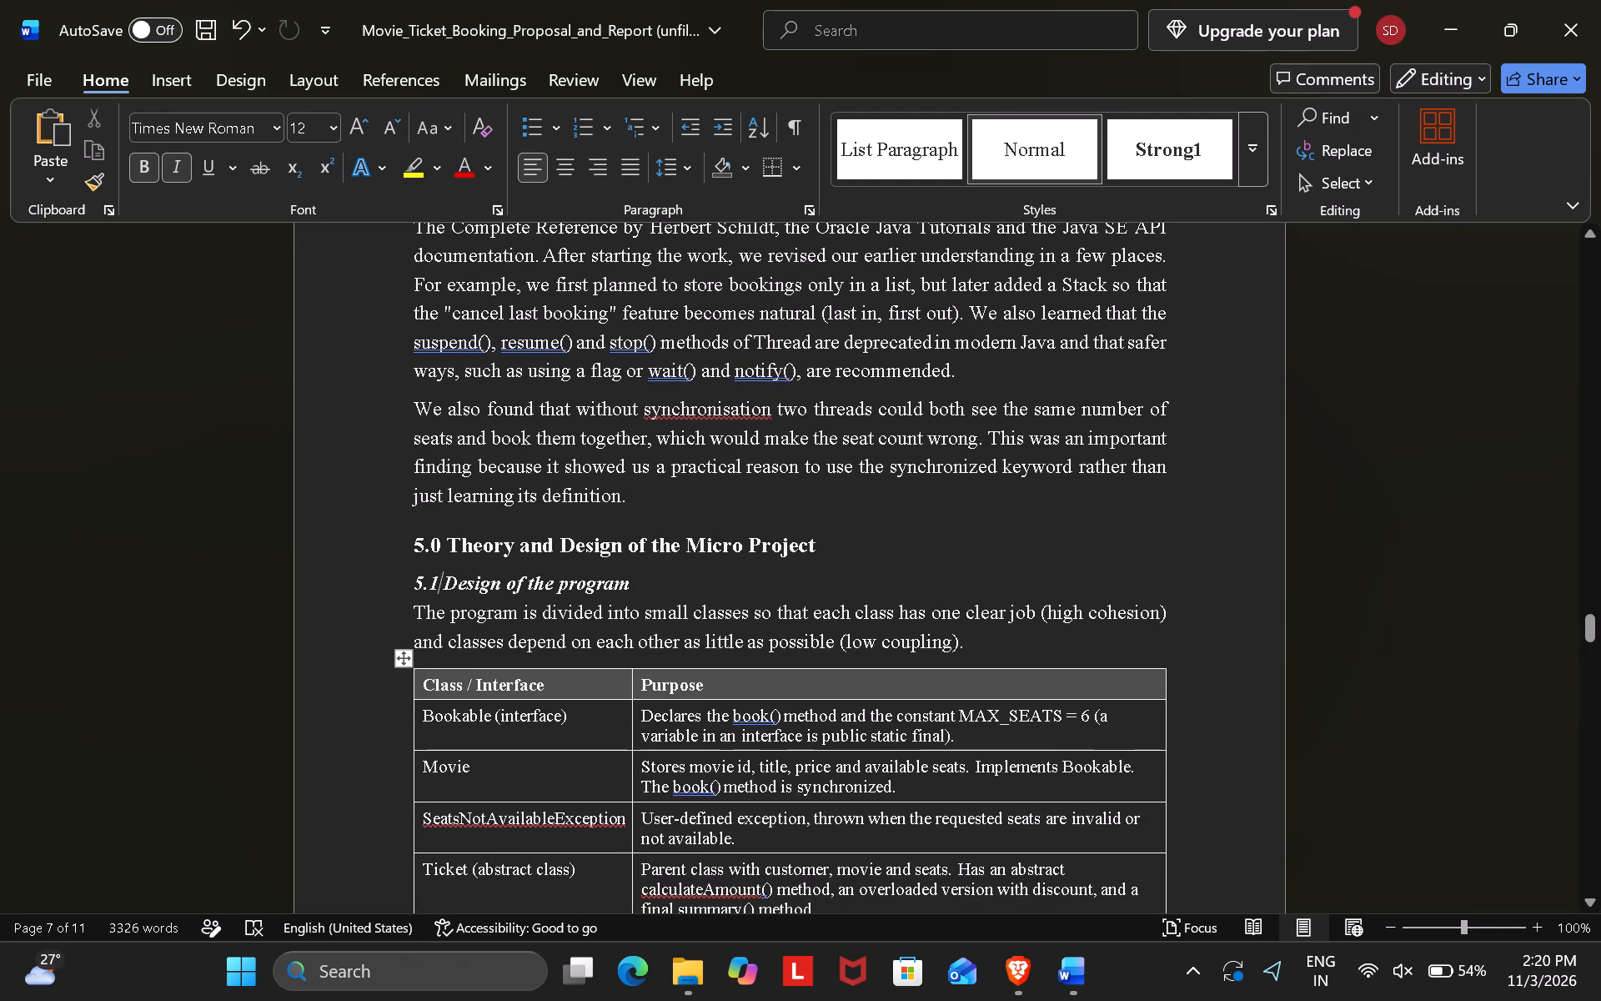
key("BackSpace")
key("BackSpace")
key("BackSpace")
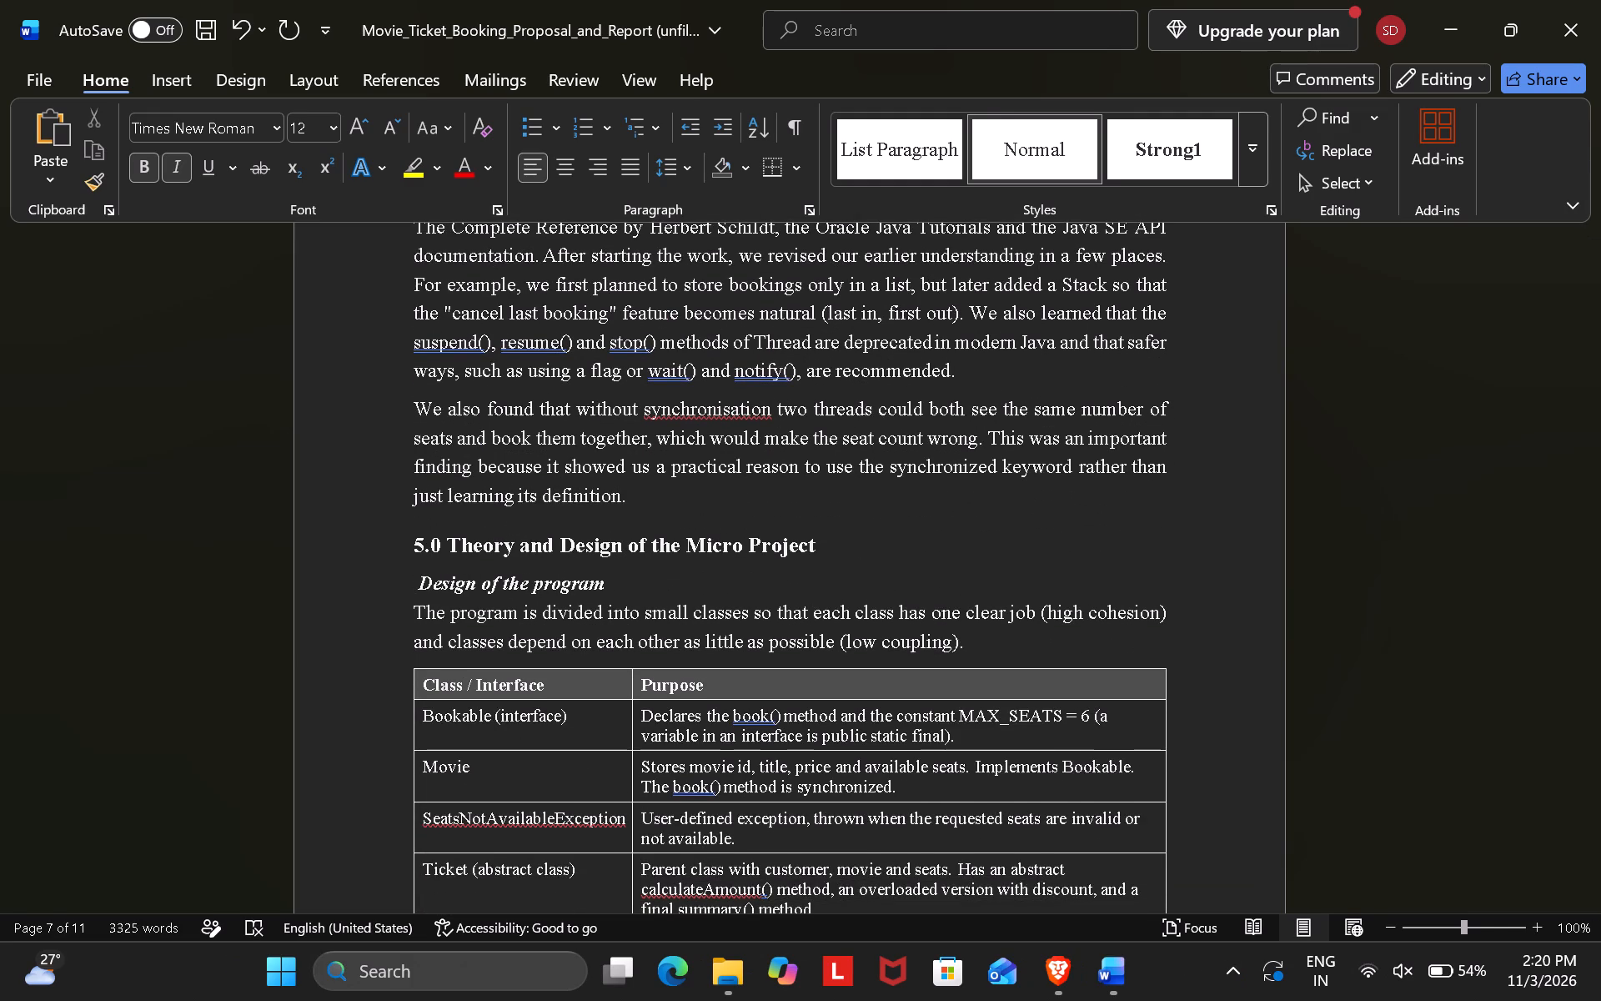
key("Delete")
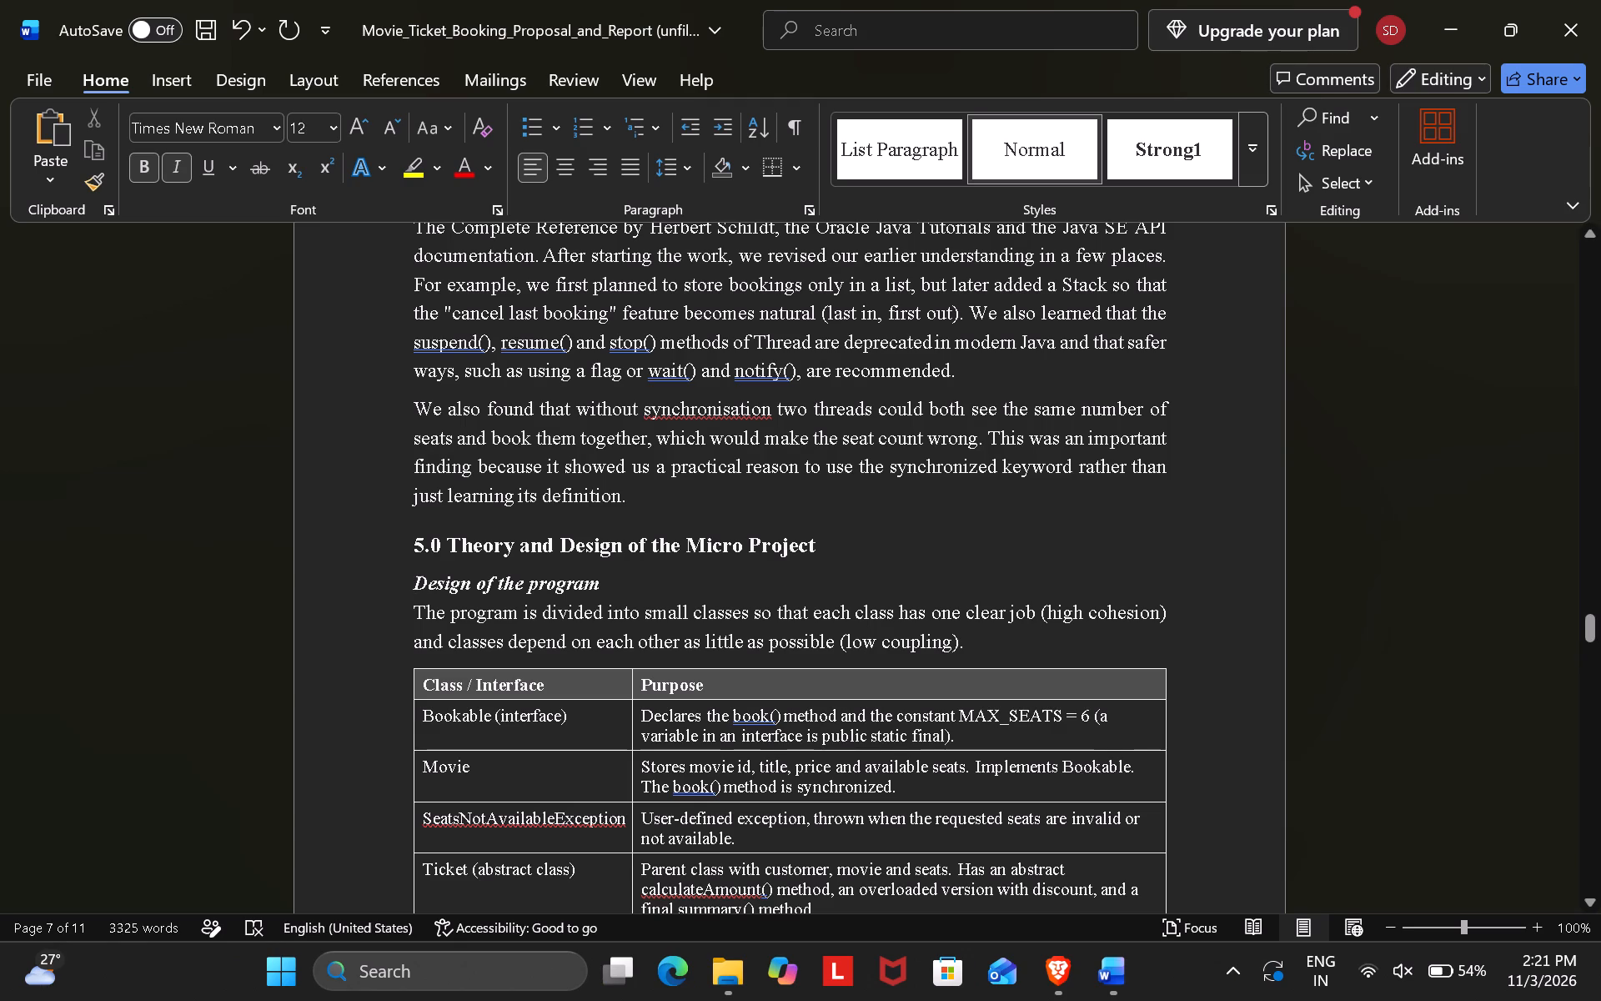
Remove the section number 5.2 and its trailing space from the "Flow of the booking process" heading.
scroll(588, 664, "down", 1)
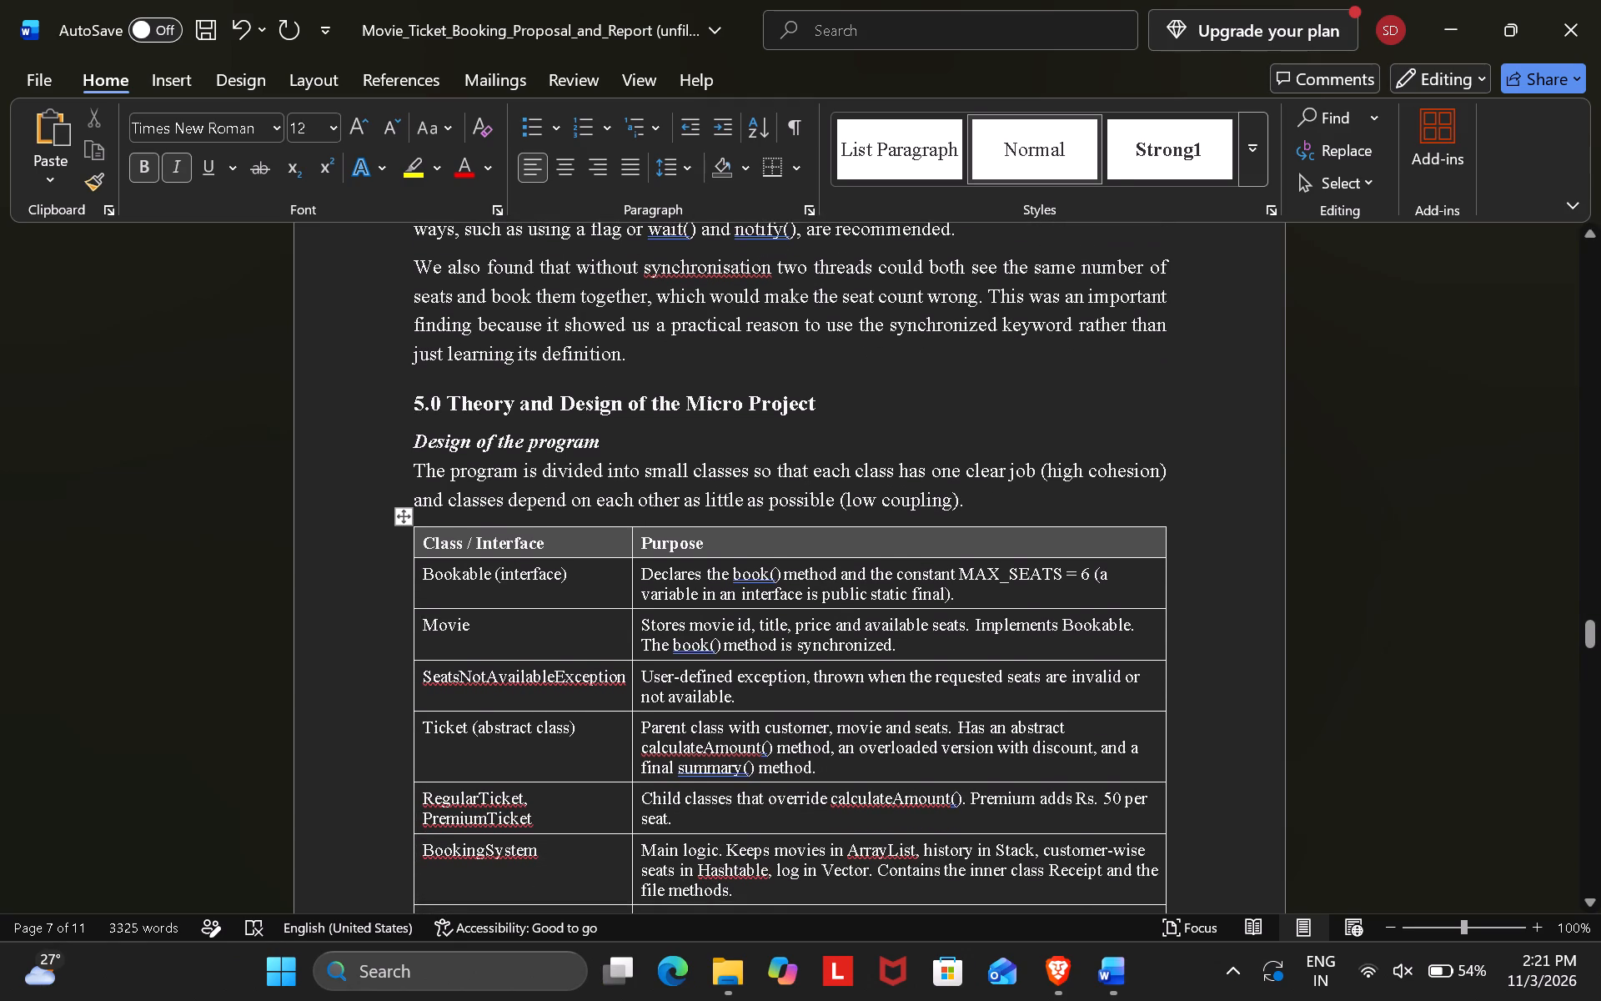
scroll(588, 664, "down", 5)
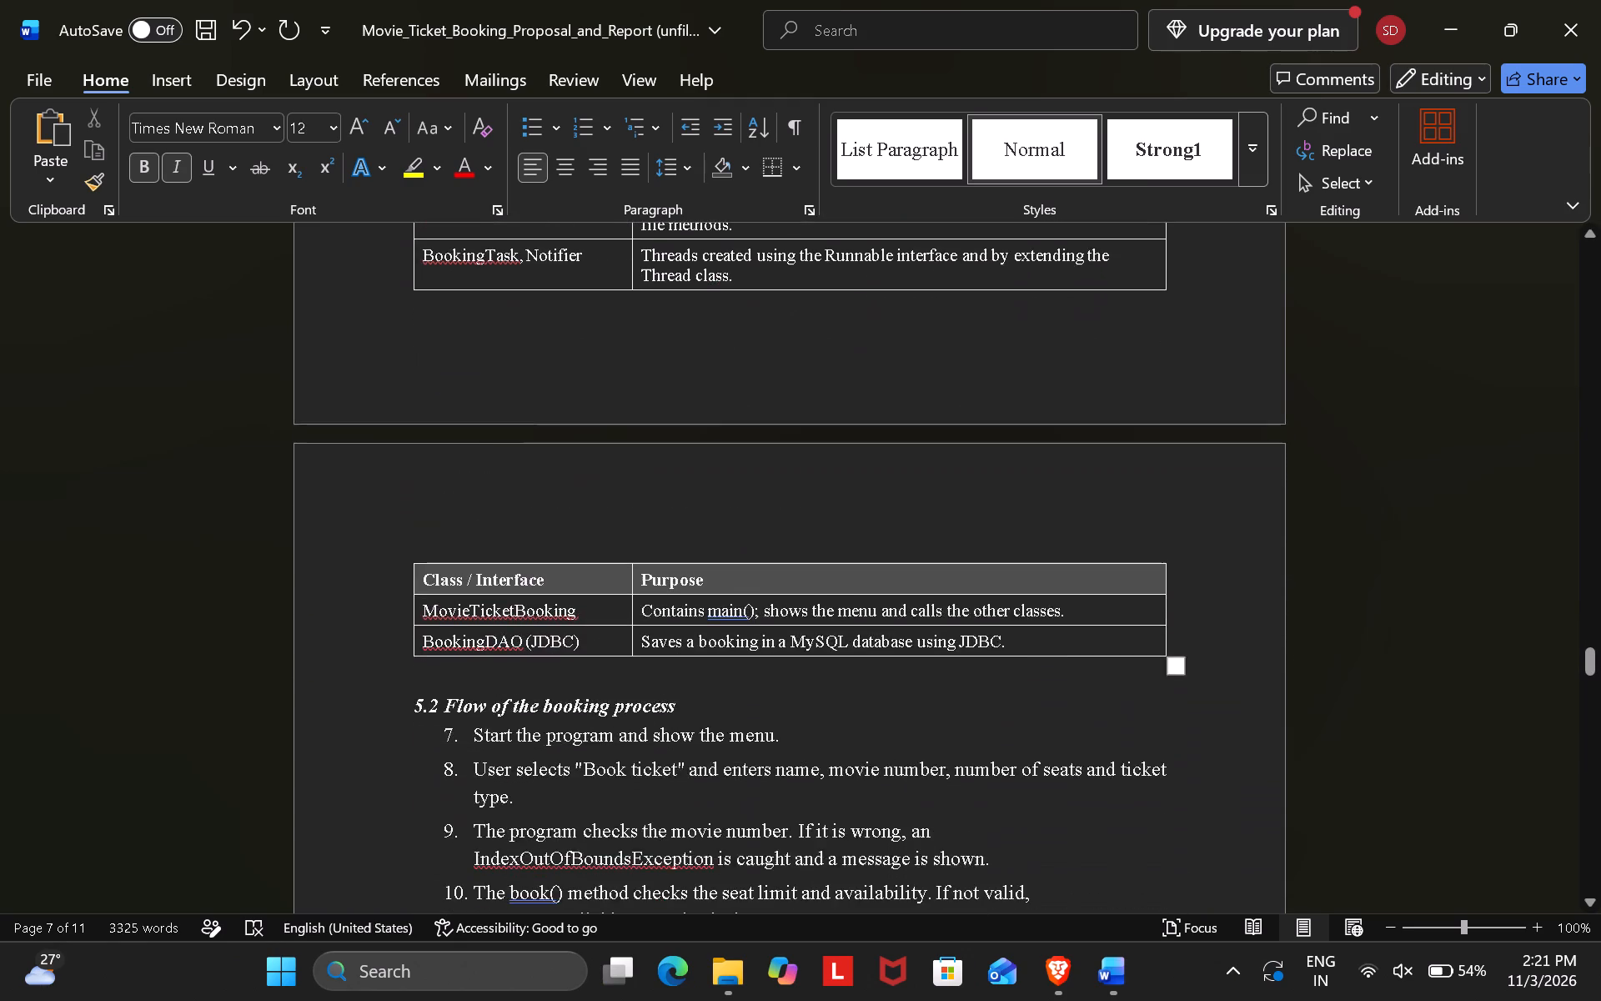
scroll(588, 664, "down", 2)
scroll(588, 664, "up", 2)
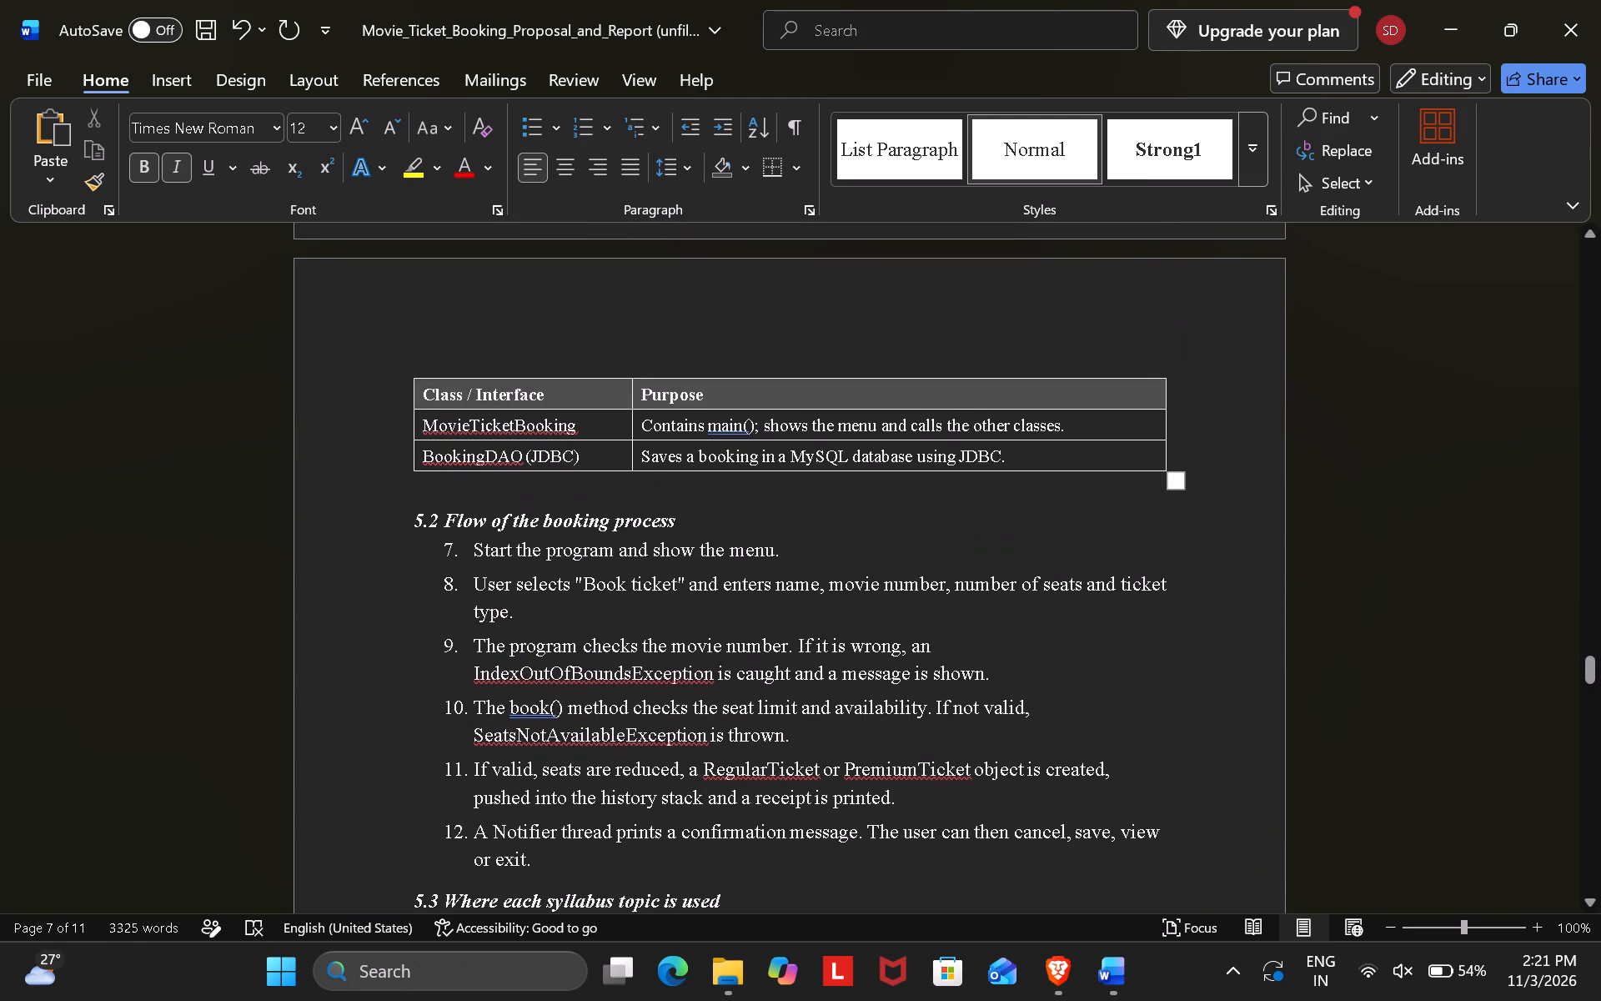
left_click(436, 529)
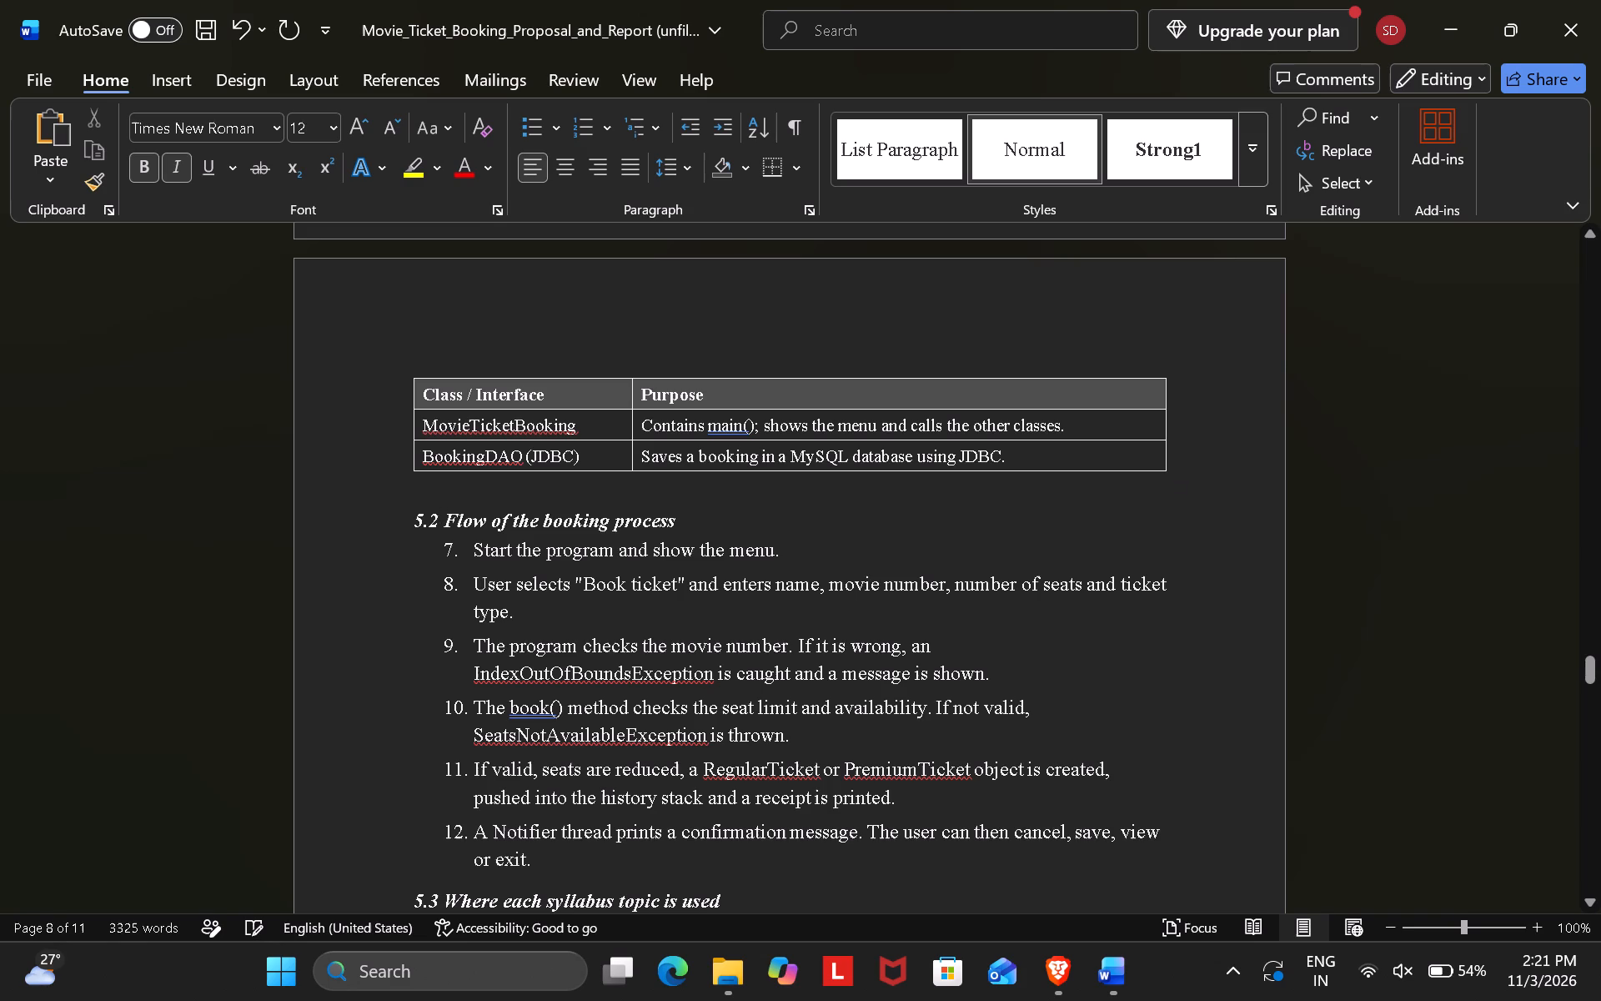
key("BackSpace")
key("BackSpace")
key("BackSpace")
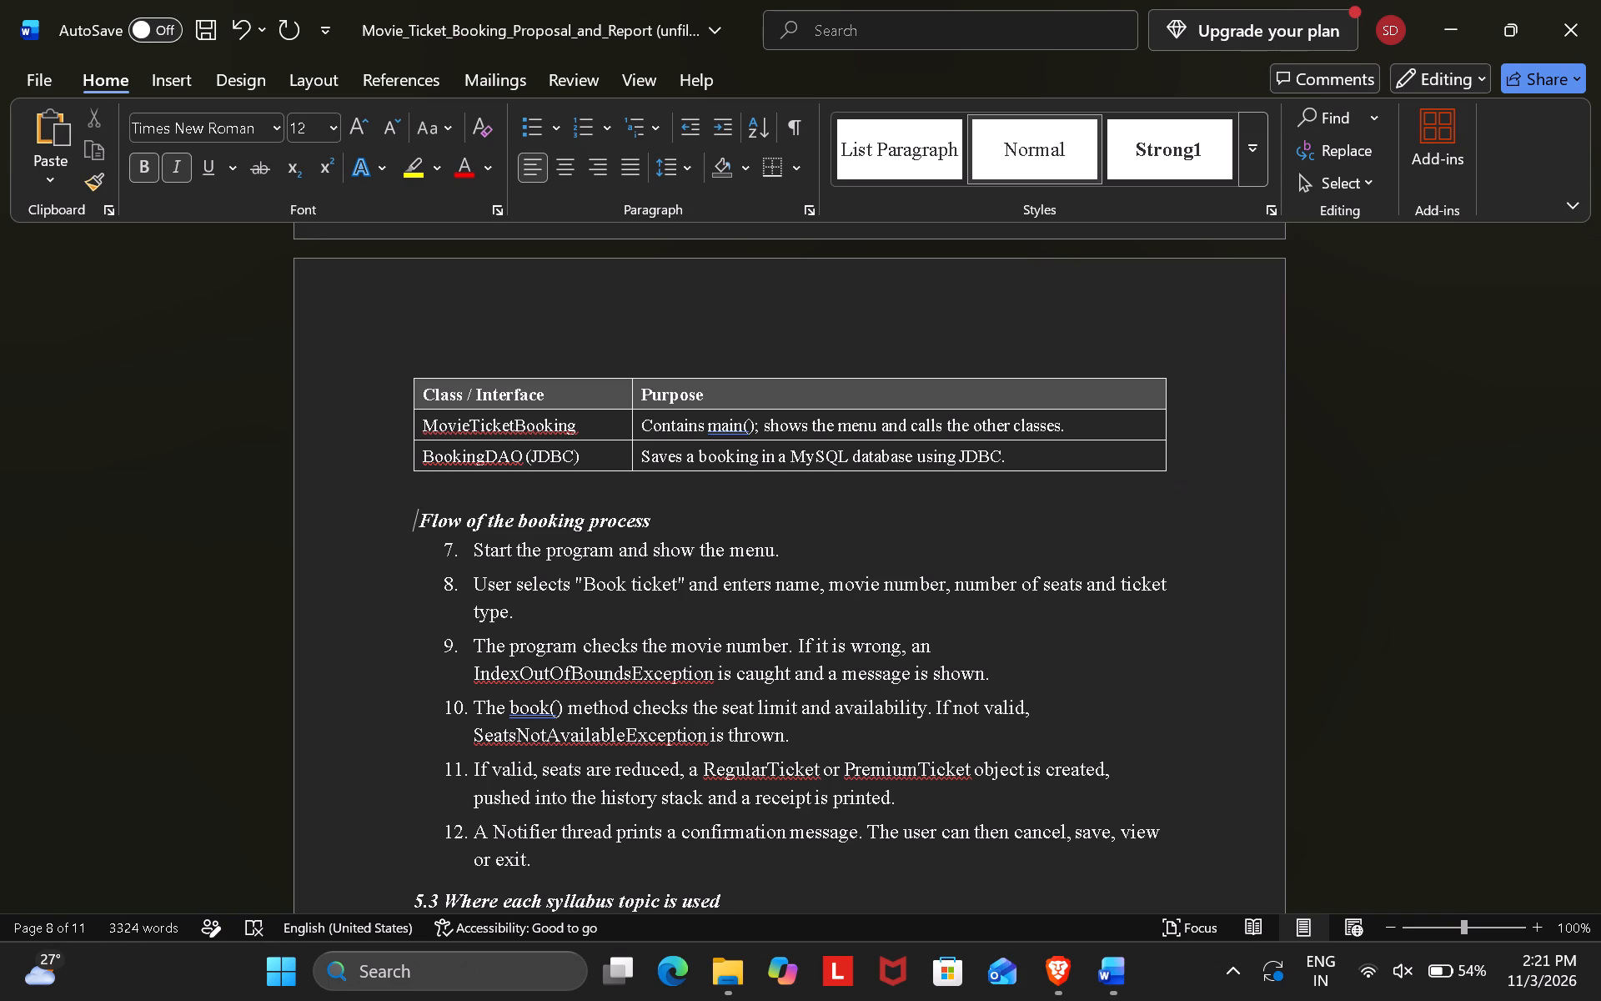
key("Delete")
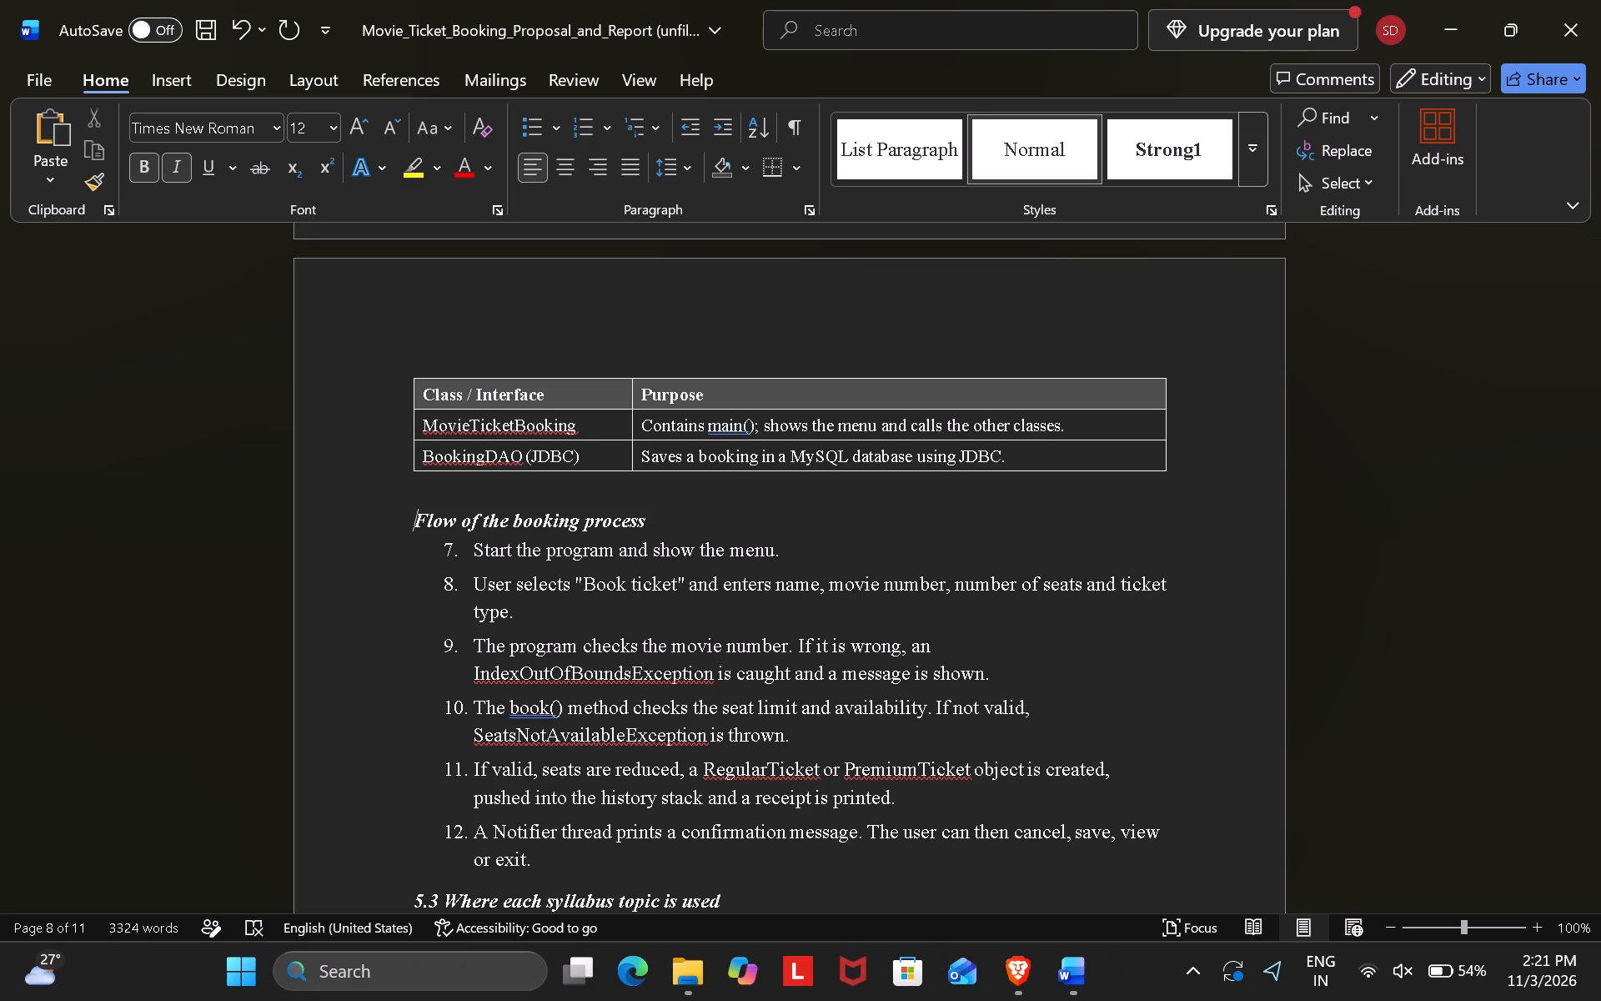
Centre the text in all cells of the test cases table in section 7.0.
scroll(595, 578, "down", 4)
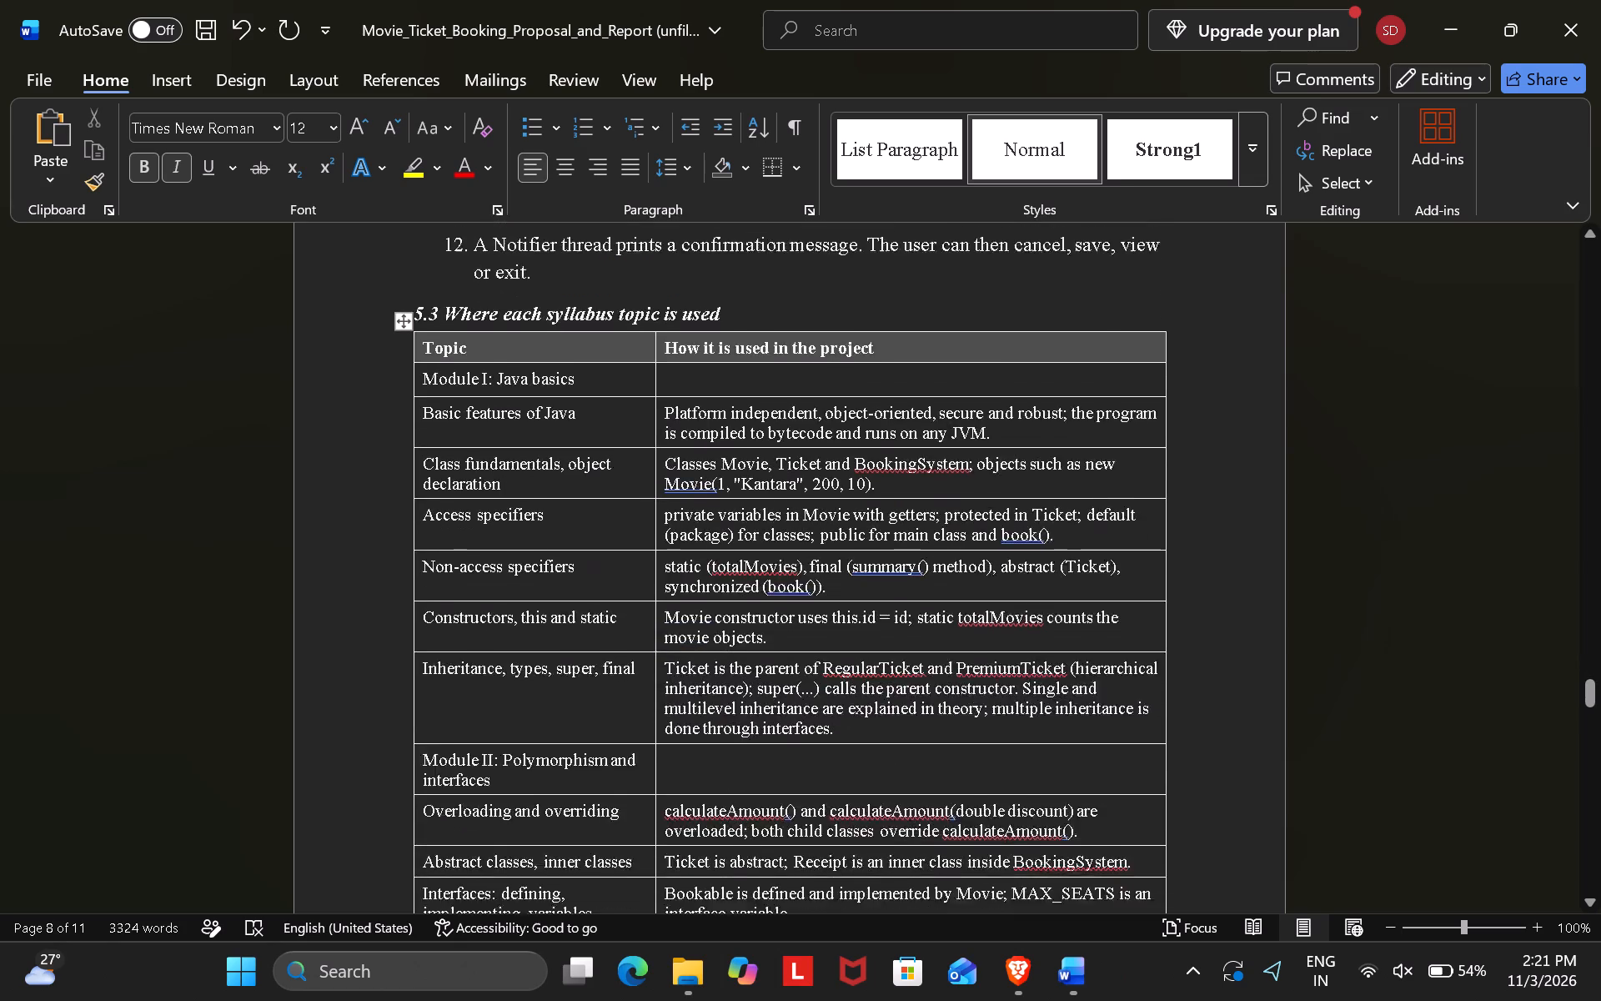
scroll(595, 578, "down", 5)
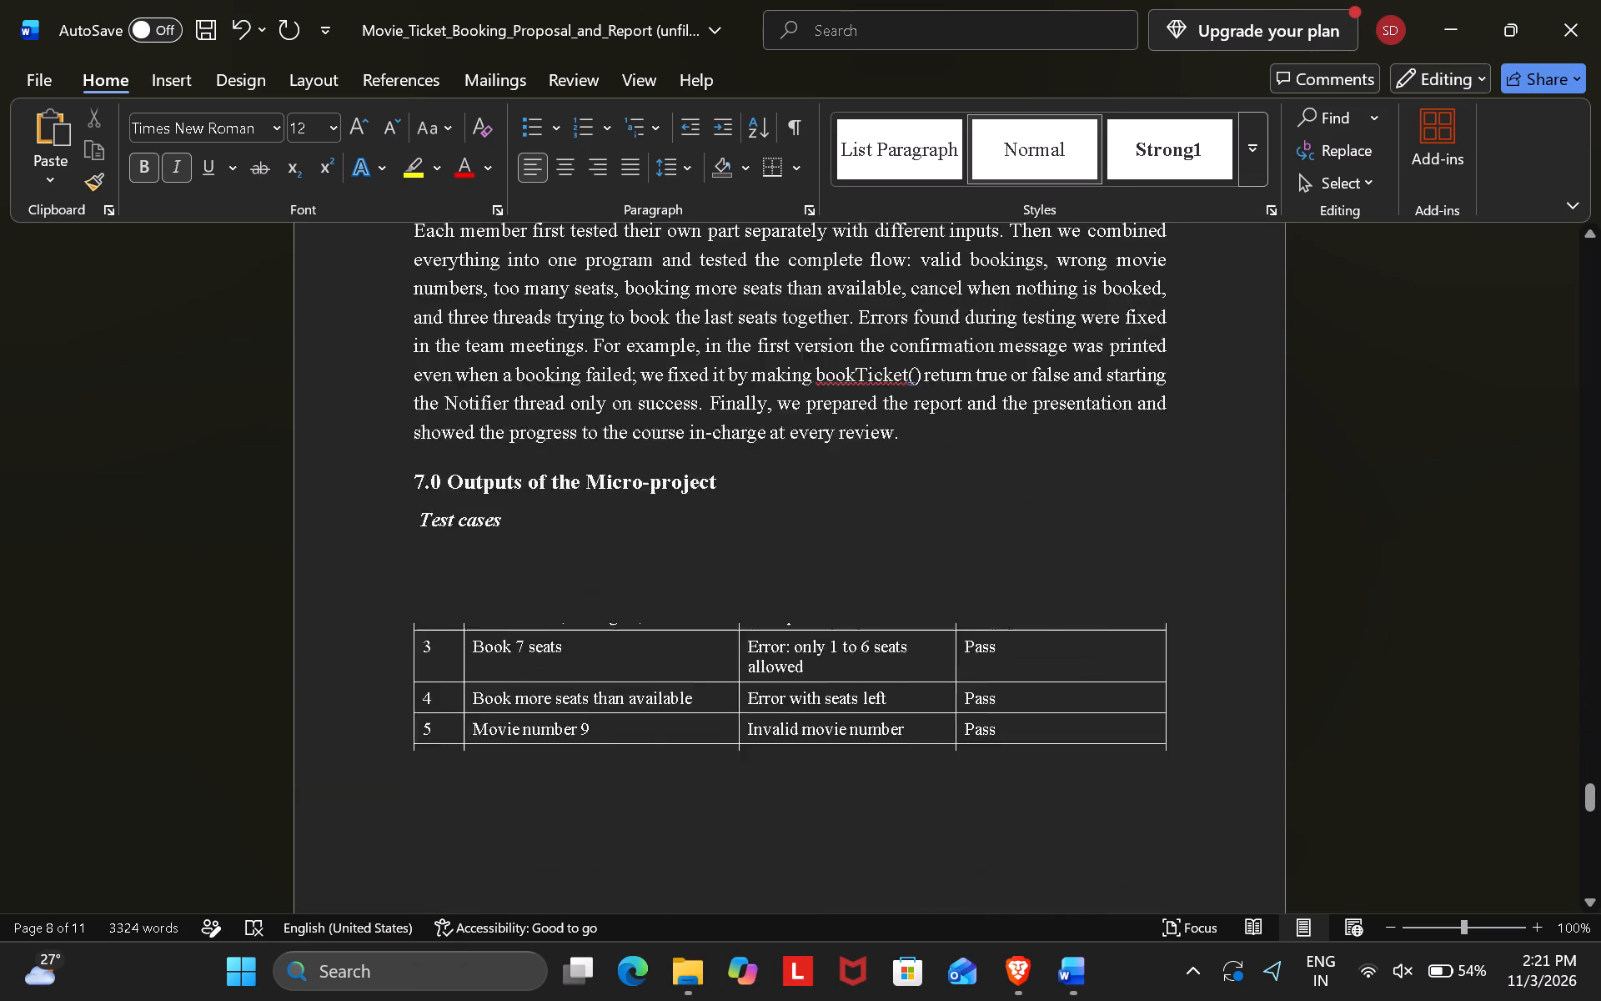
scroll(595, 578, "down", 2)
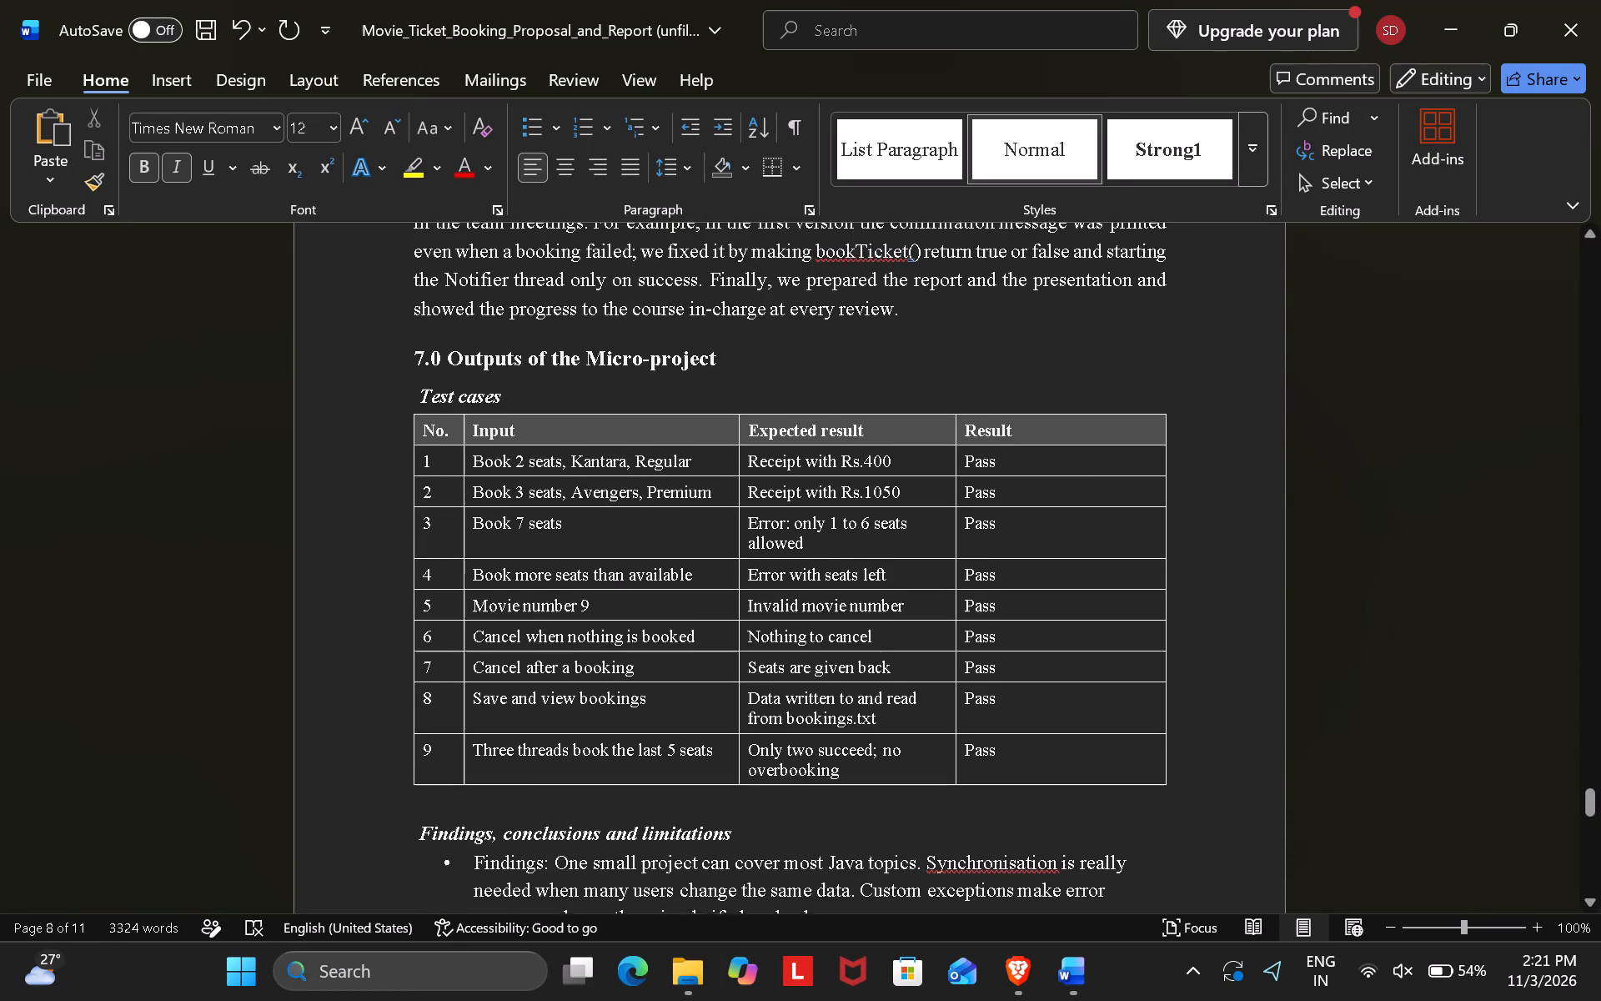
scroll(595, 578, "down", 1)
left_click_drag(1027, 763, 974, 701)
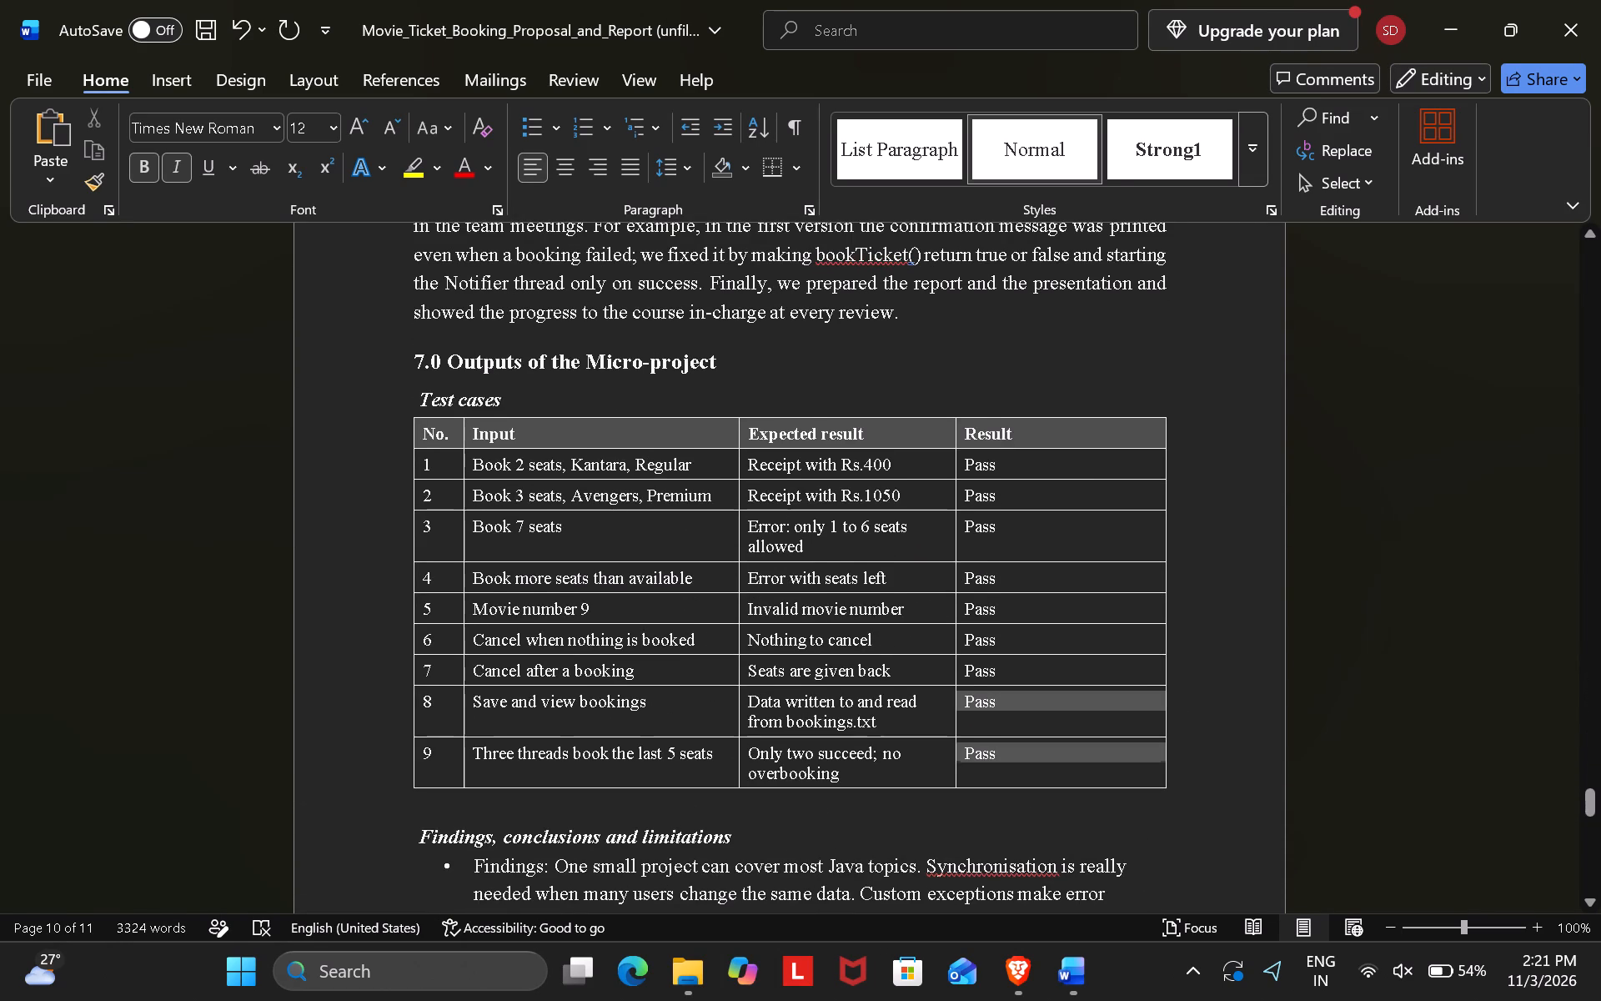
left_click_drag(974, 701, 428, 445)
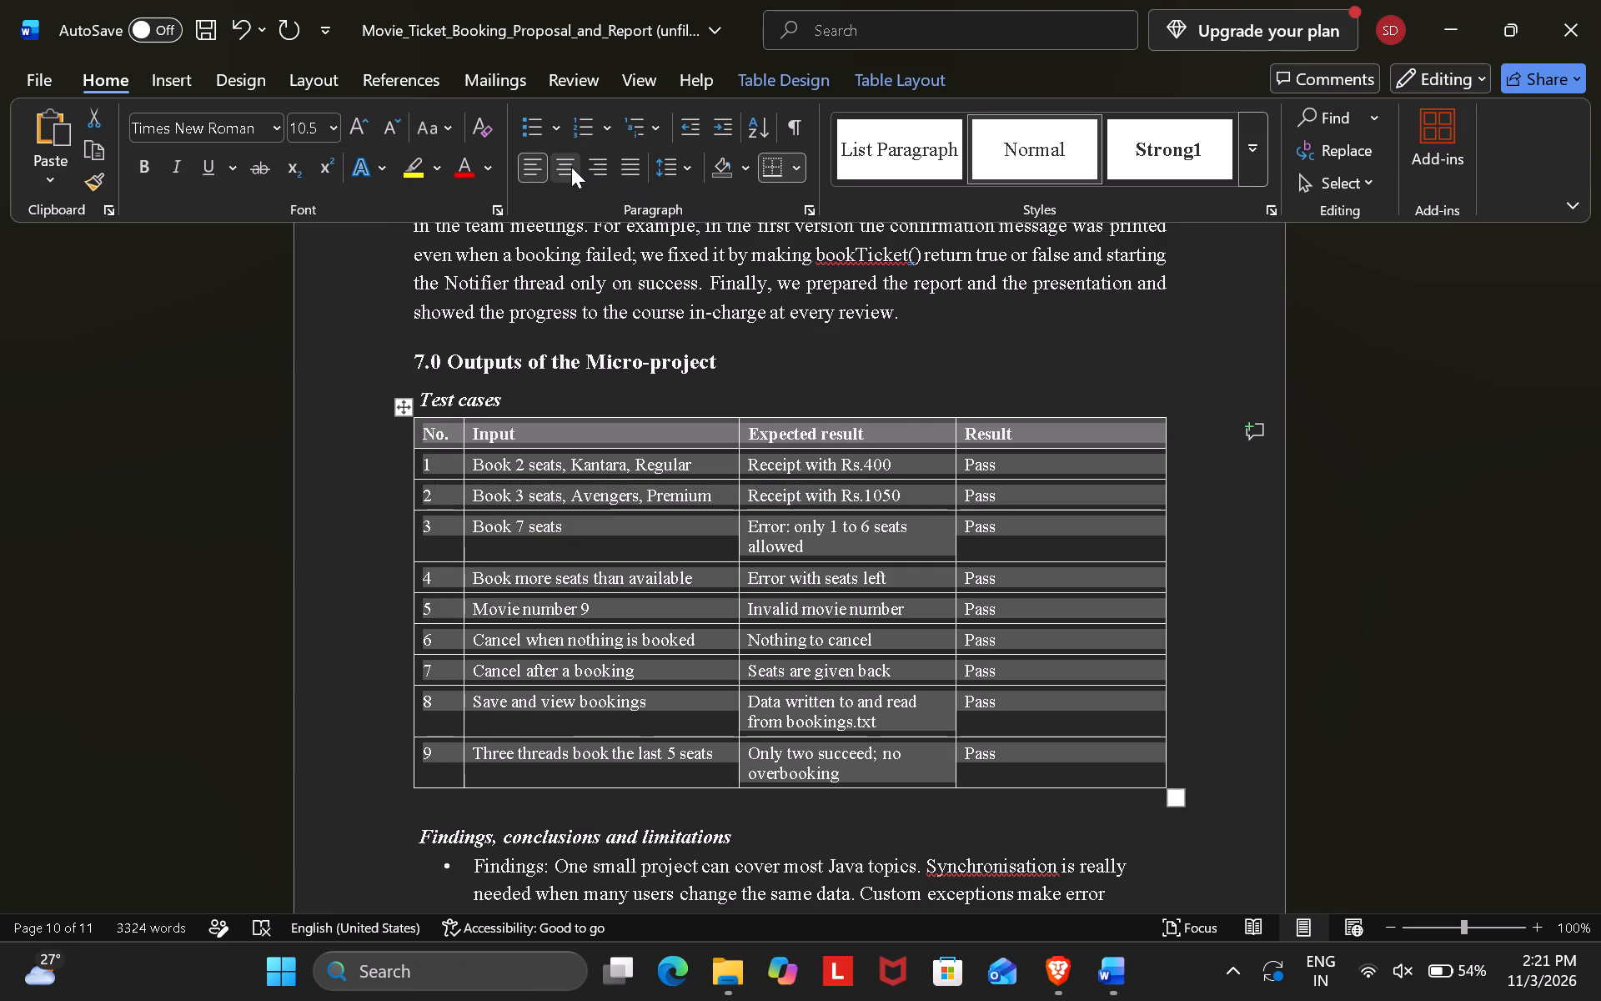
left_click(571, 167)
left_click(891, 635)
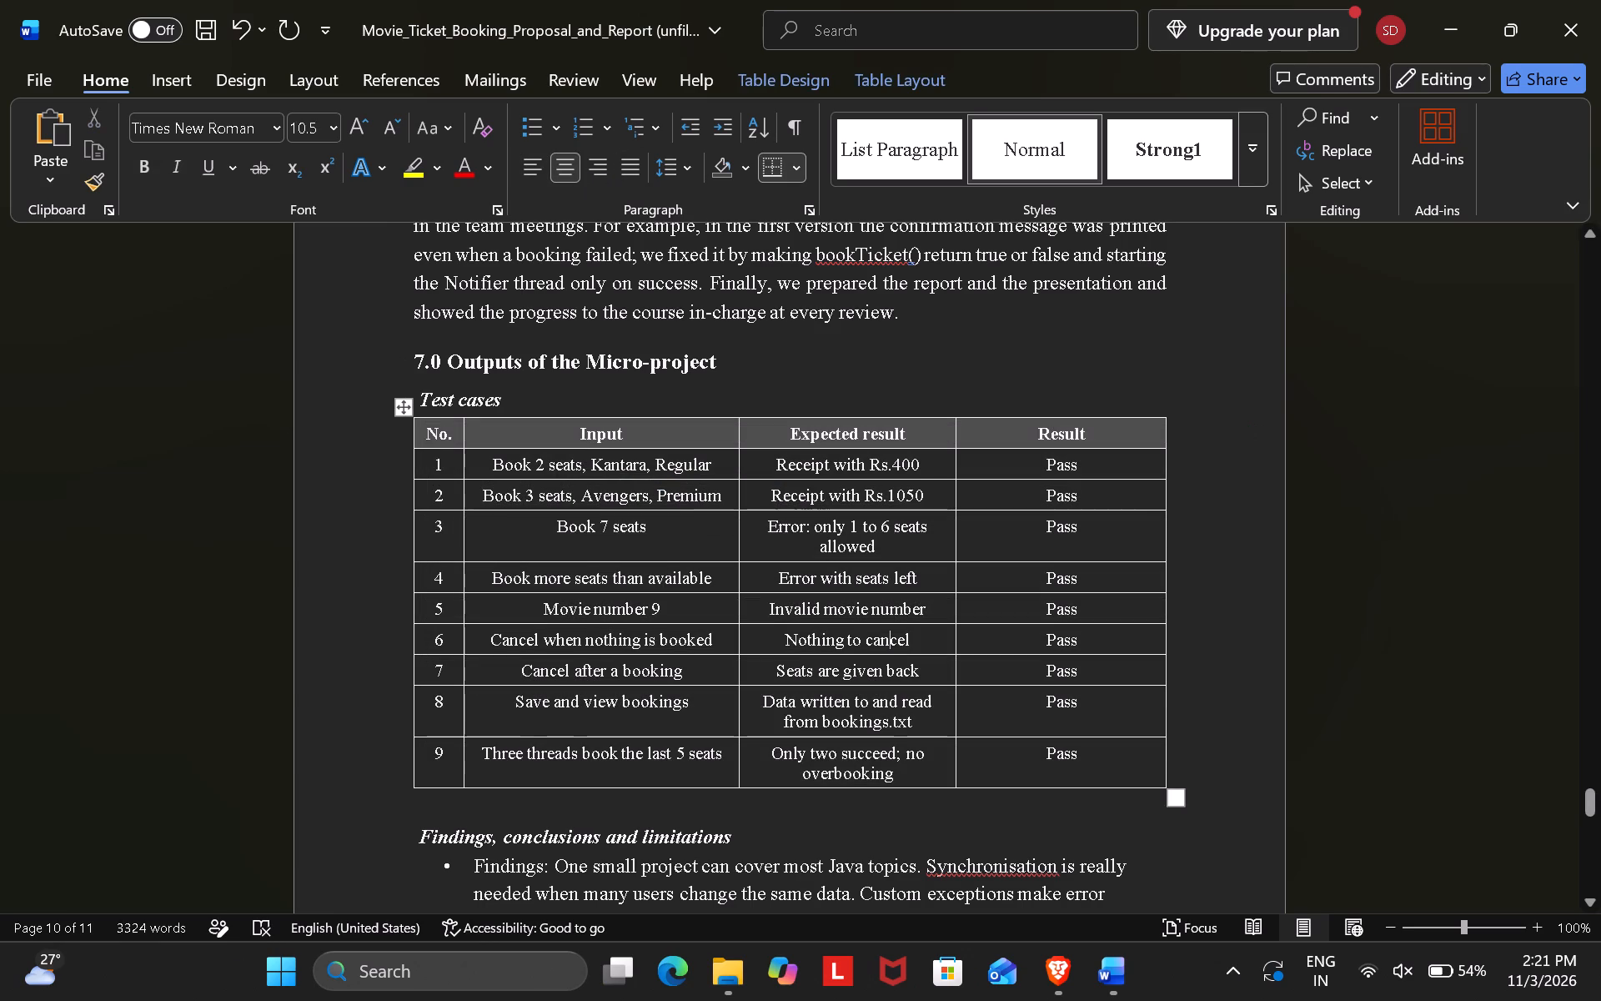
Review the centred test cases table and the report's remaining content through the findings and references.
scroll(1036, 561, "down", 1)
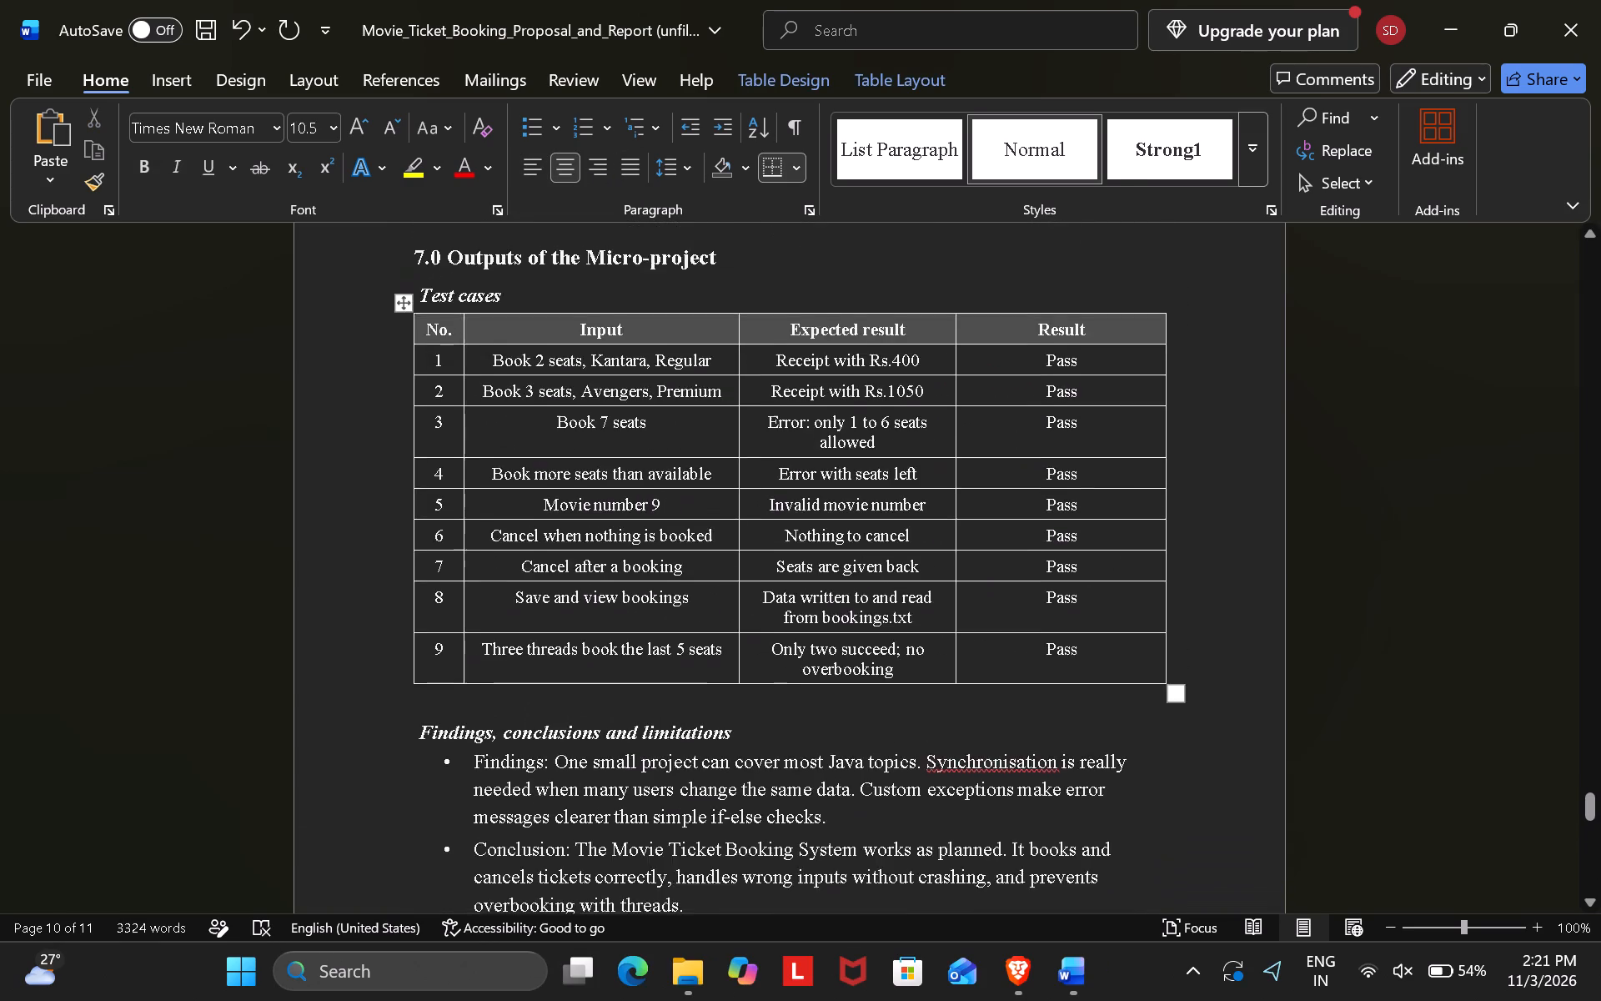
scroll(1036, 561, "down", 2)
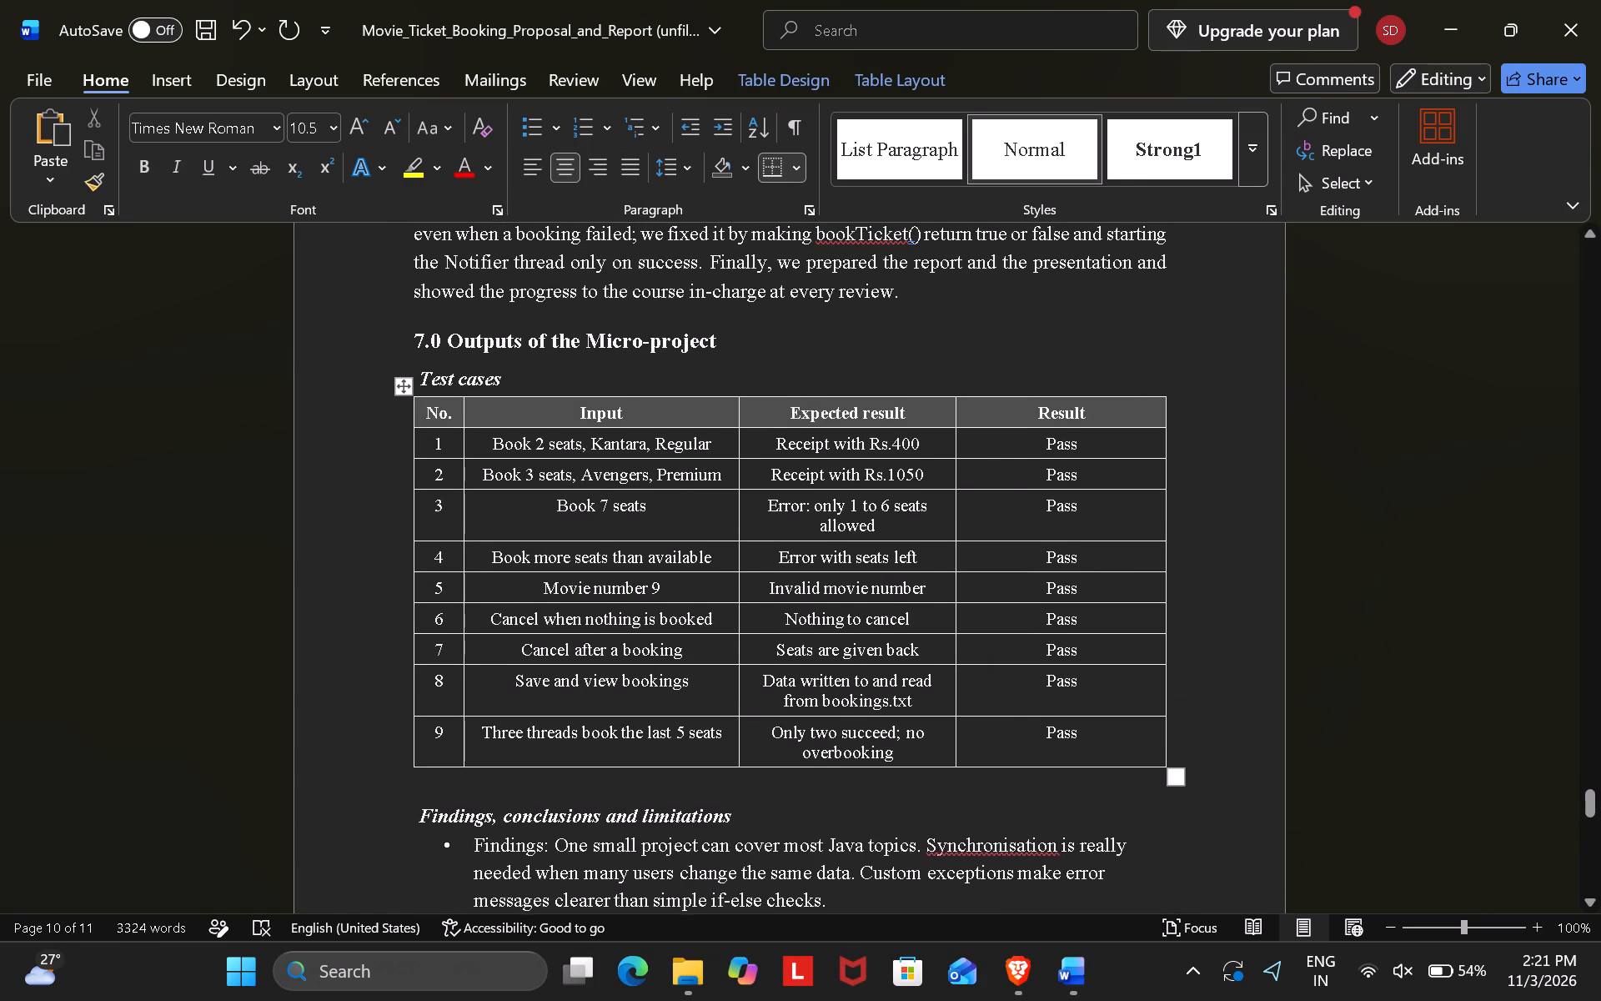
scroll(1036, 561, "down", 2)
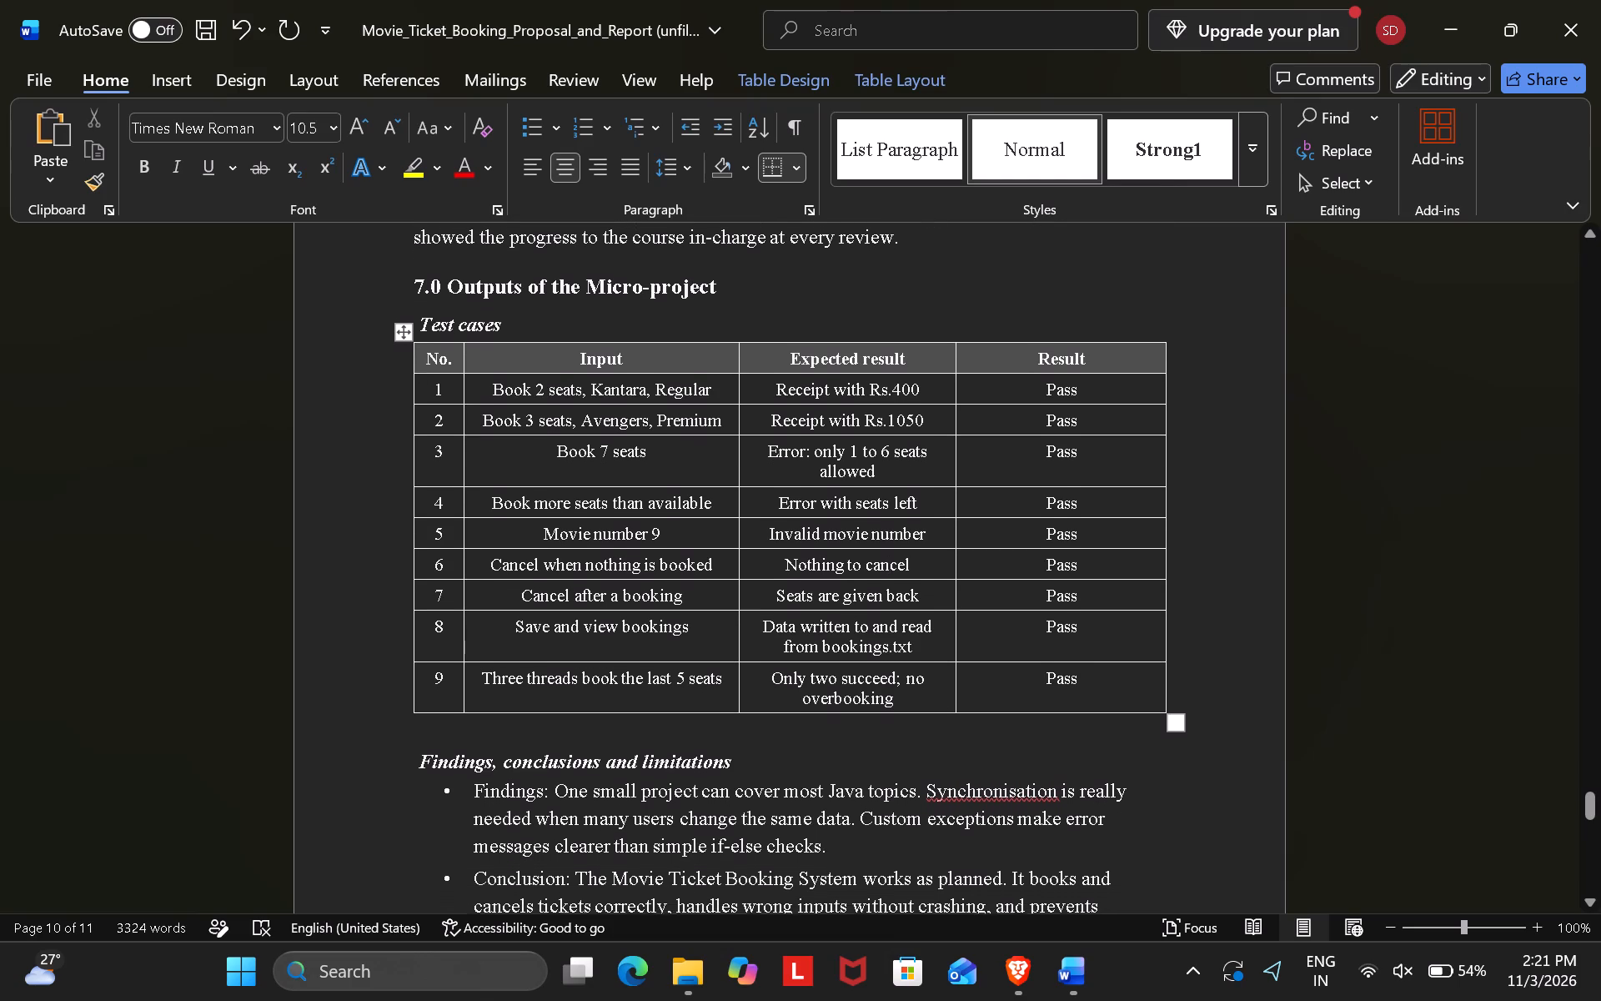
scroll(1036, 561, "down", 1)
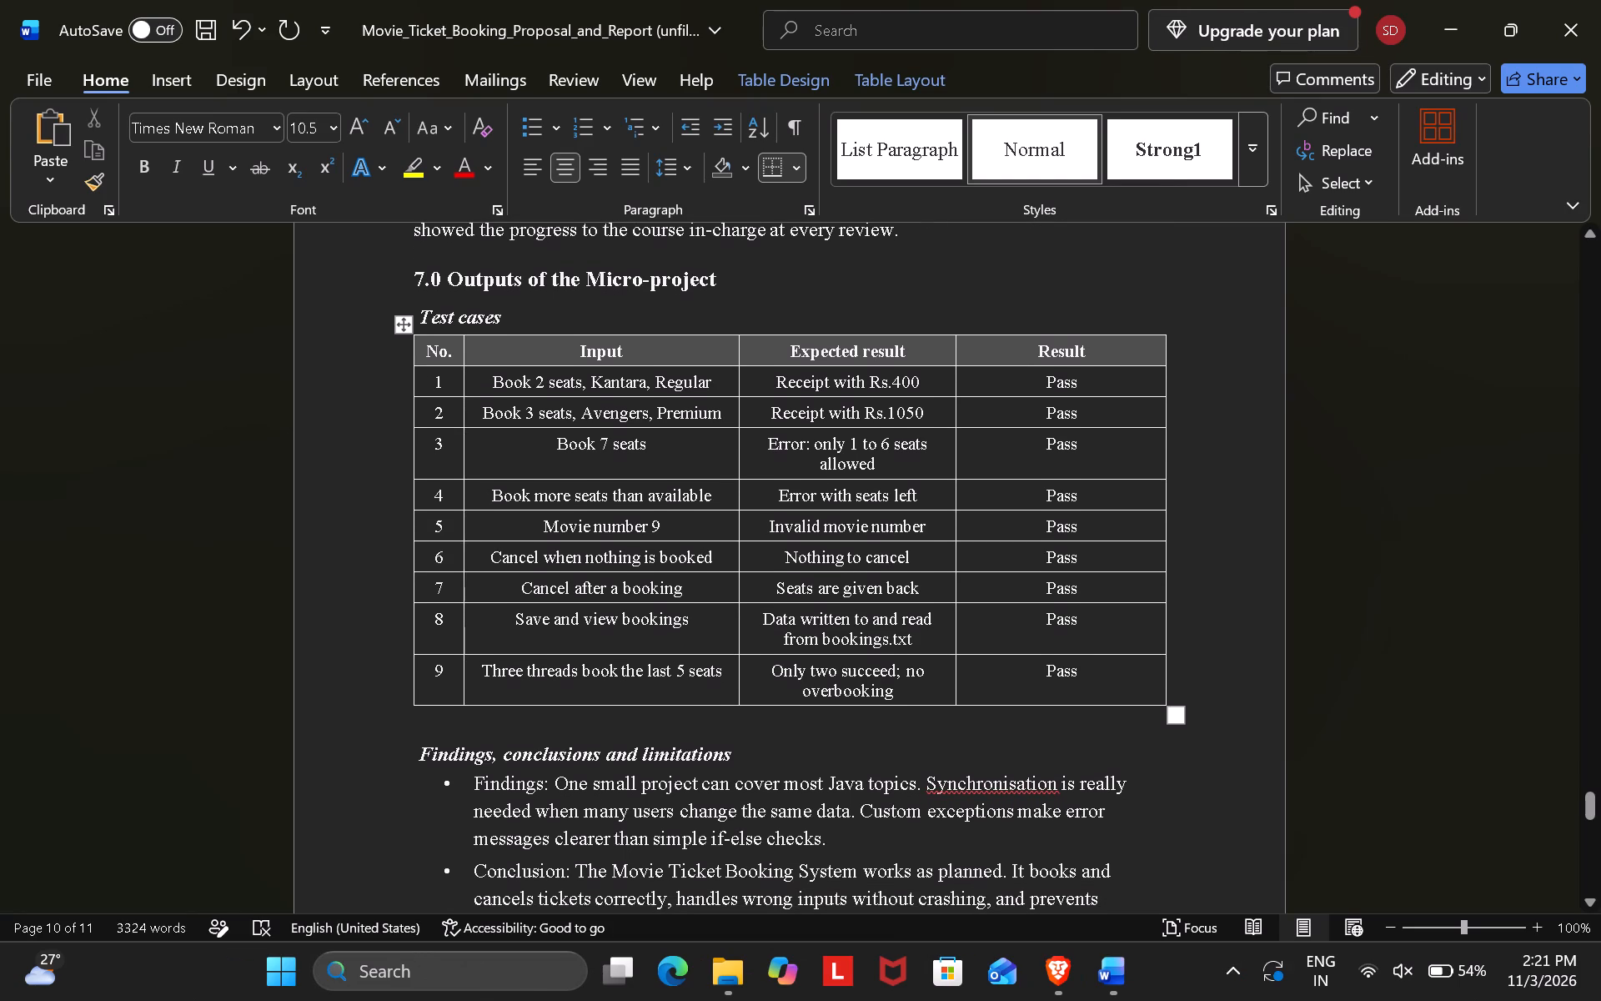
left_click(1230, 611)
scroll(1030, 688, "down", 2)
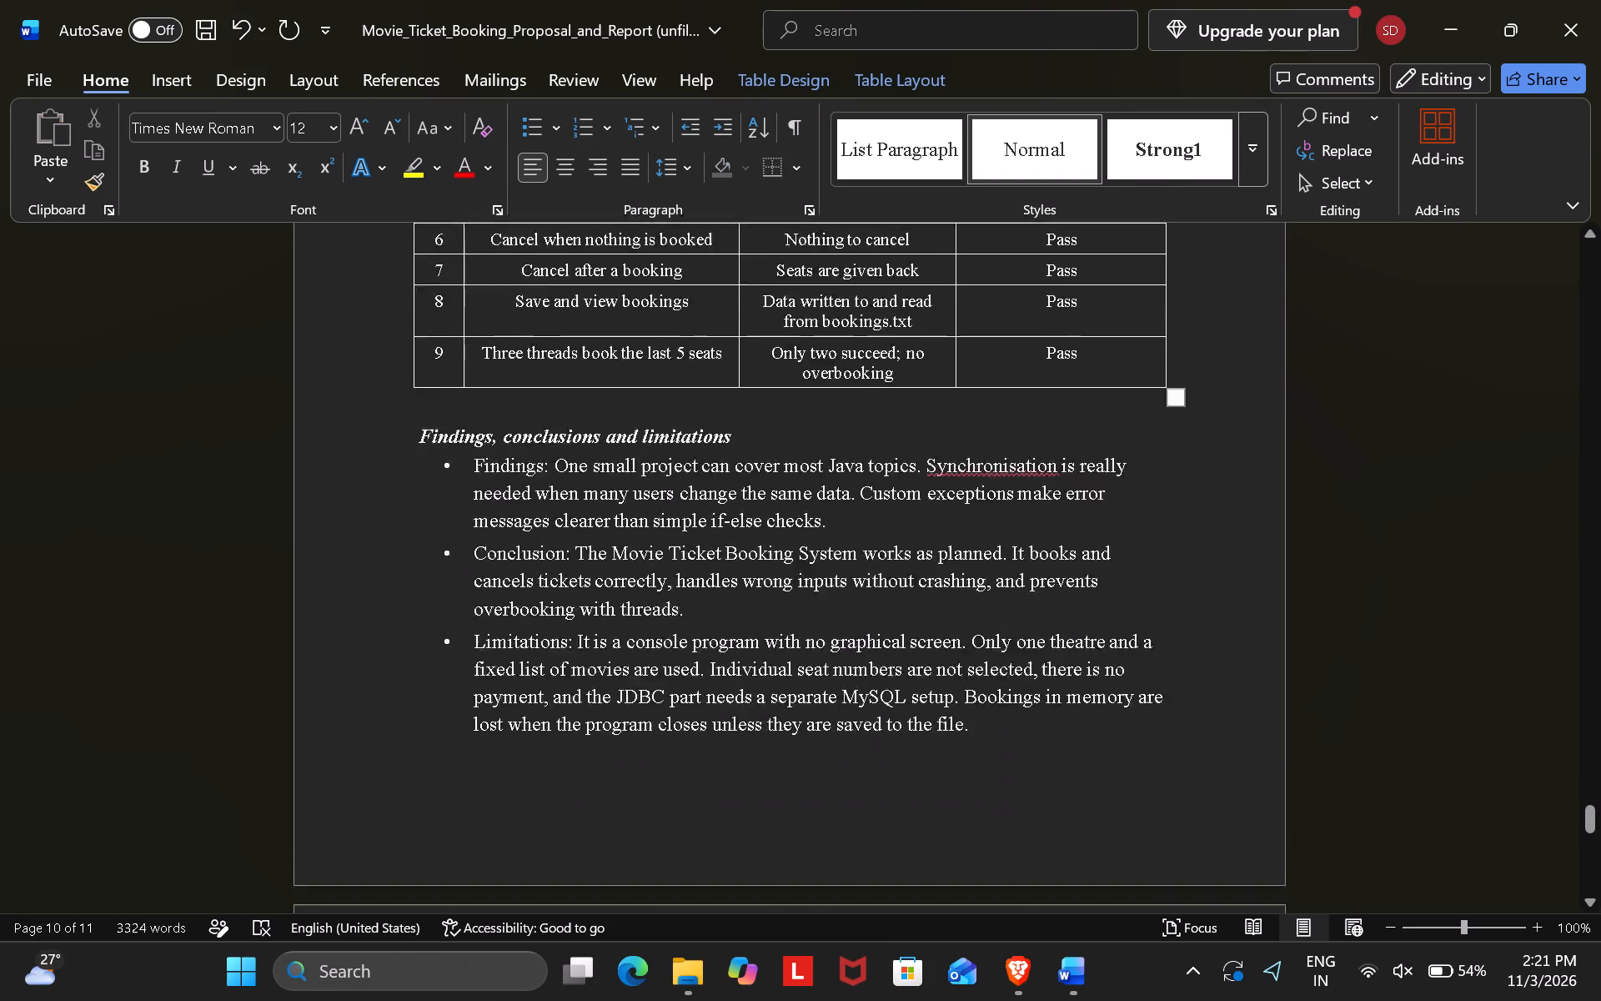
scroll(1030, 688, "down", 4)
scroll(1030, 688, "up", 1)
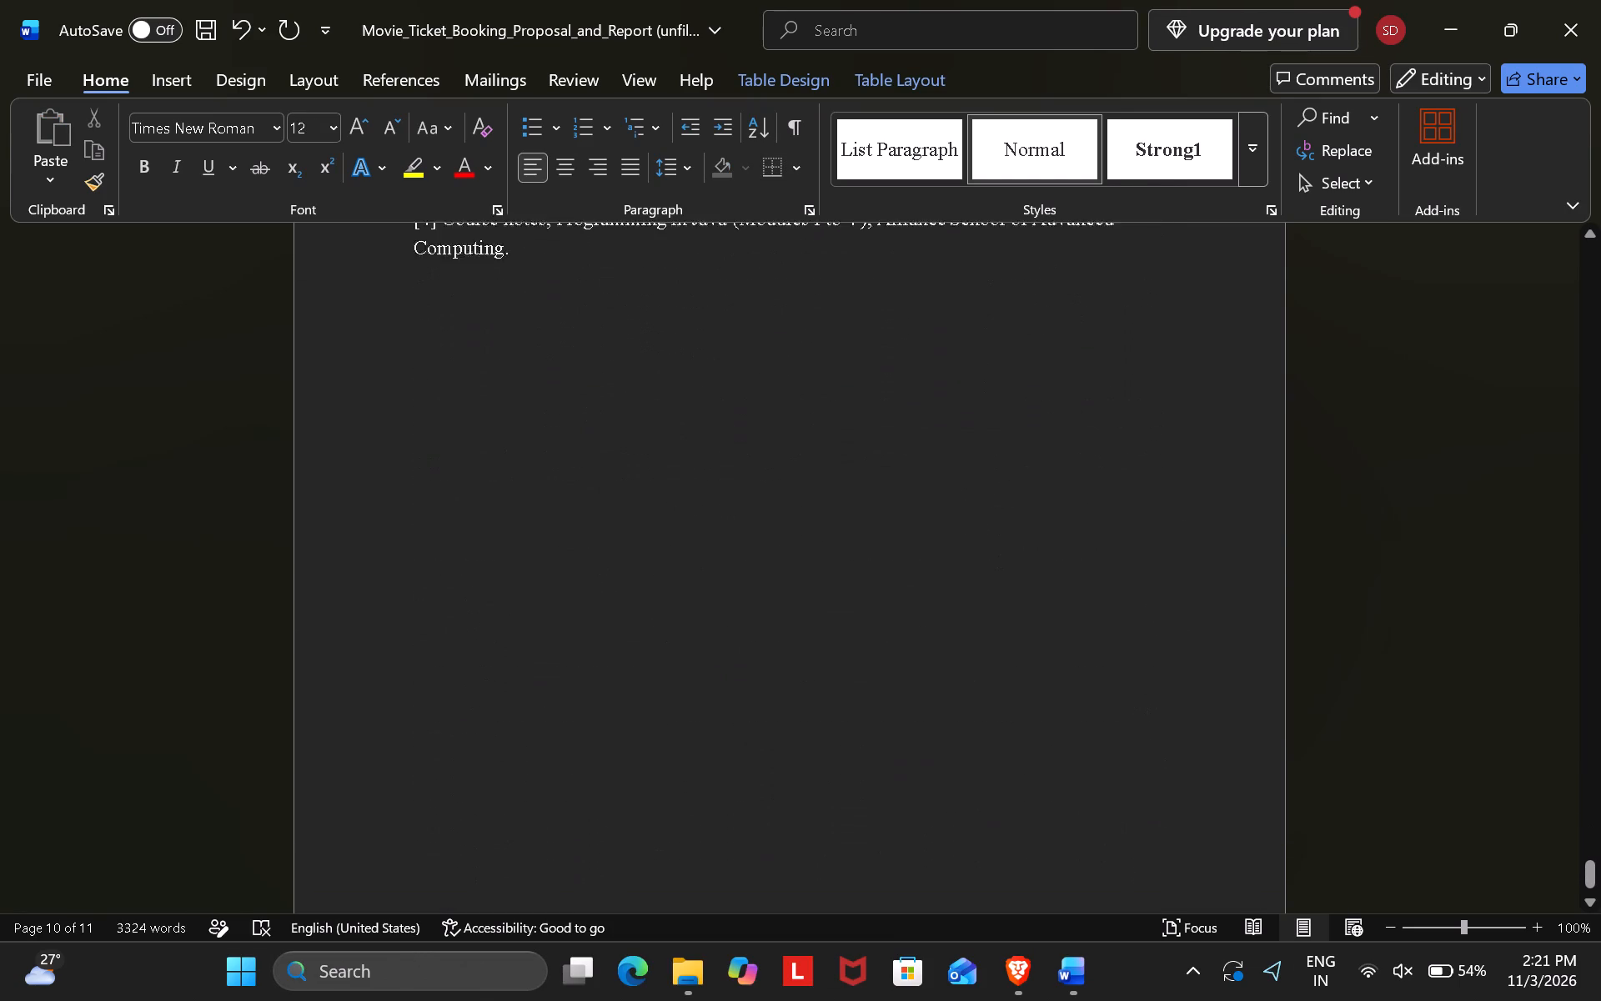
Replace the Course Code blank on the Micro-Project Report's opening page with E1CSA.
scroll(1030, 688, "up", 2)
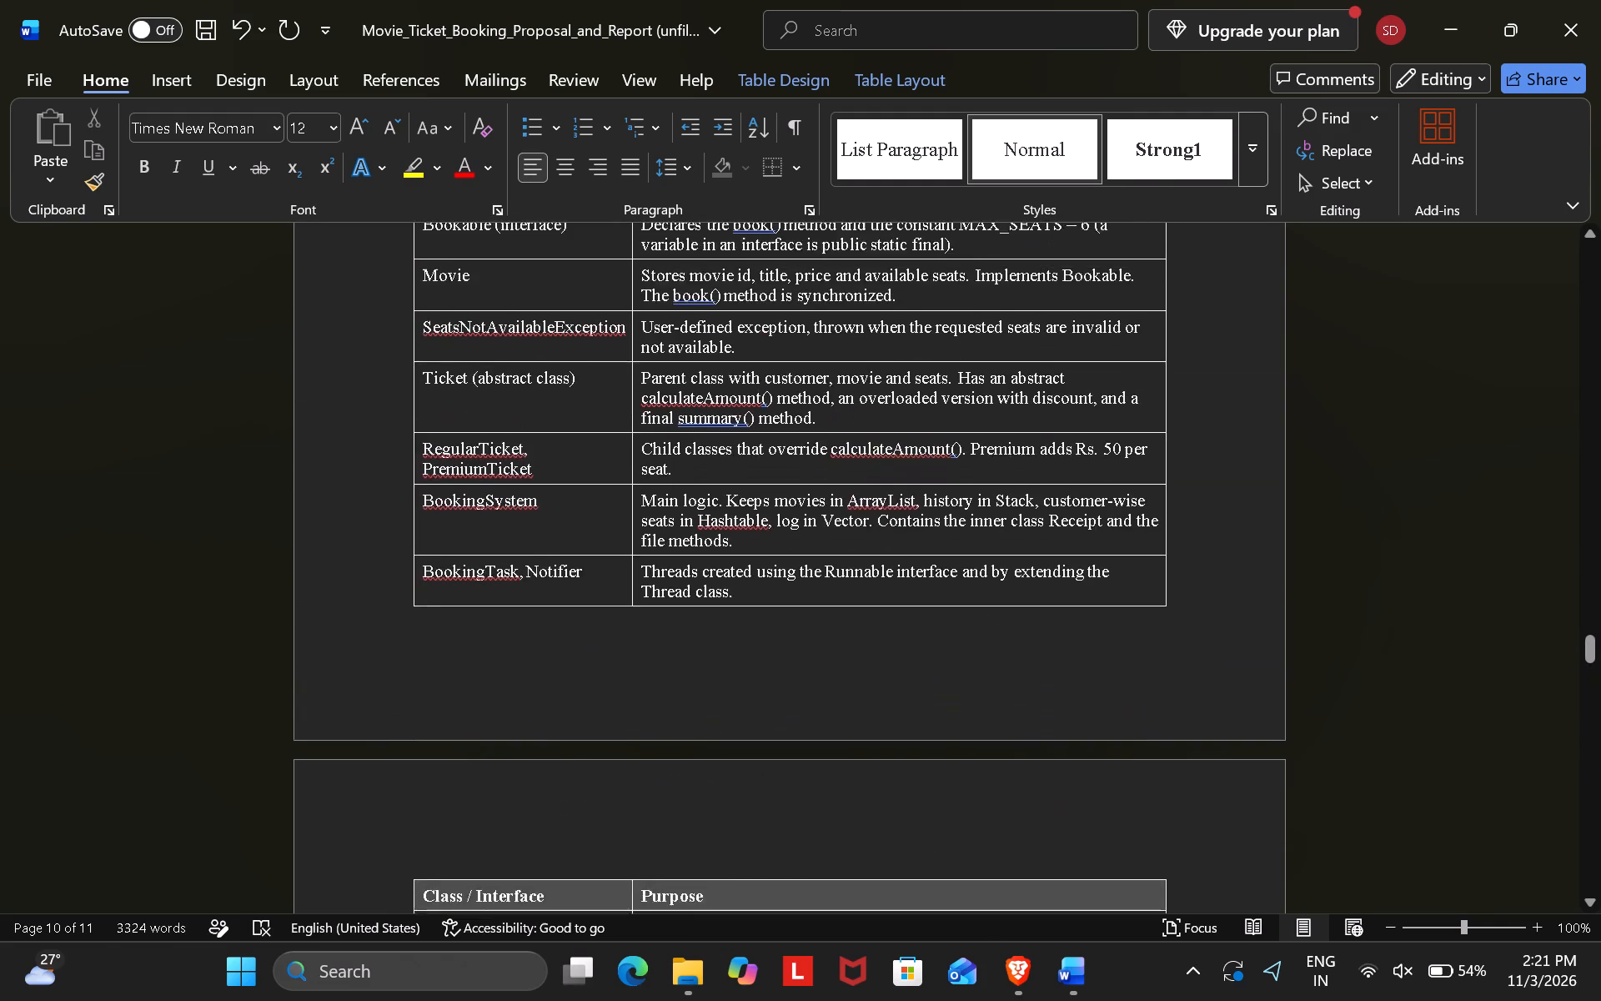
scroll(1030, 688, "up", 2)
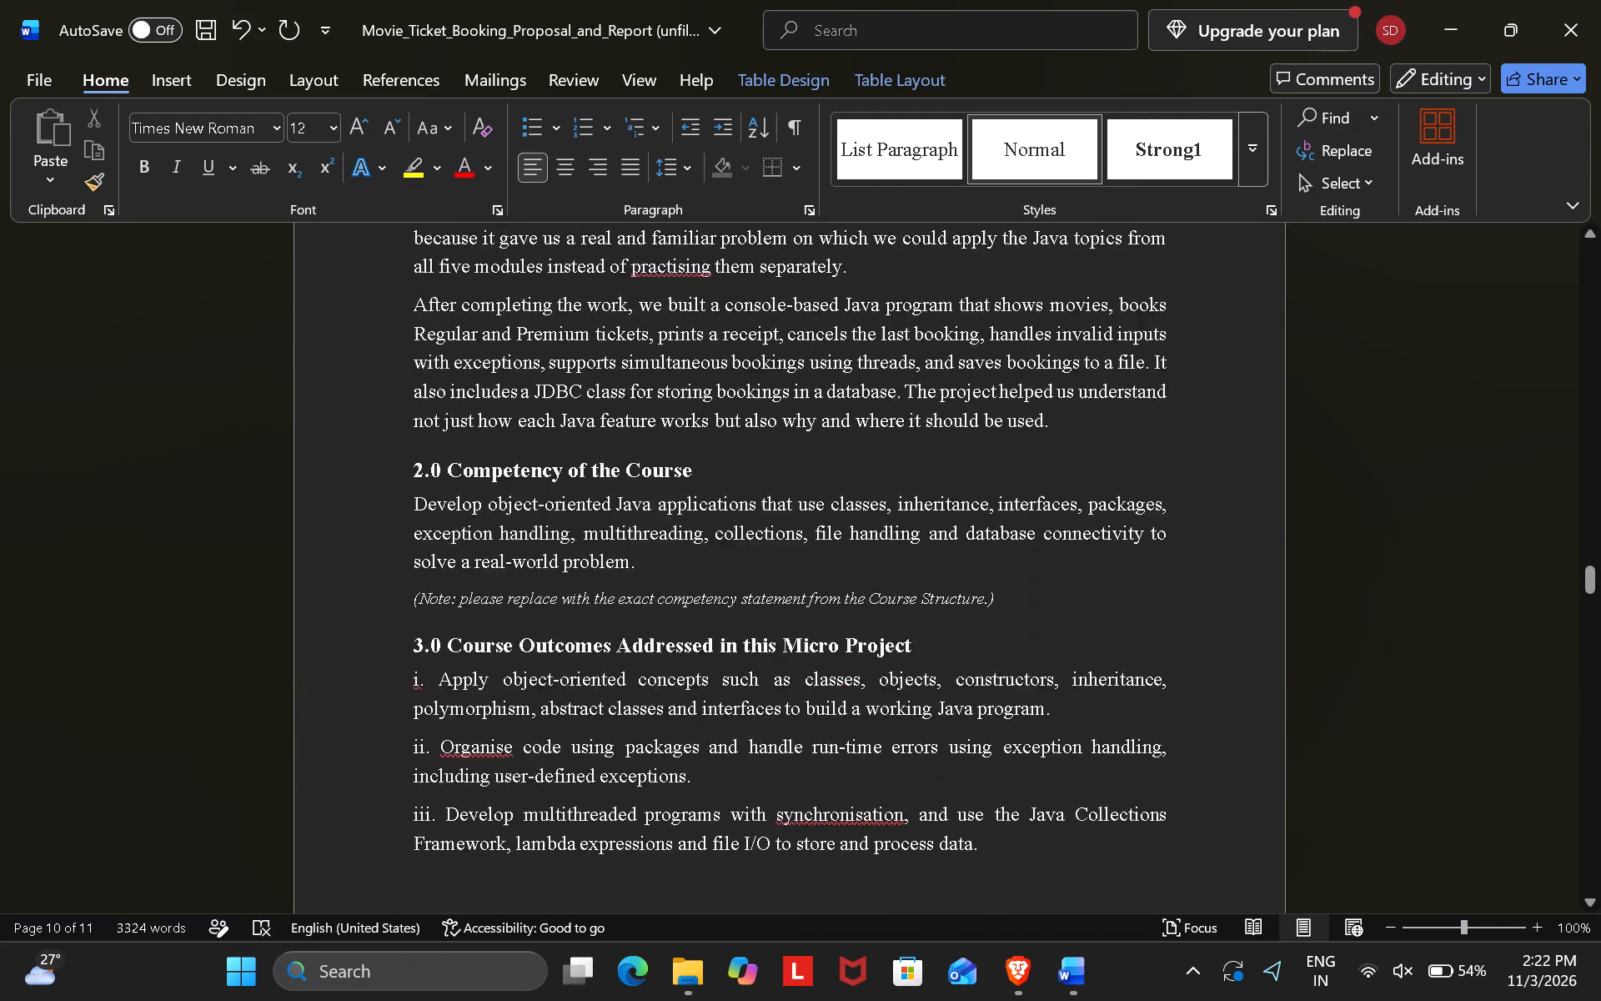
scroll(1030, 688, "up", 1)
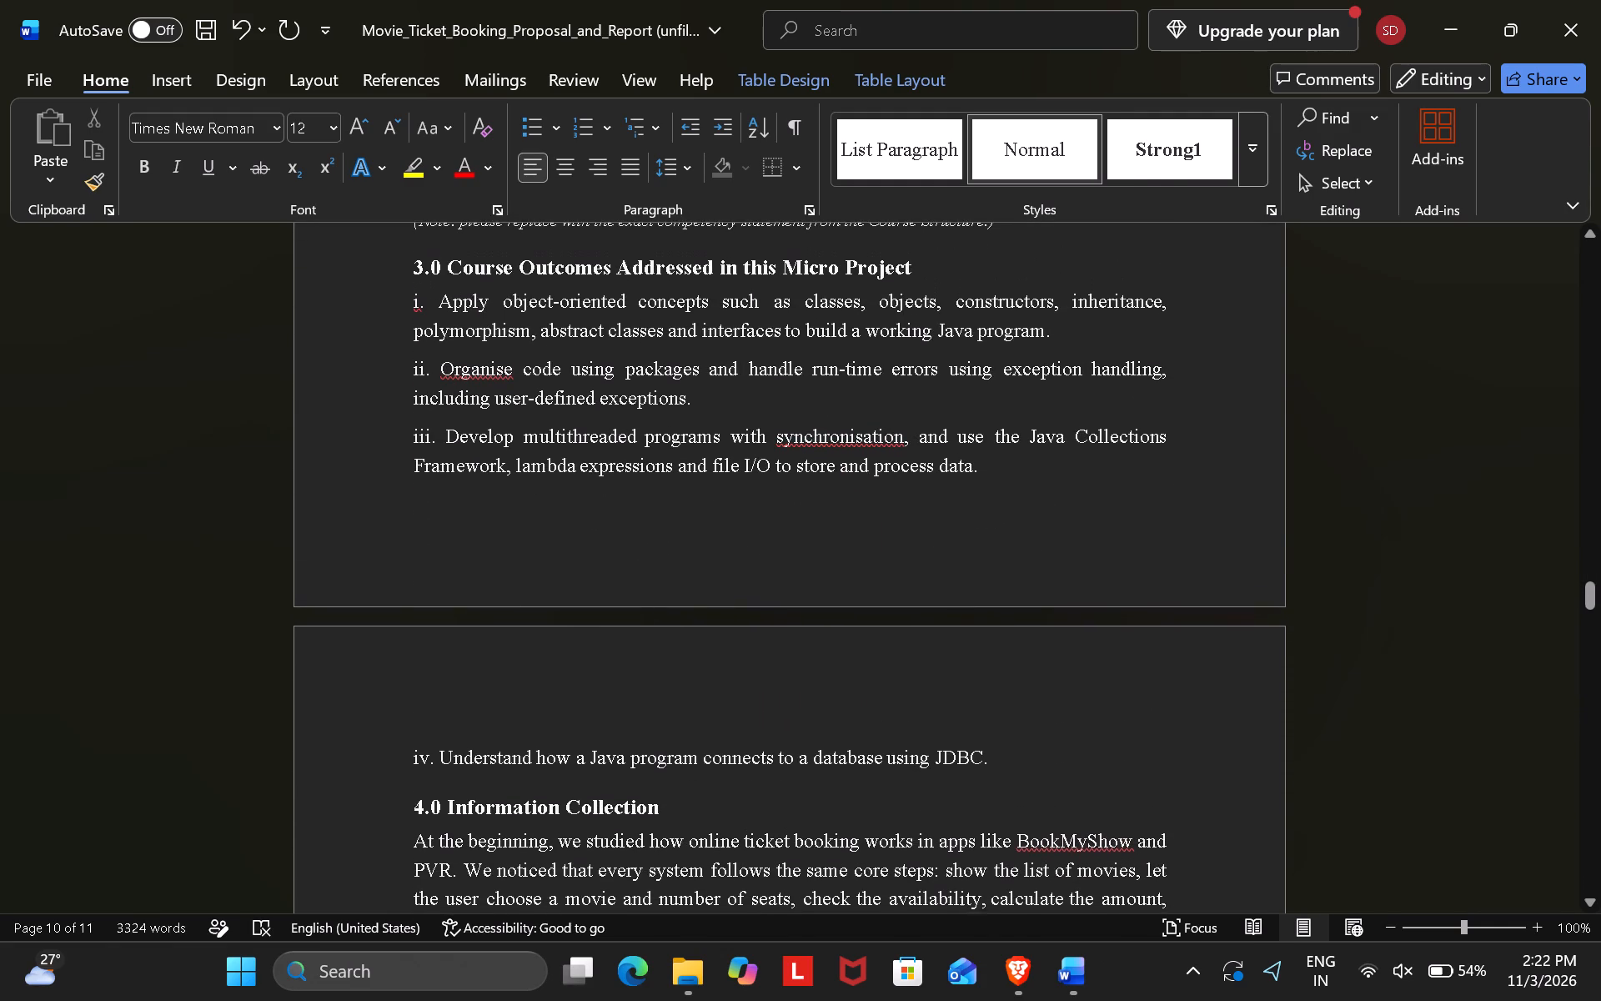
scroll(1030, 688, "up", 2)
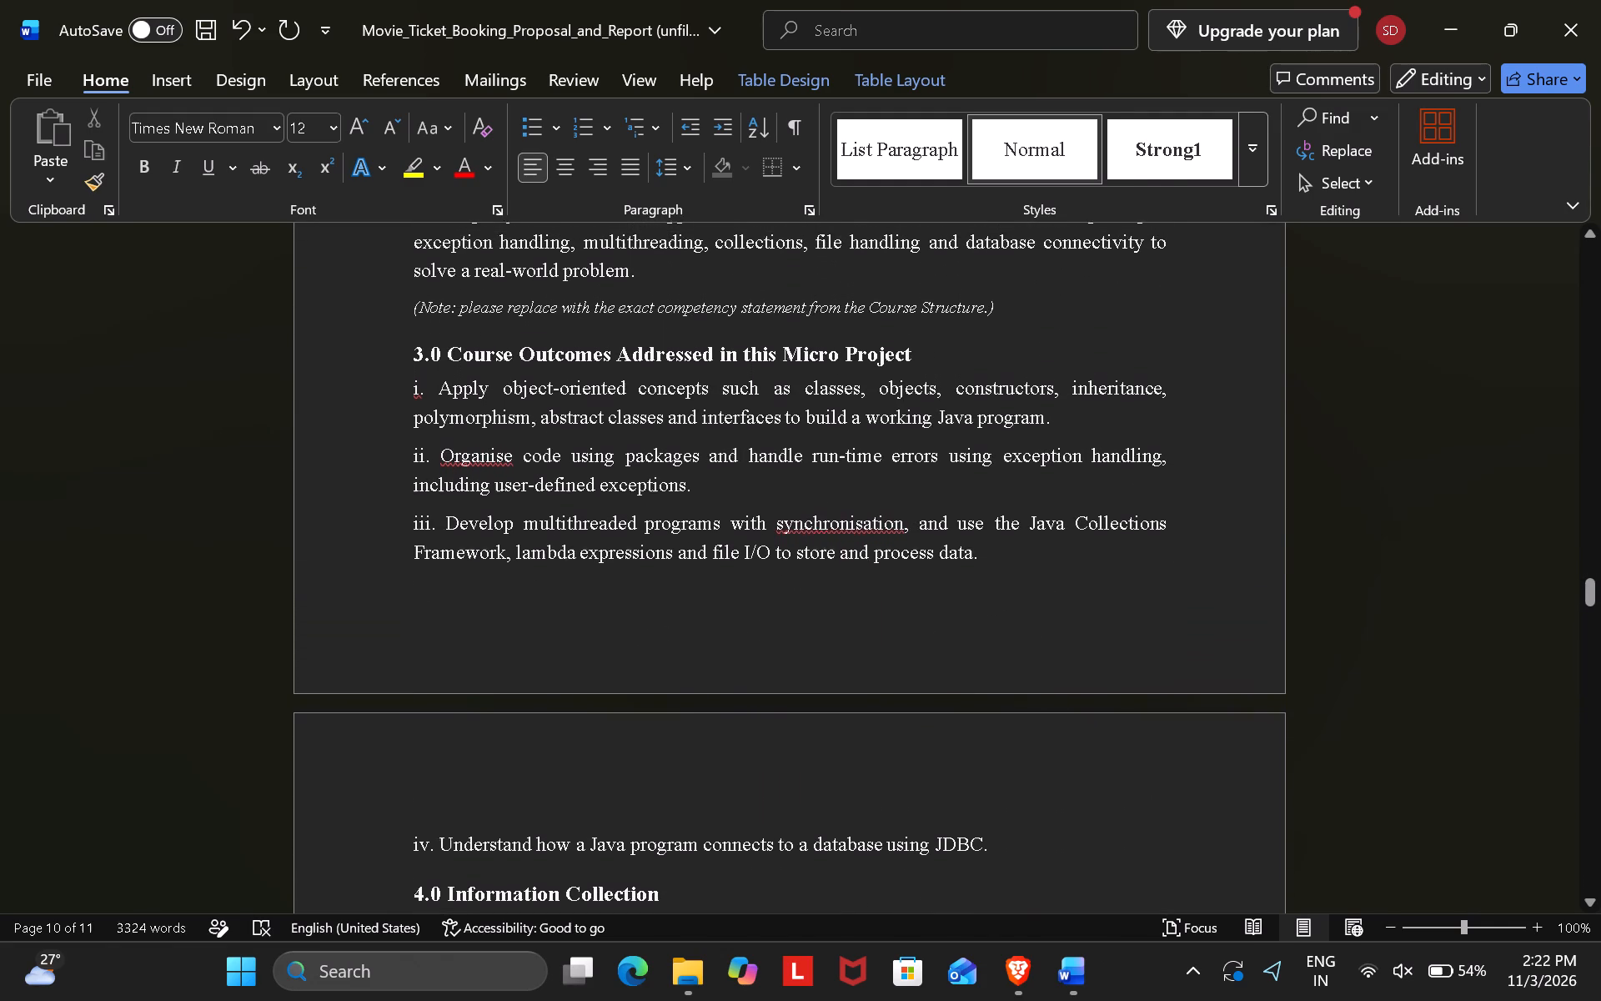
scroll(1030, 688, "up", 1)
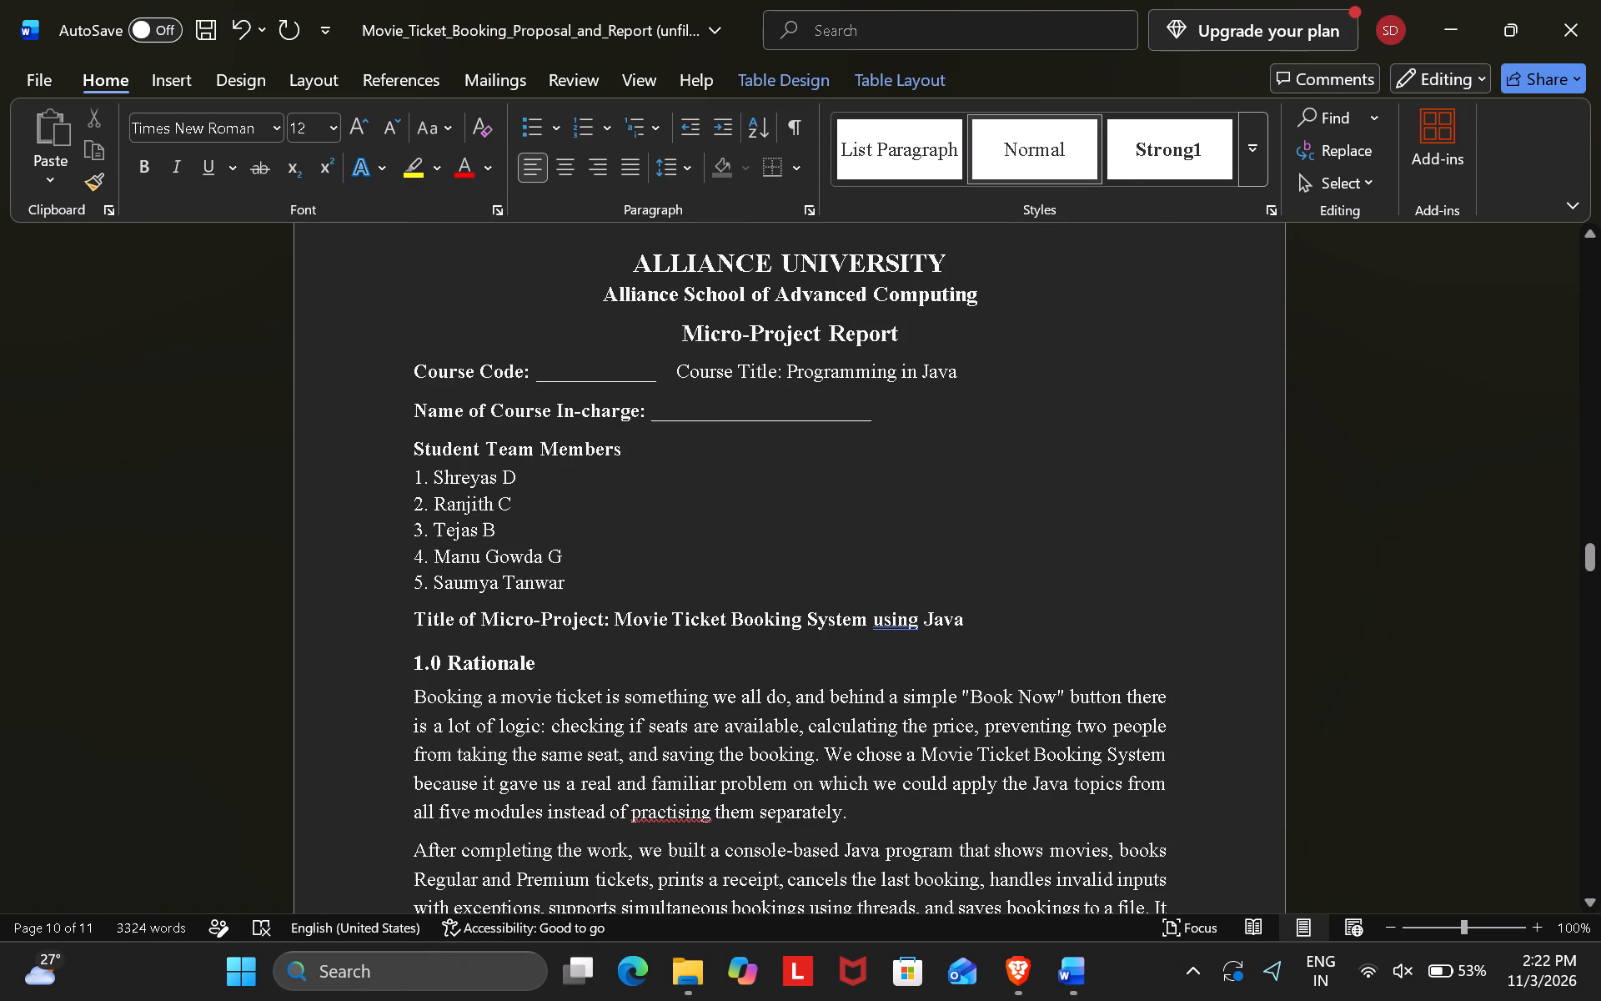
scroll(1030, 688, "up", 1)
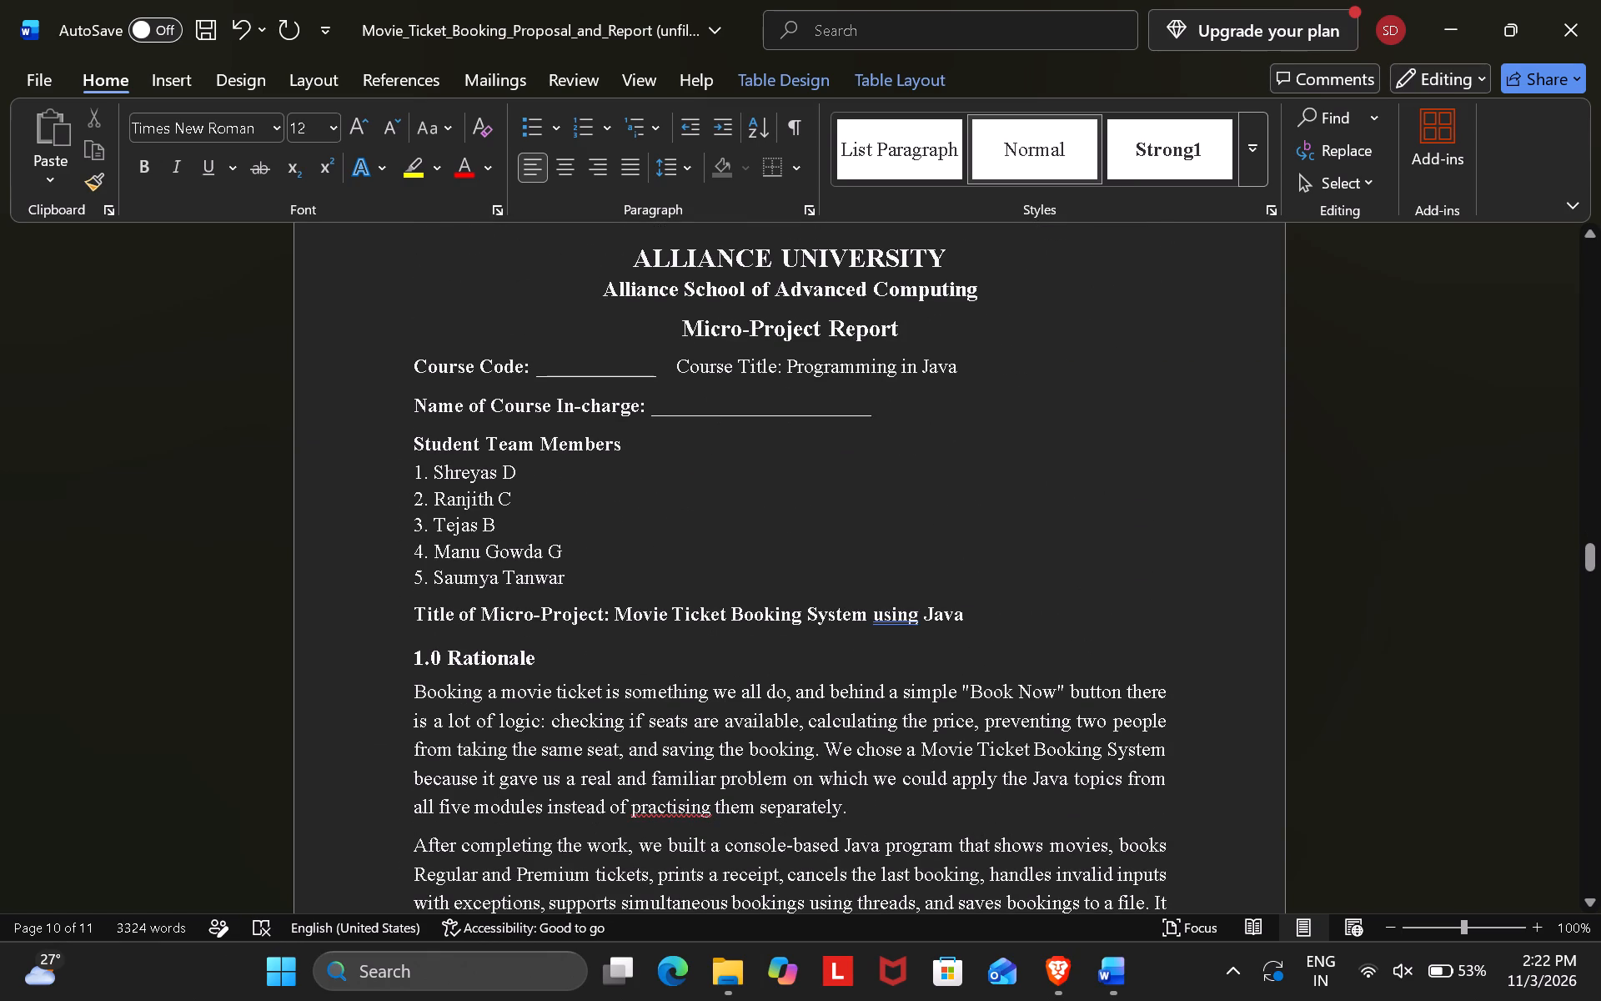
left_click_drag(657, 375, 515, 308)
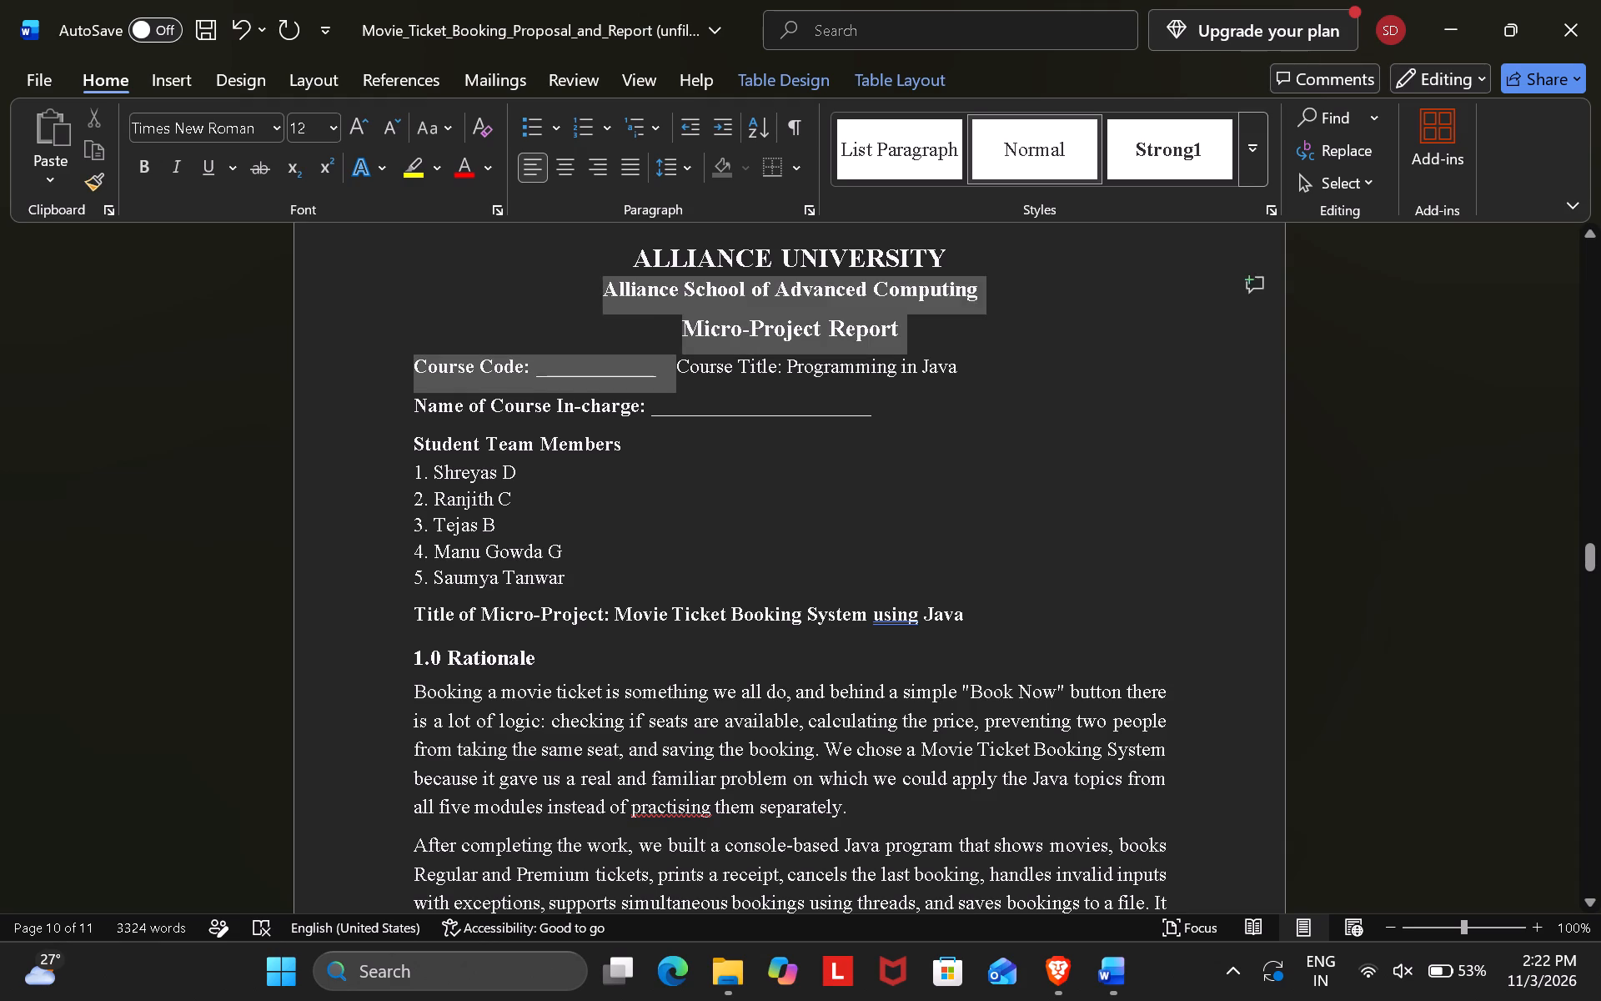
left_click_drag(515, 308, 536, 378)
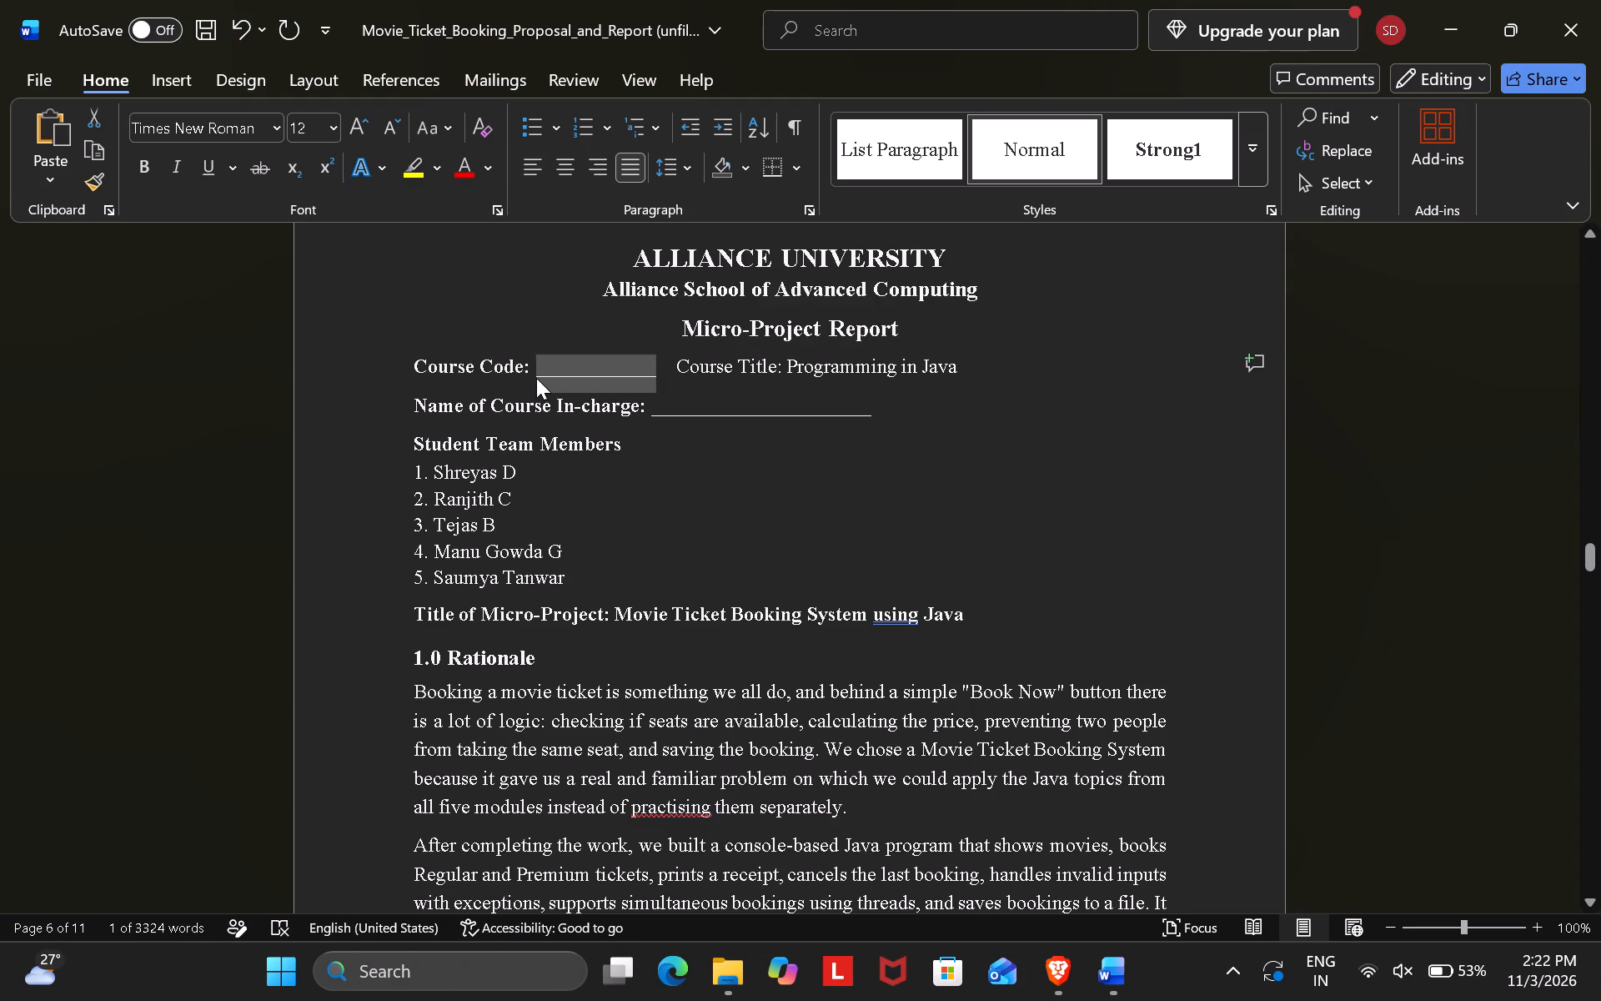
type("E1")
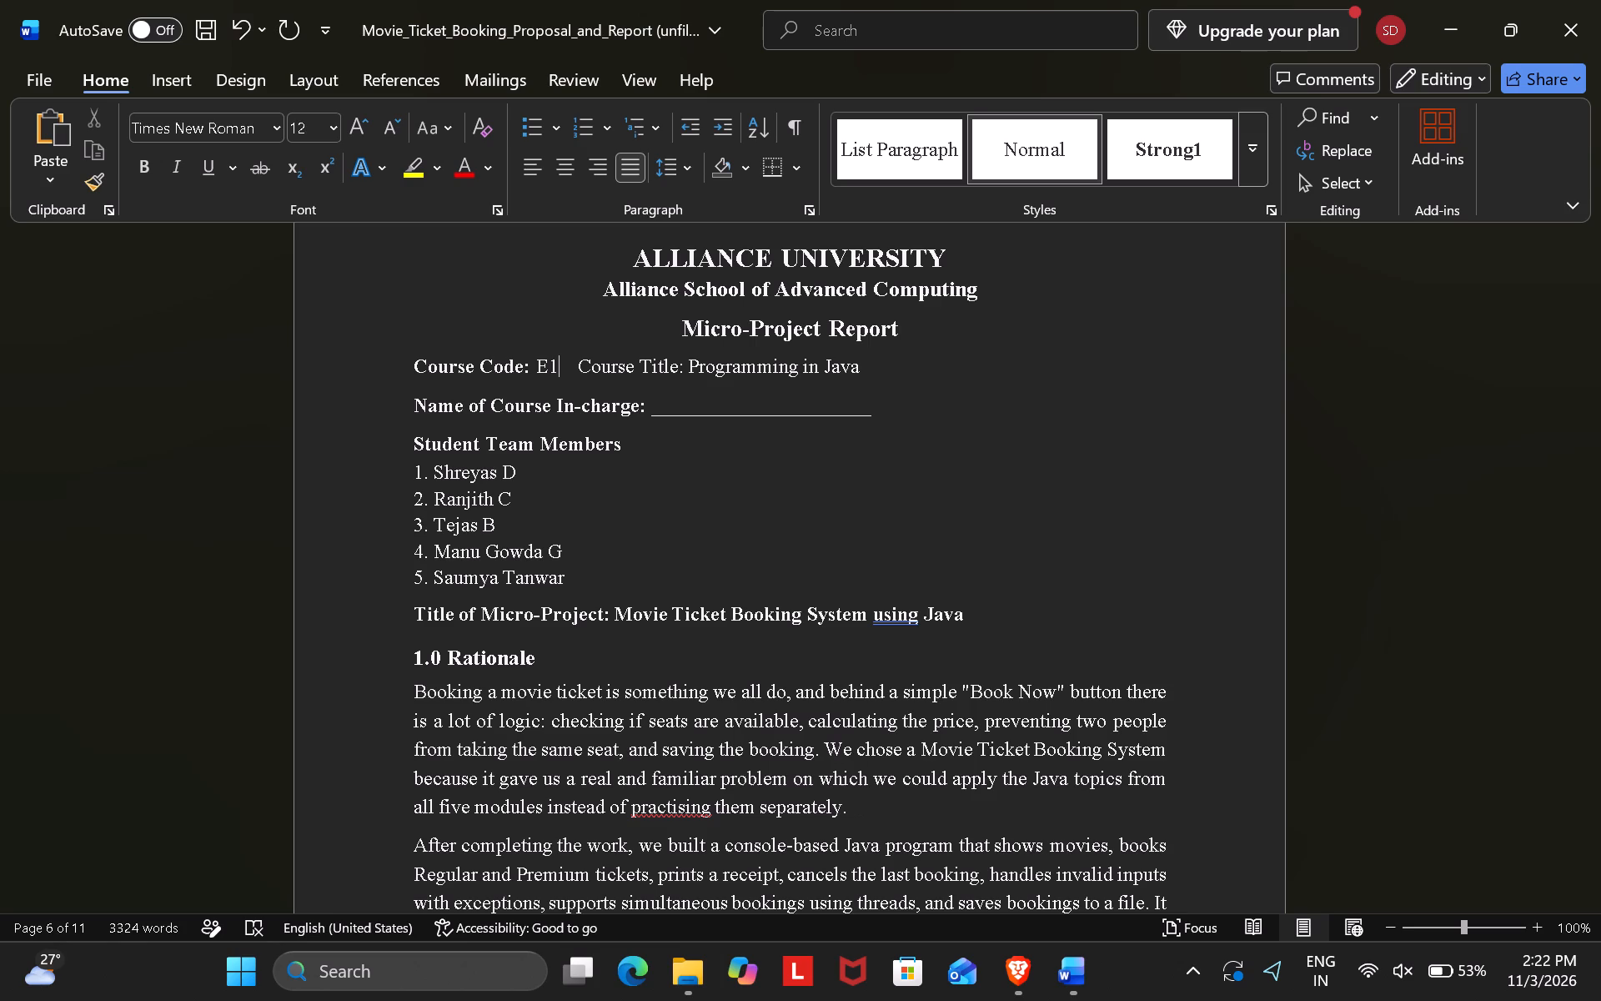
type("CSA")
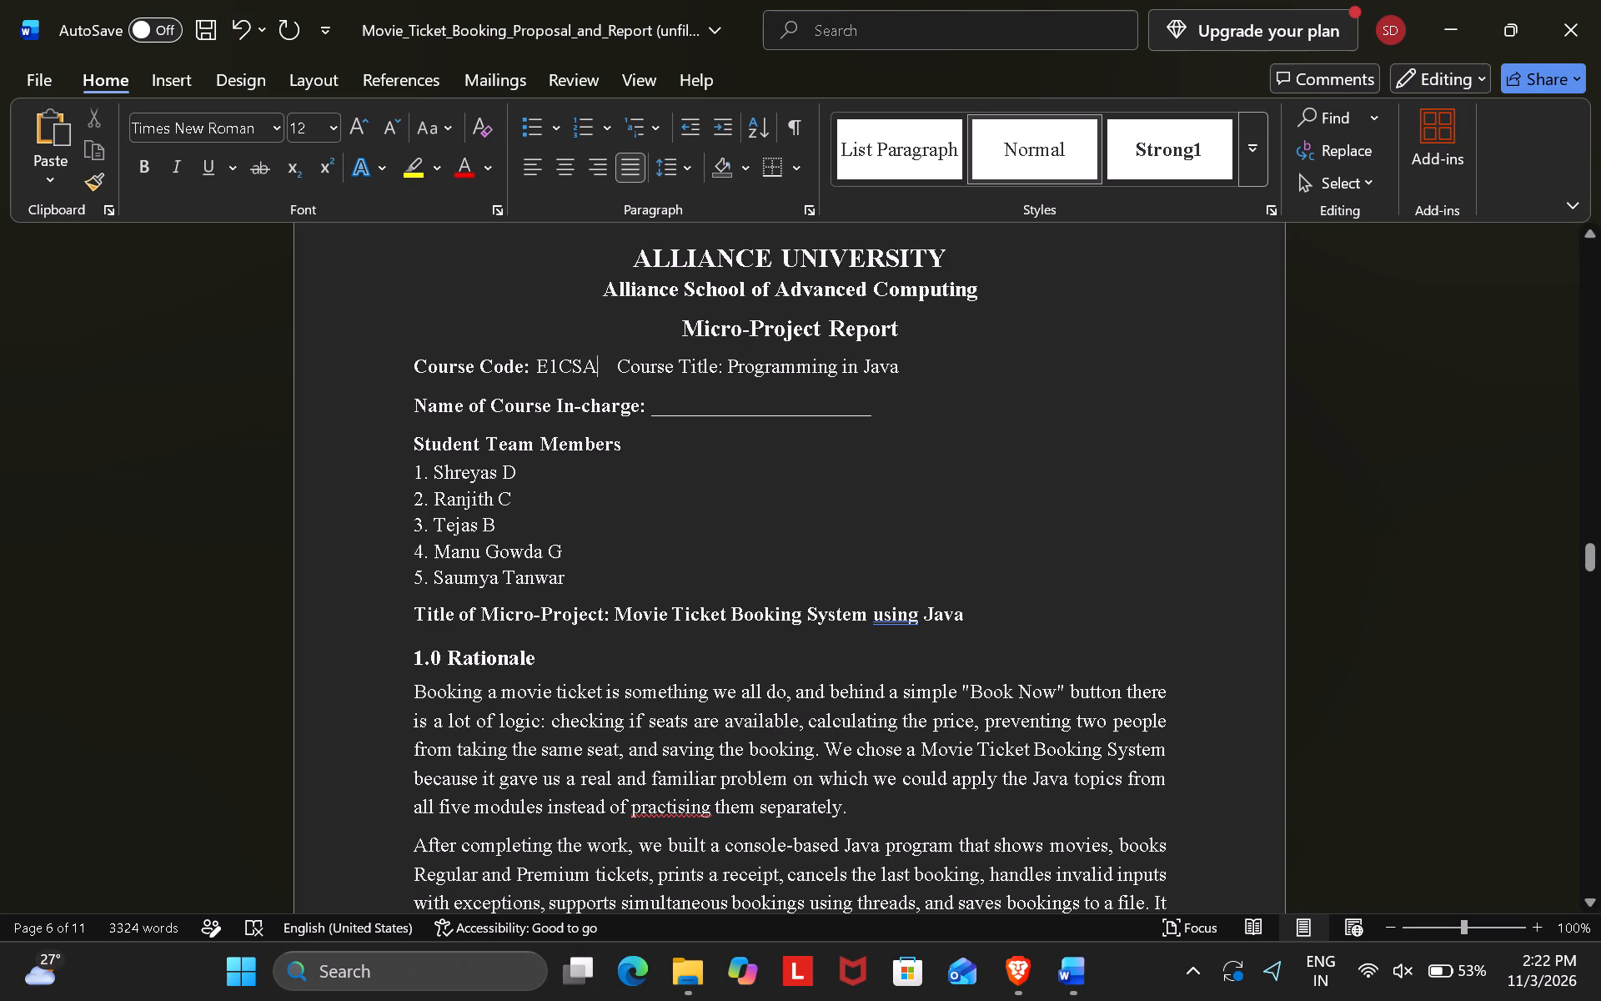
Insert a line numbered 5 after the fourth student team member and enter the additional member's name on it.
left_click(579, 547)
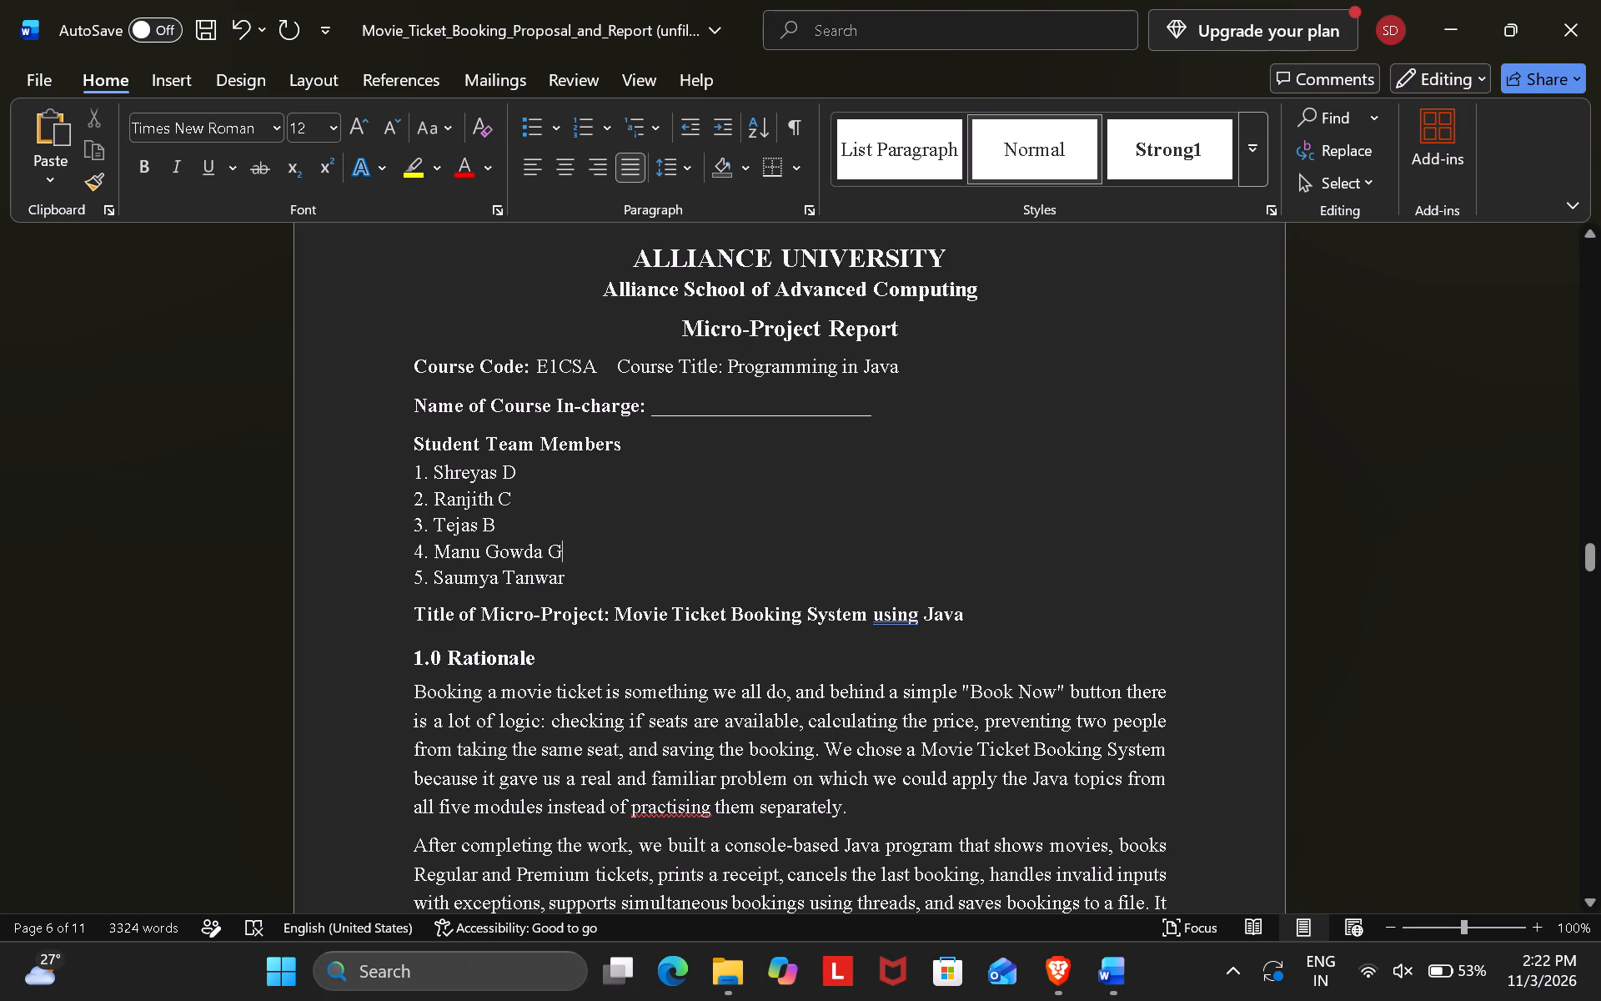
key("Return")
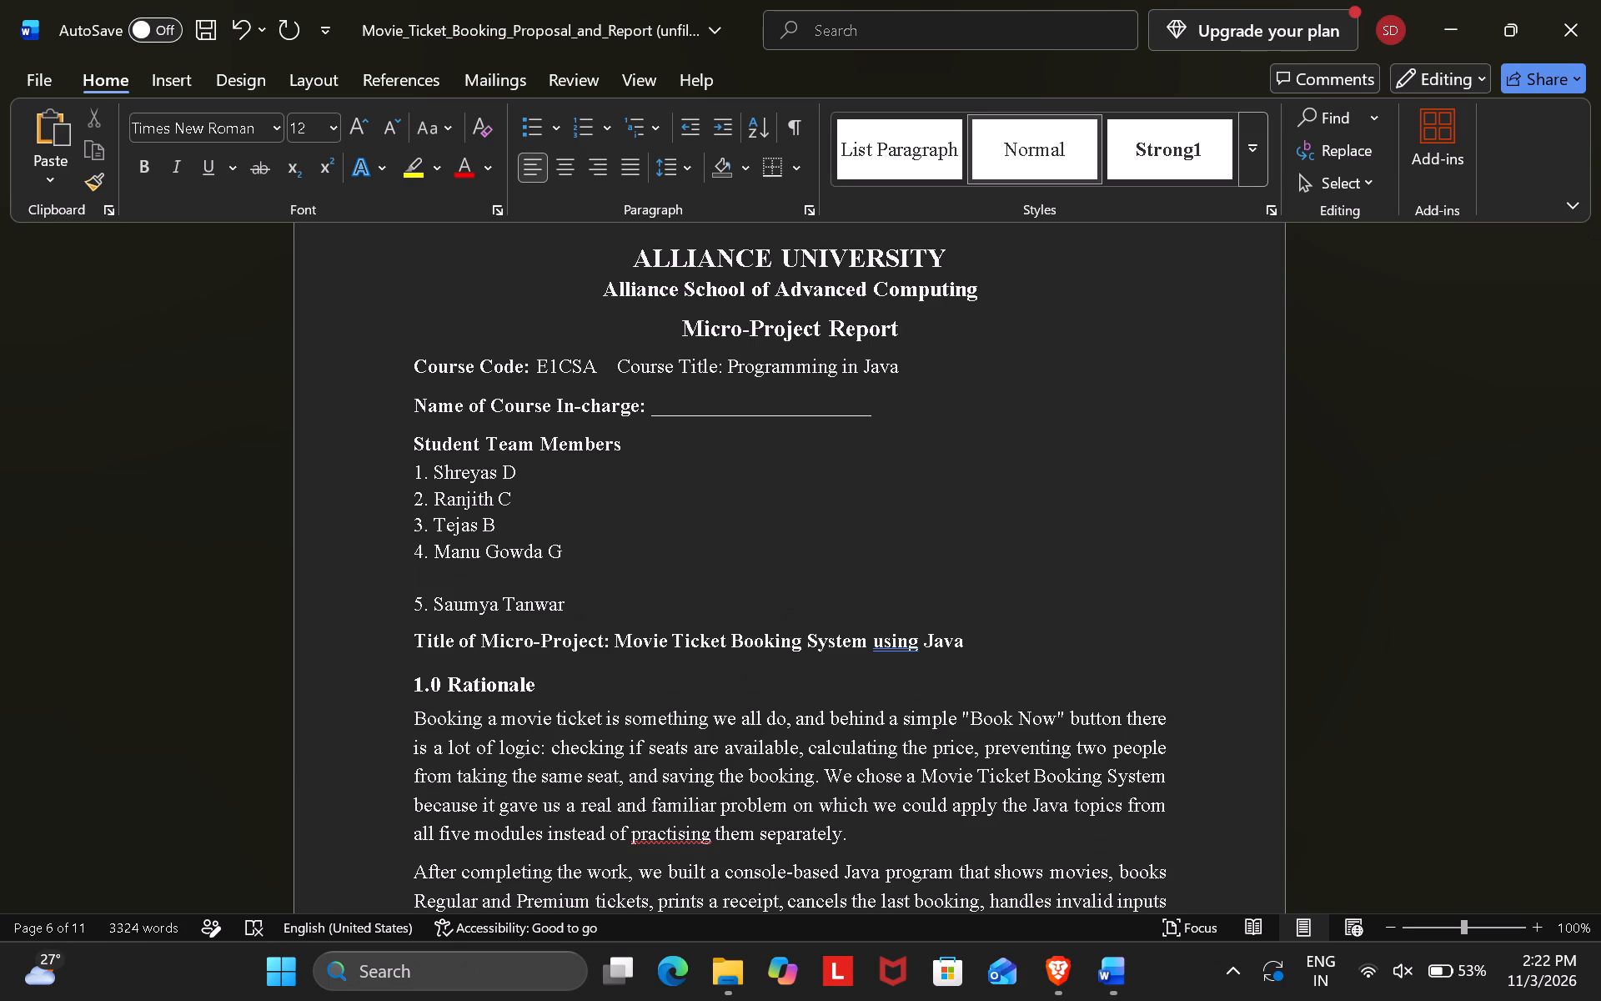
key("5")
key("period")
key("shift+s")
key("BackSpace")
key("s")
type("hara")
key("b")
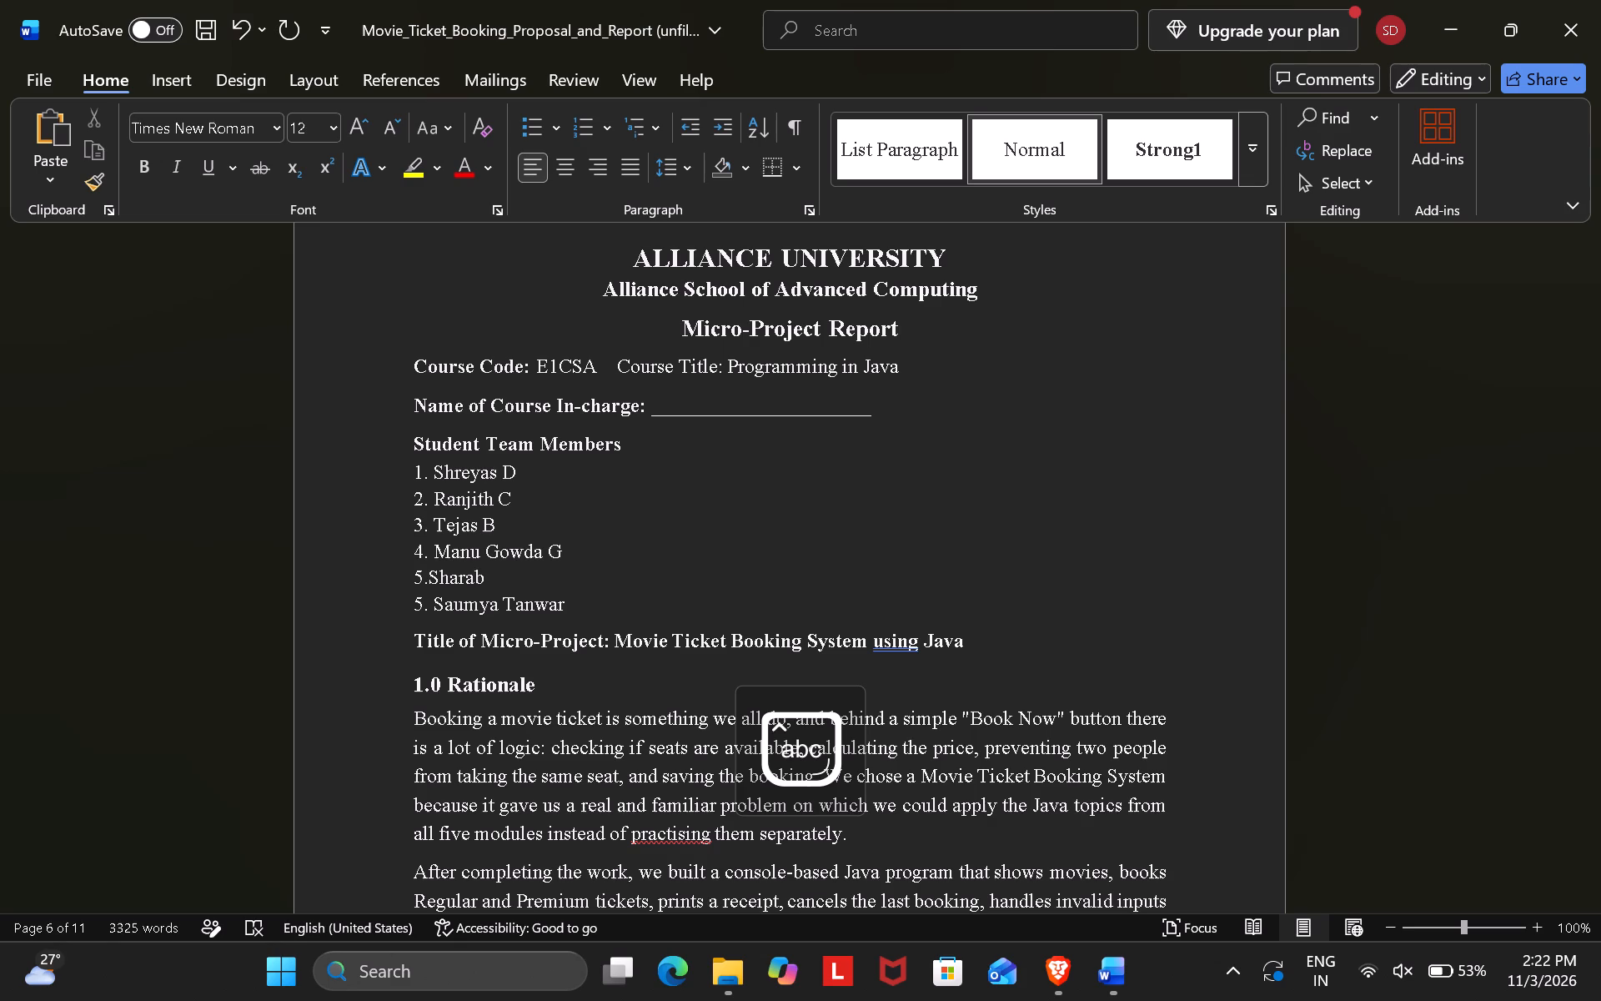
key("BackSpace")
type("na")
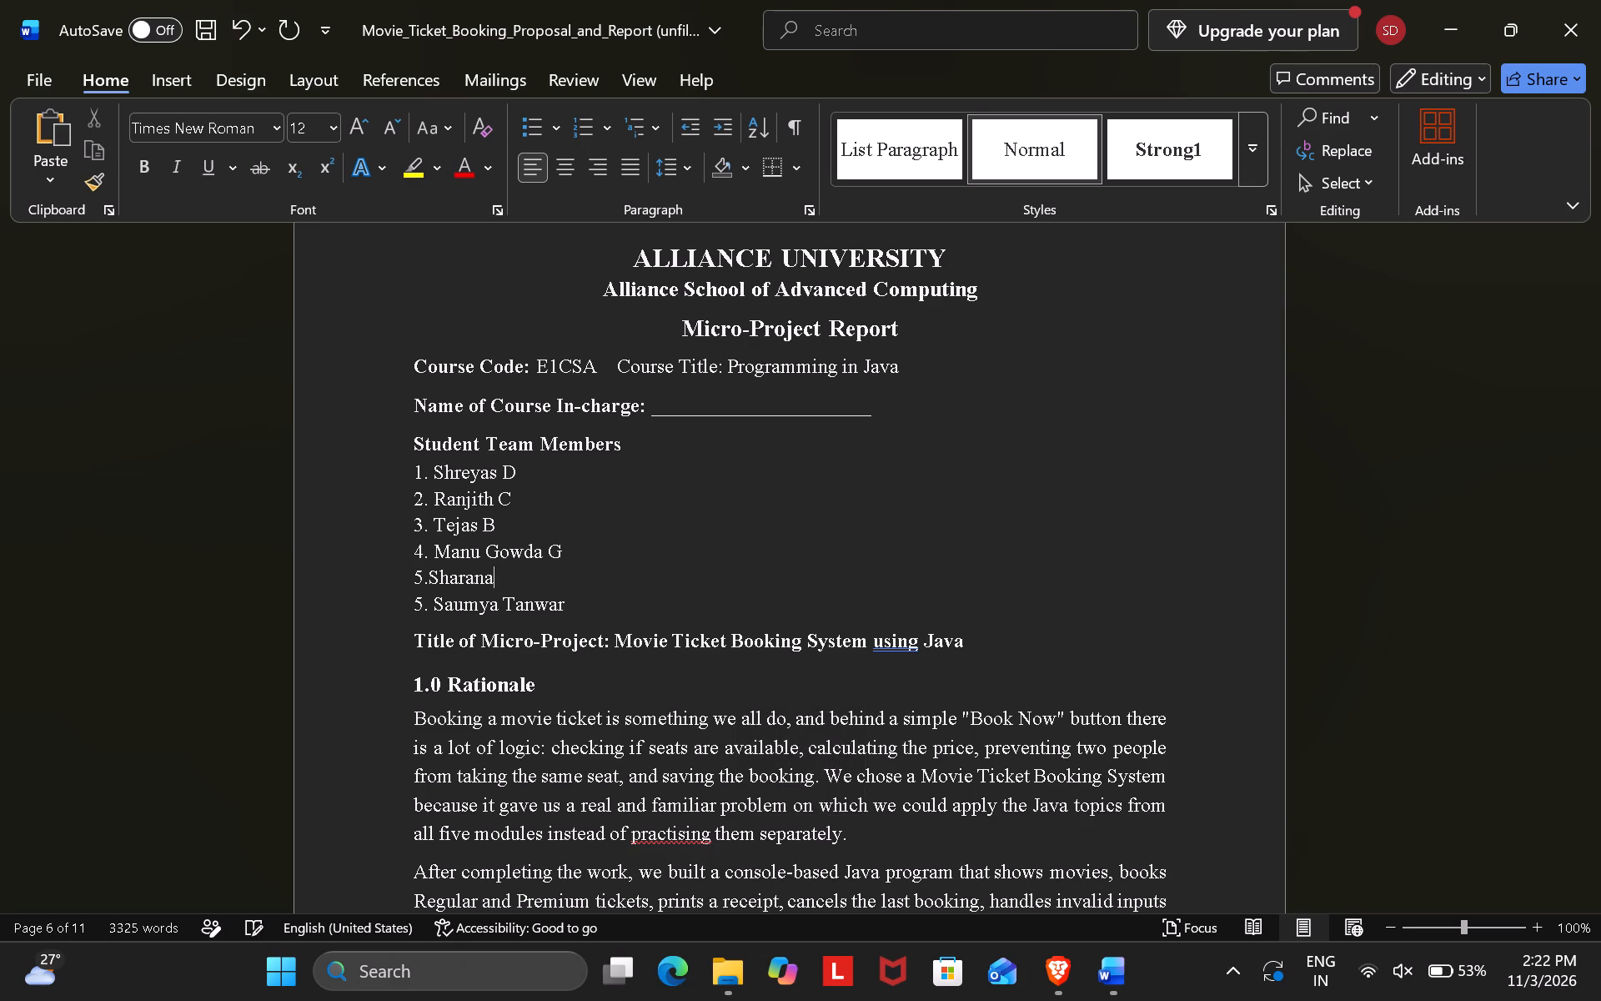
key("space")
left_click_drag(495, 571, 455, 572)
left_click_drag(455, 572, 430, 576)
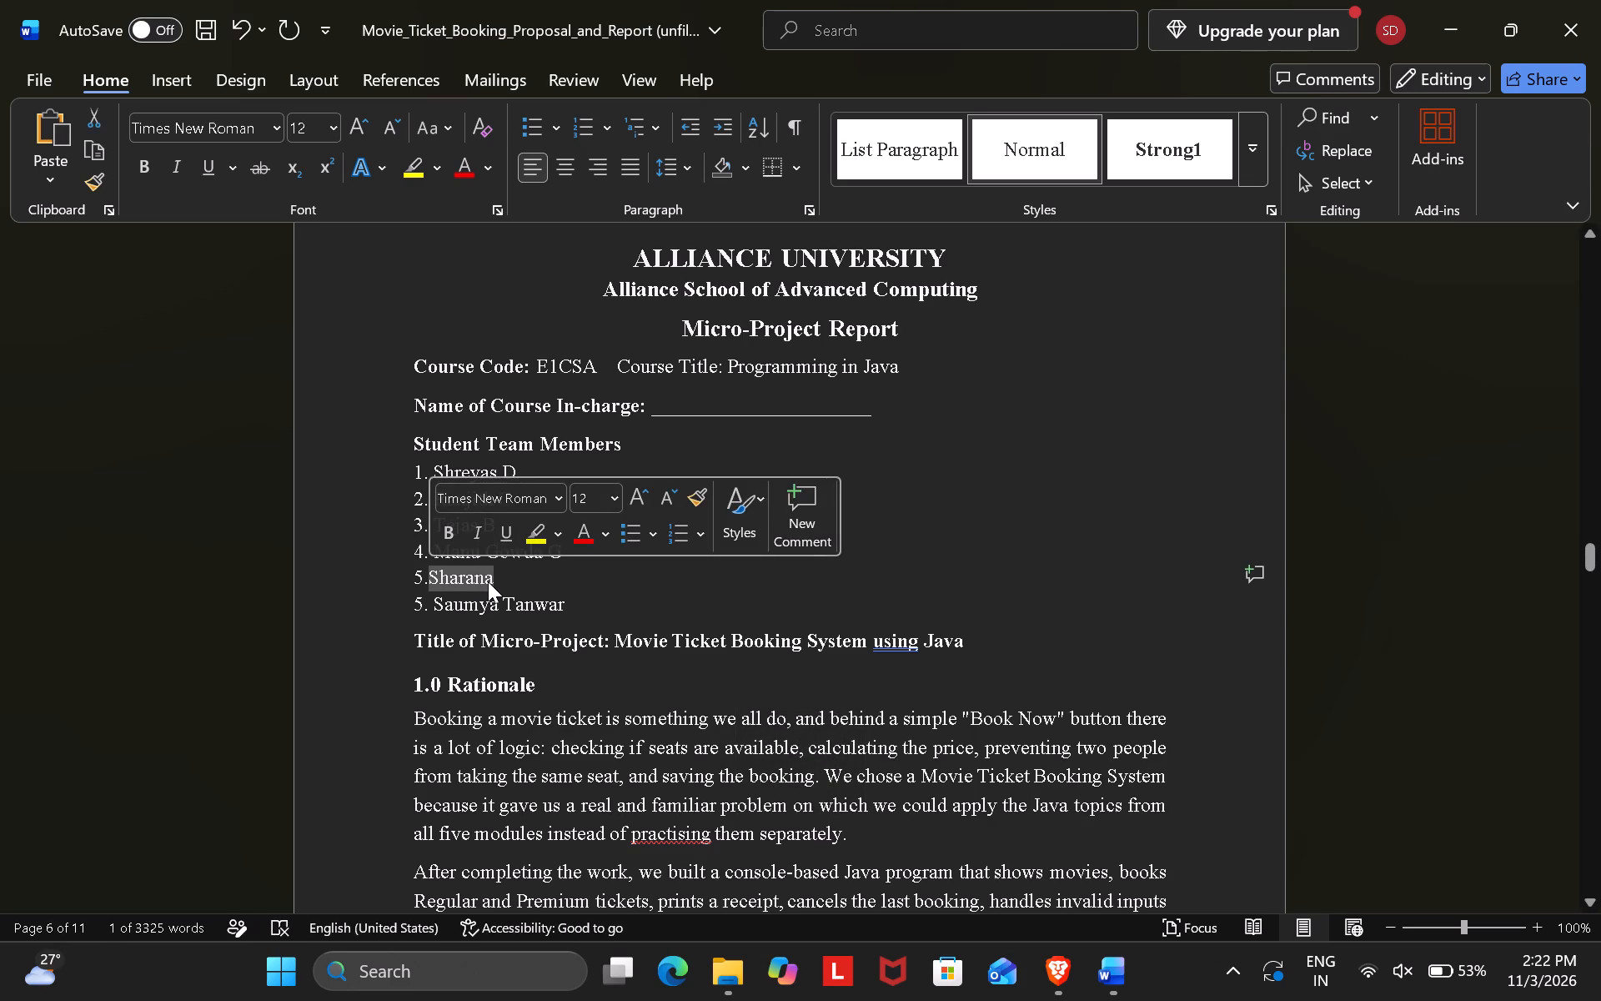
key("Right")
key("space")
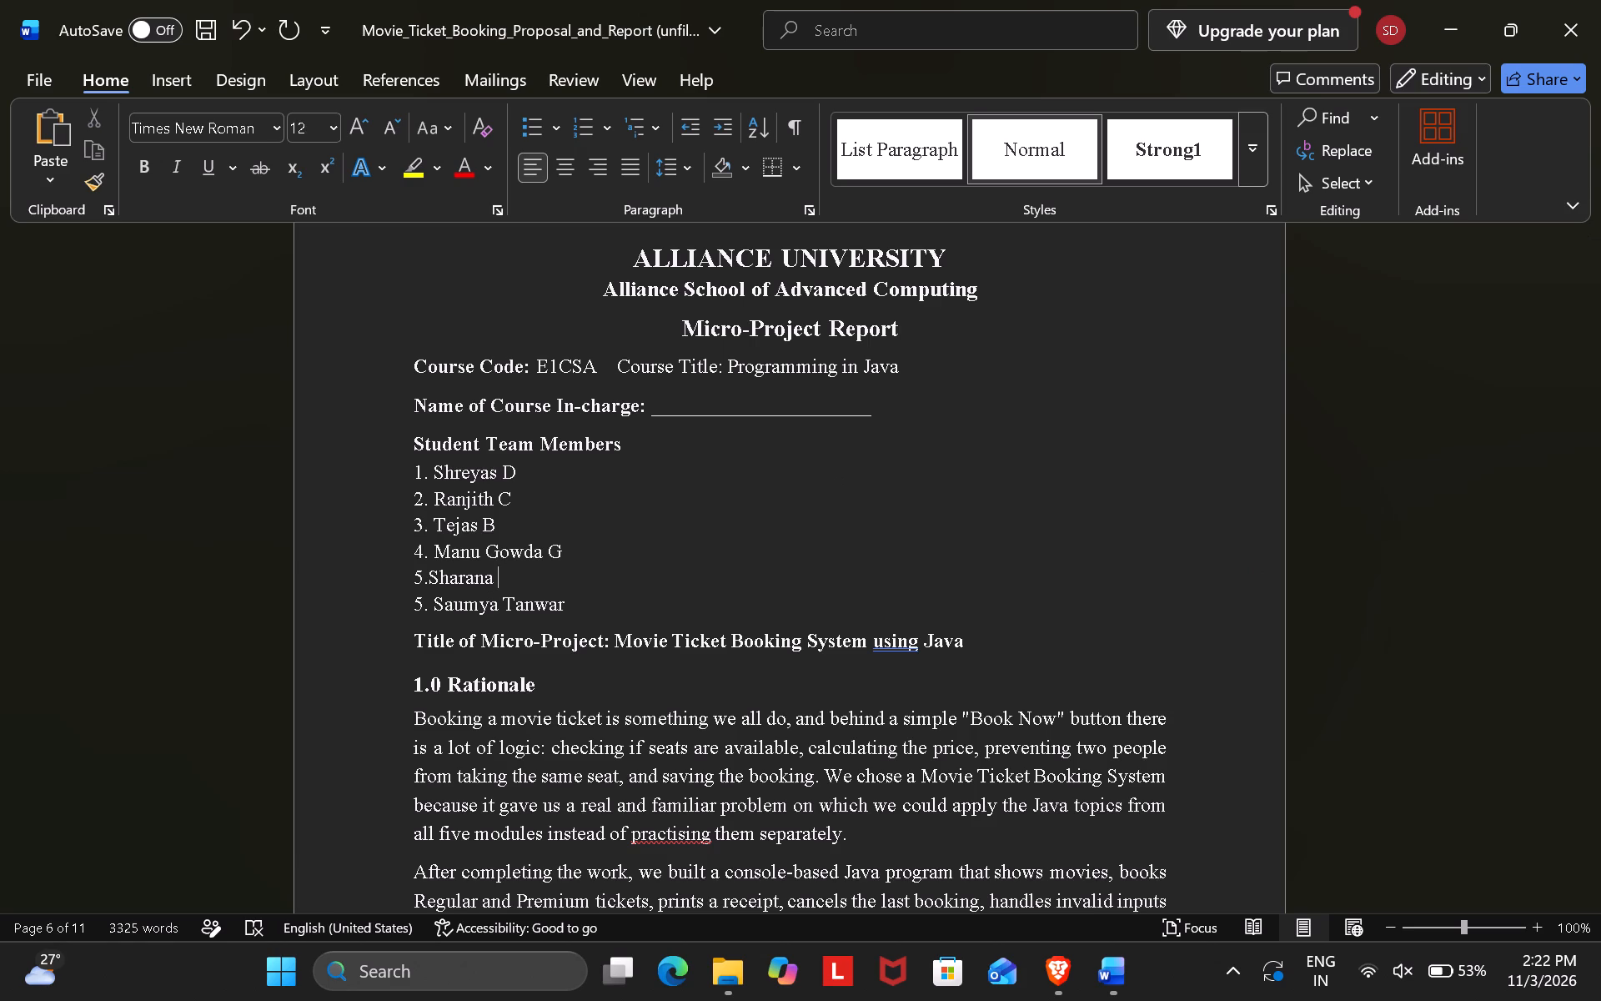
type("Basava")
Move the third team member's name to the newly added line 5, replacing the name entered there.
left_click_drag(495, 524, 452, 525)
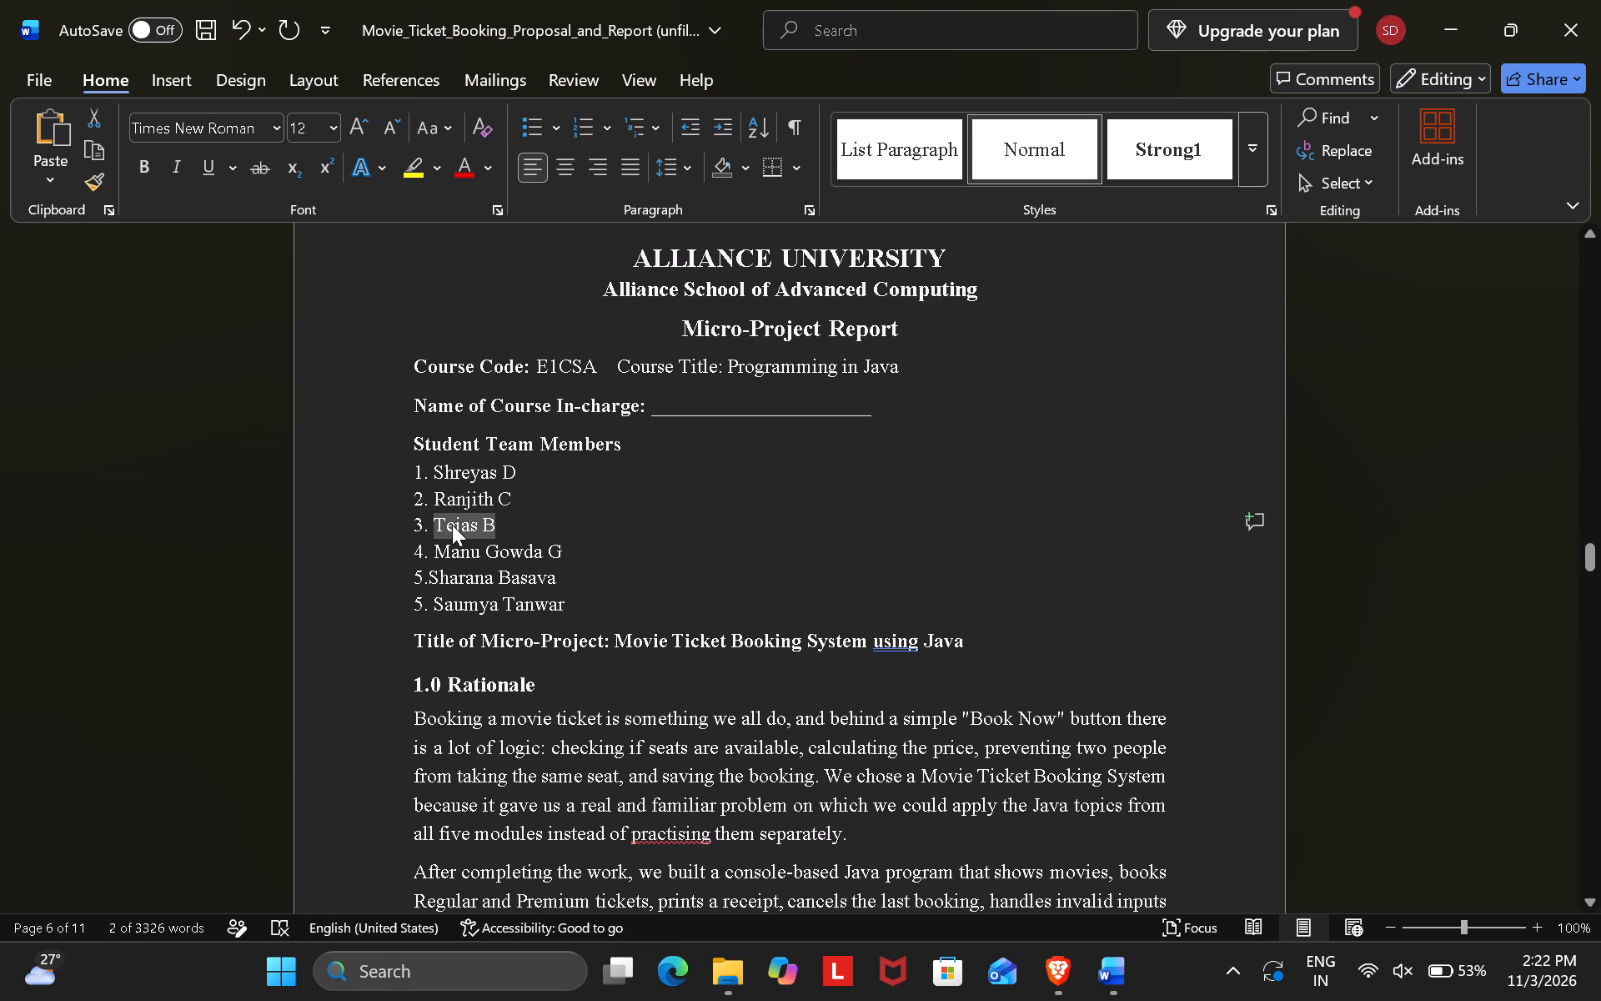
key("ctrl+x")
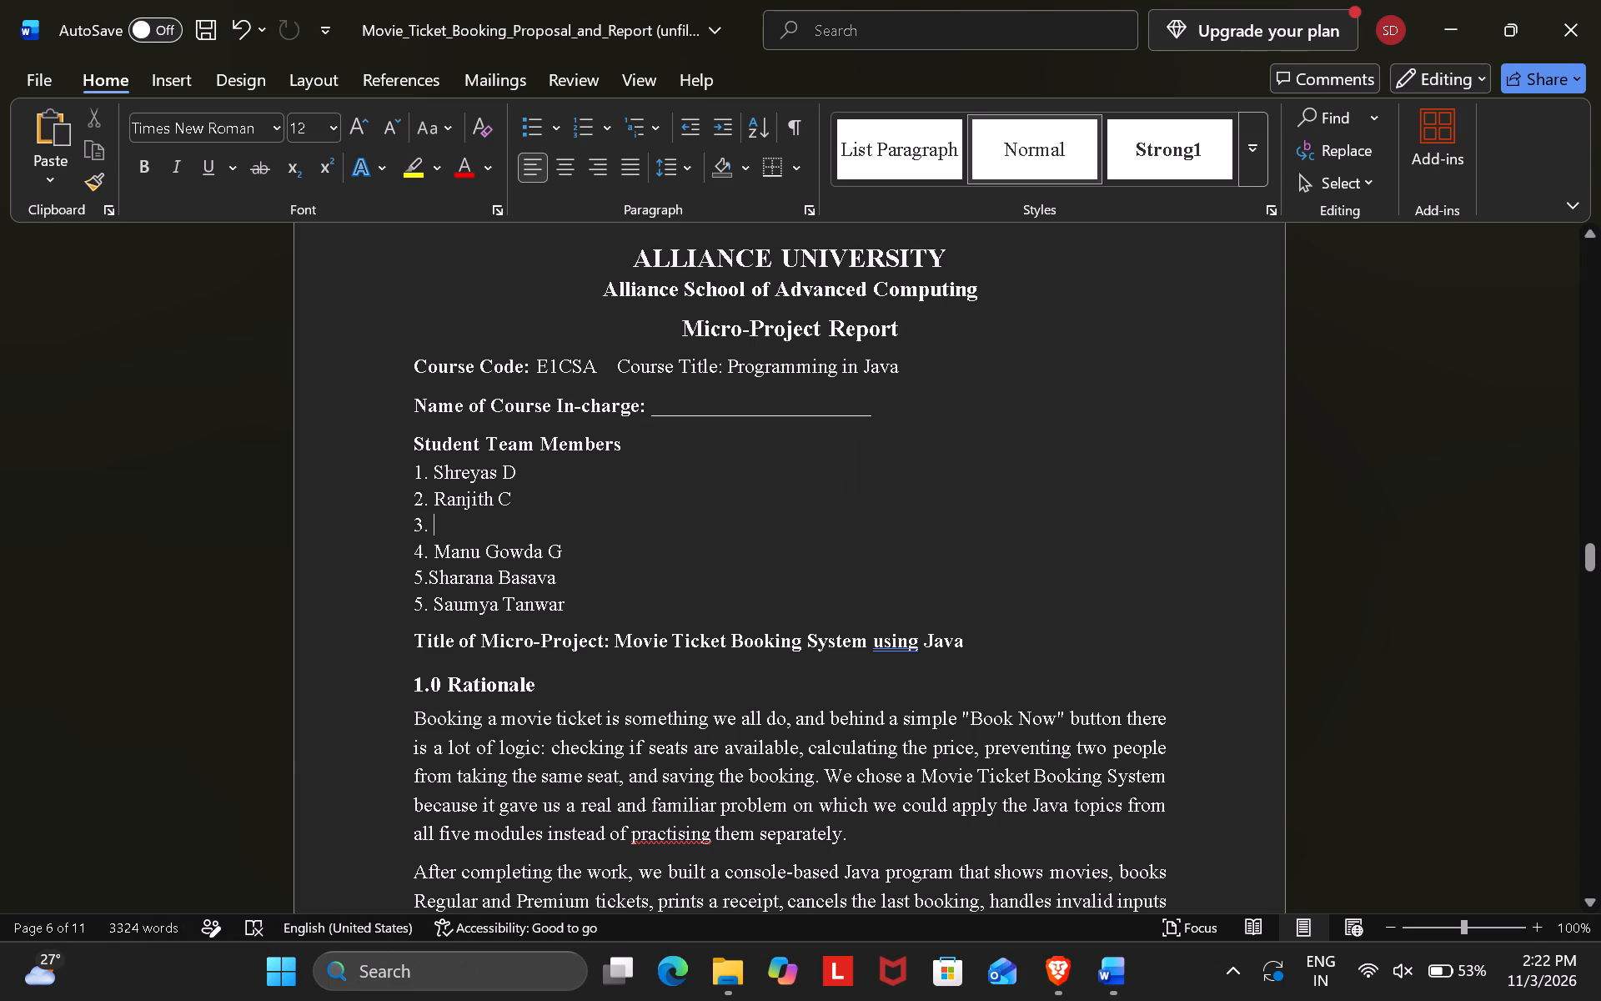
left_click_drag(559, 575, 433, 573)
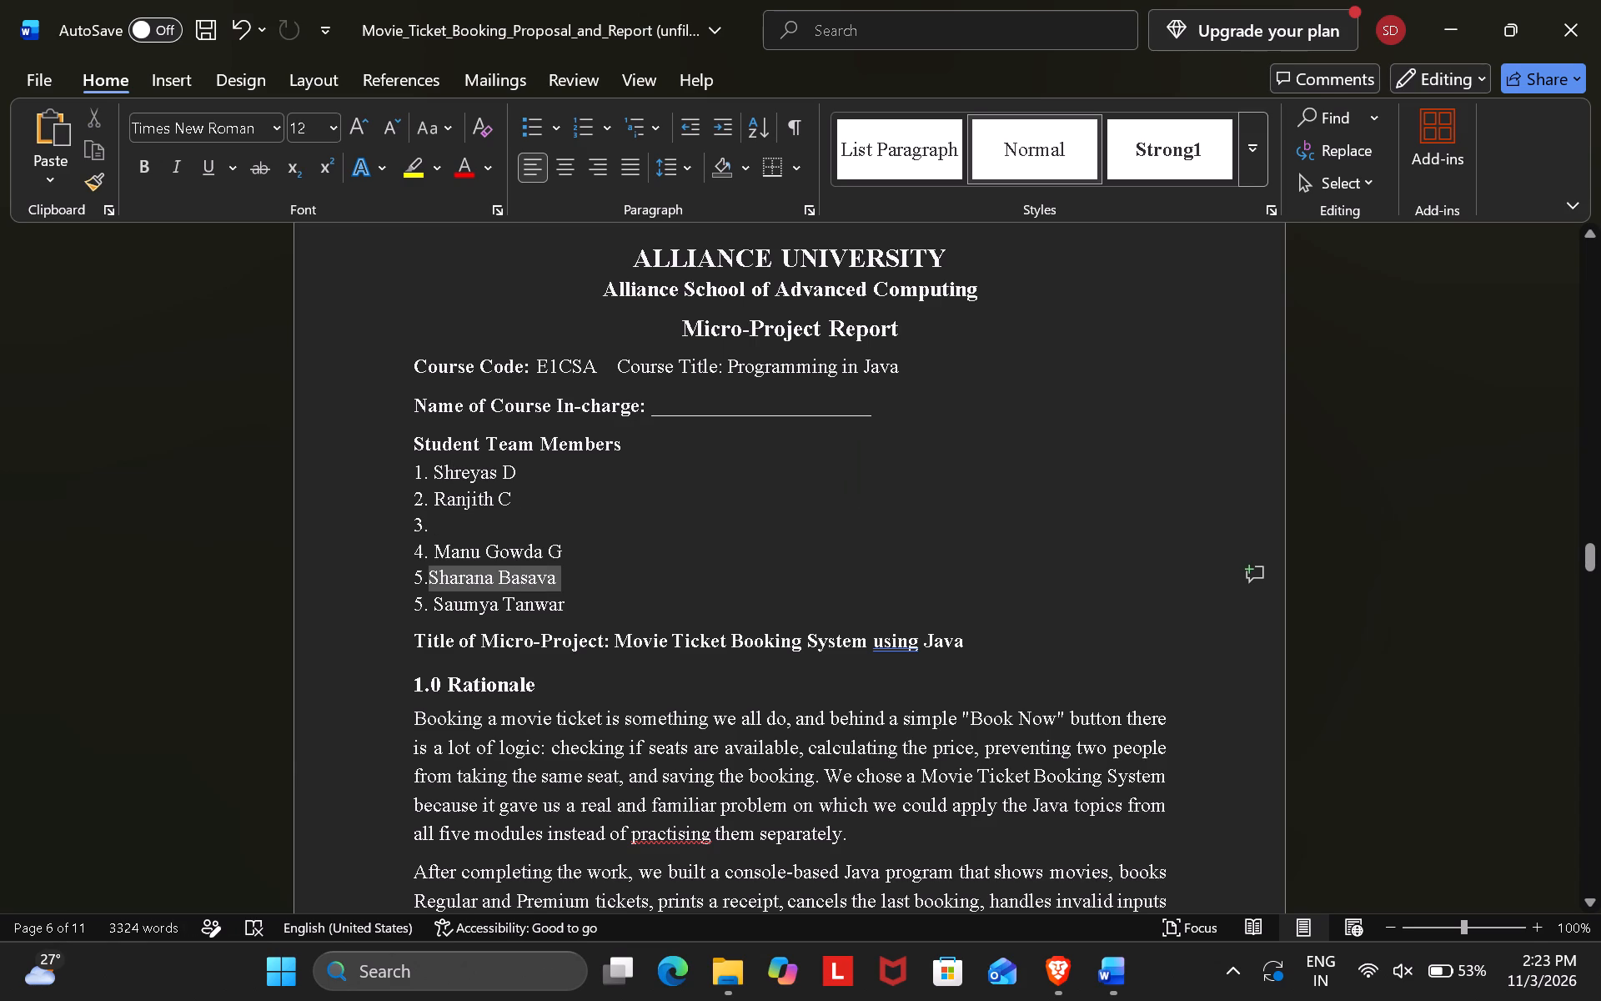
key("ctrl+v")
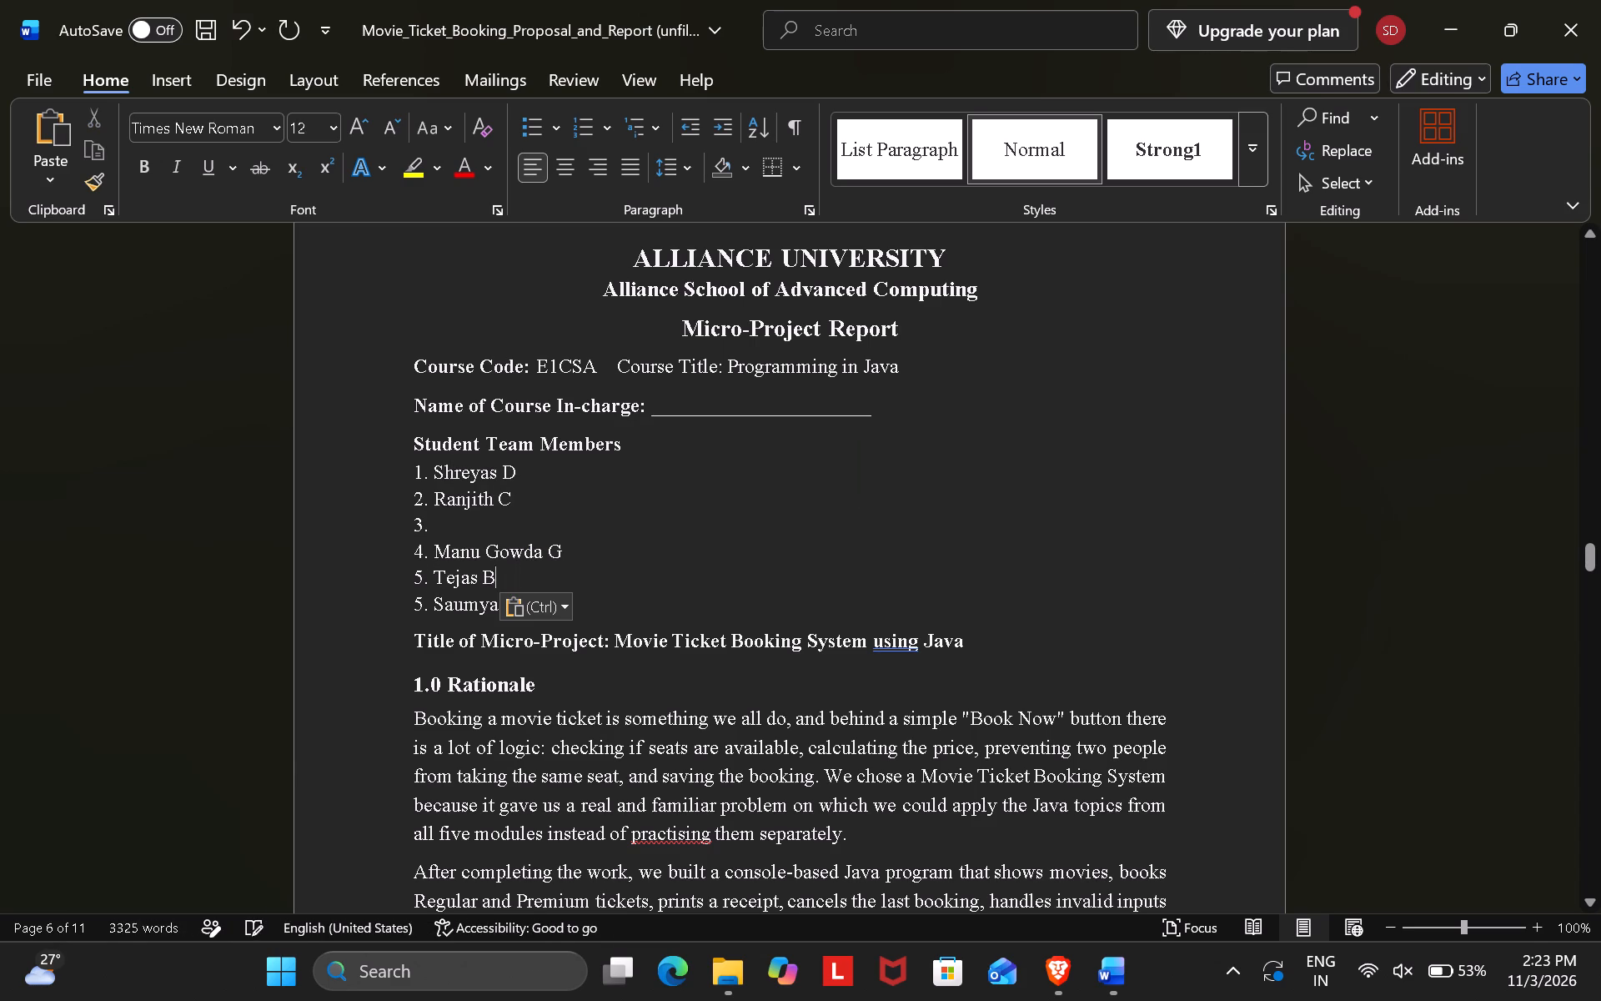
Enter the additional member's name on the empty third line of the Student Team Members list, capitalising both words.
left_click(455, 529)
key("super+v")
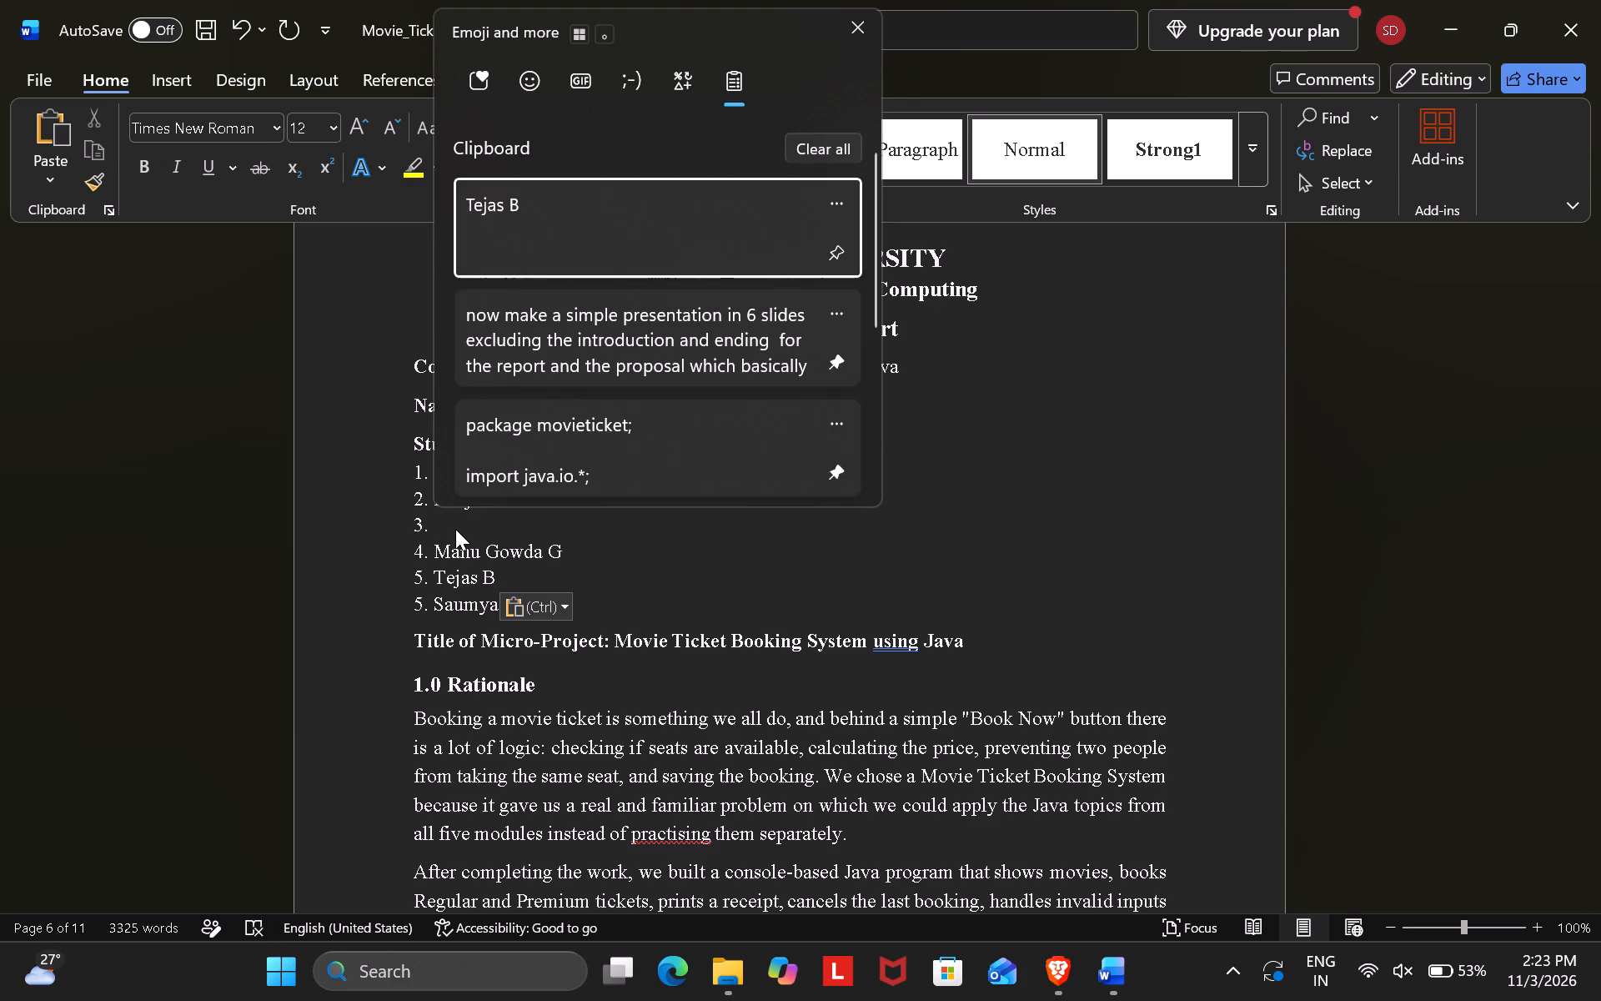
left_click(674, 541)
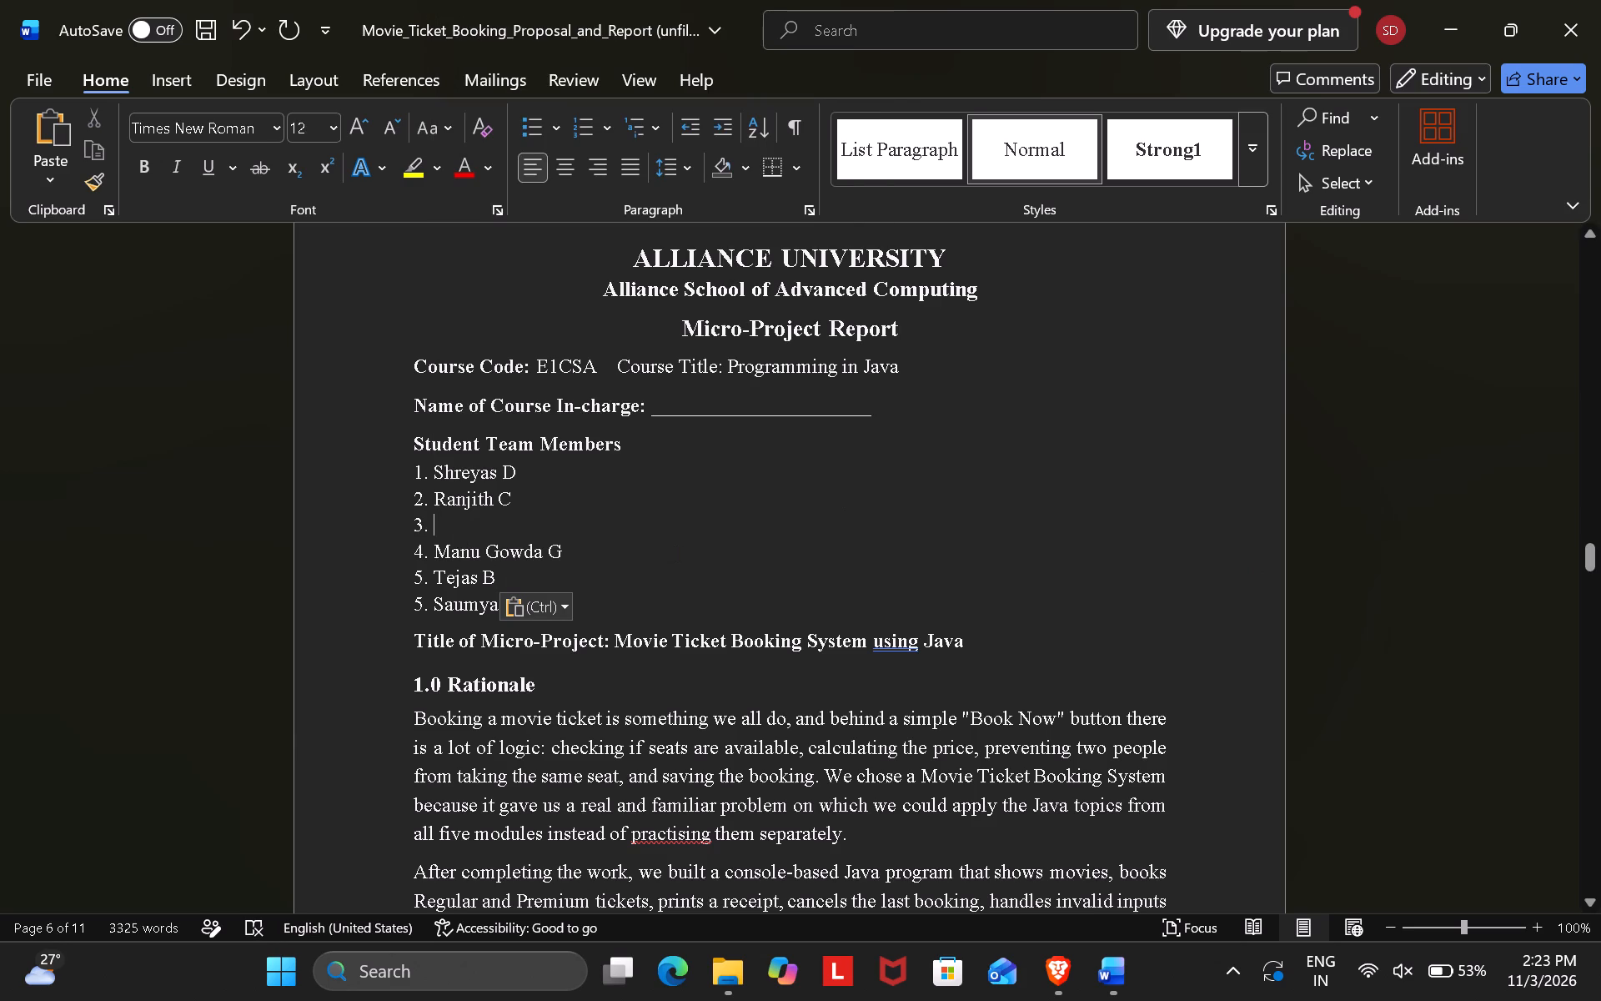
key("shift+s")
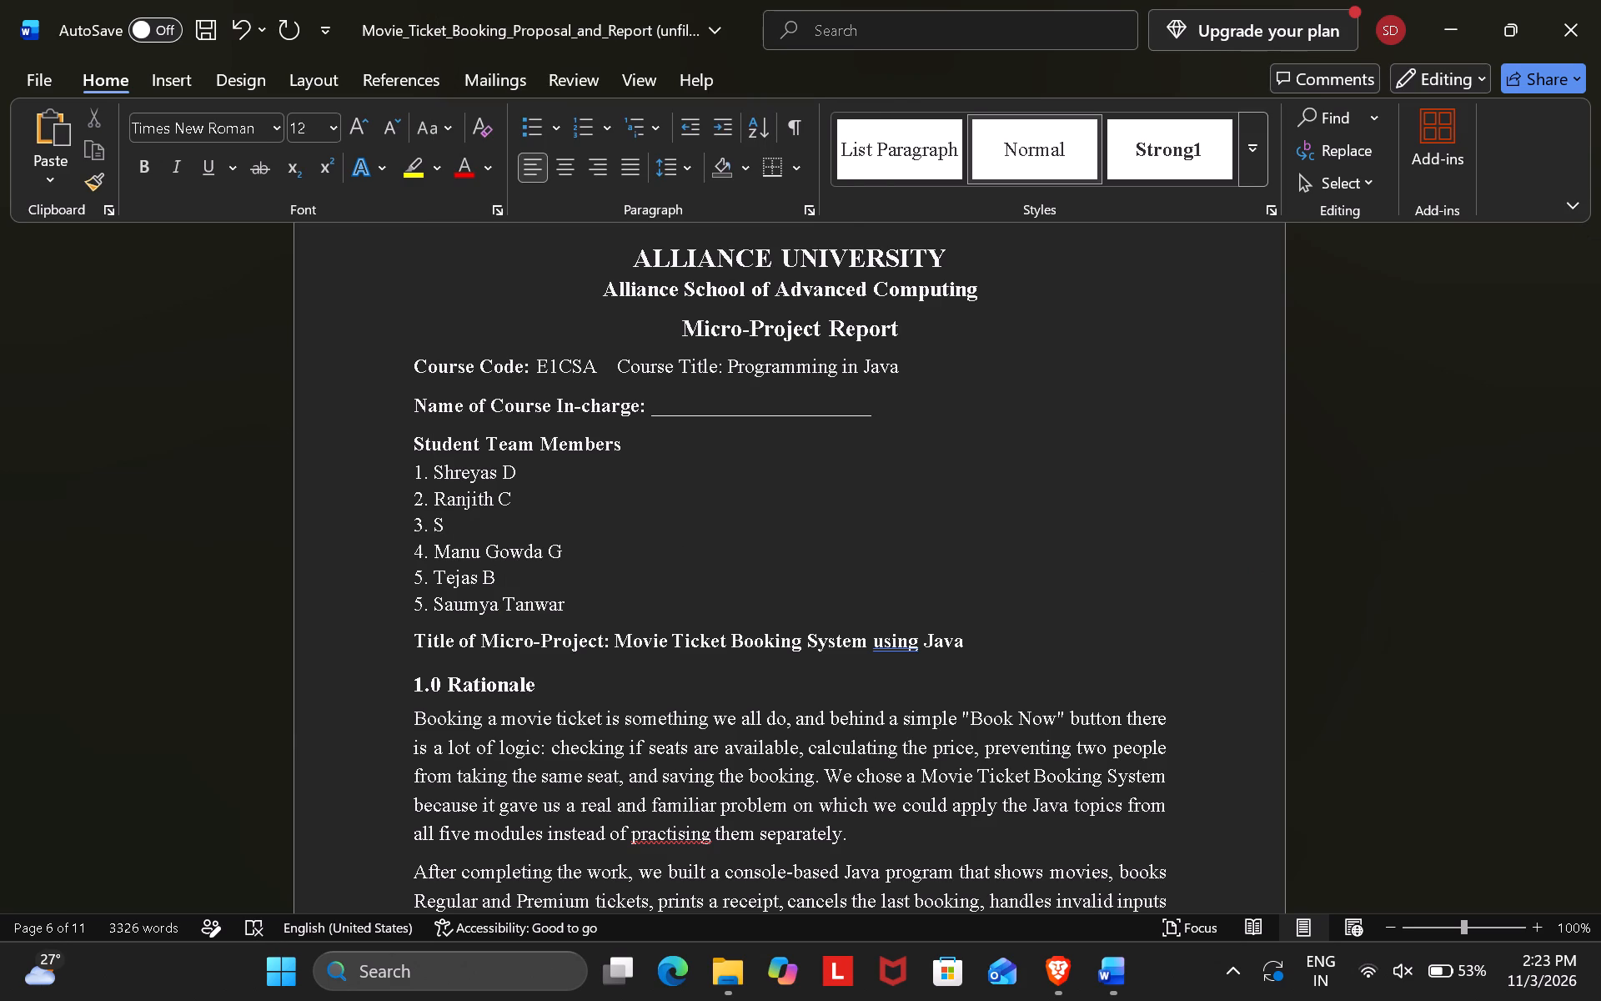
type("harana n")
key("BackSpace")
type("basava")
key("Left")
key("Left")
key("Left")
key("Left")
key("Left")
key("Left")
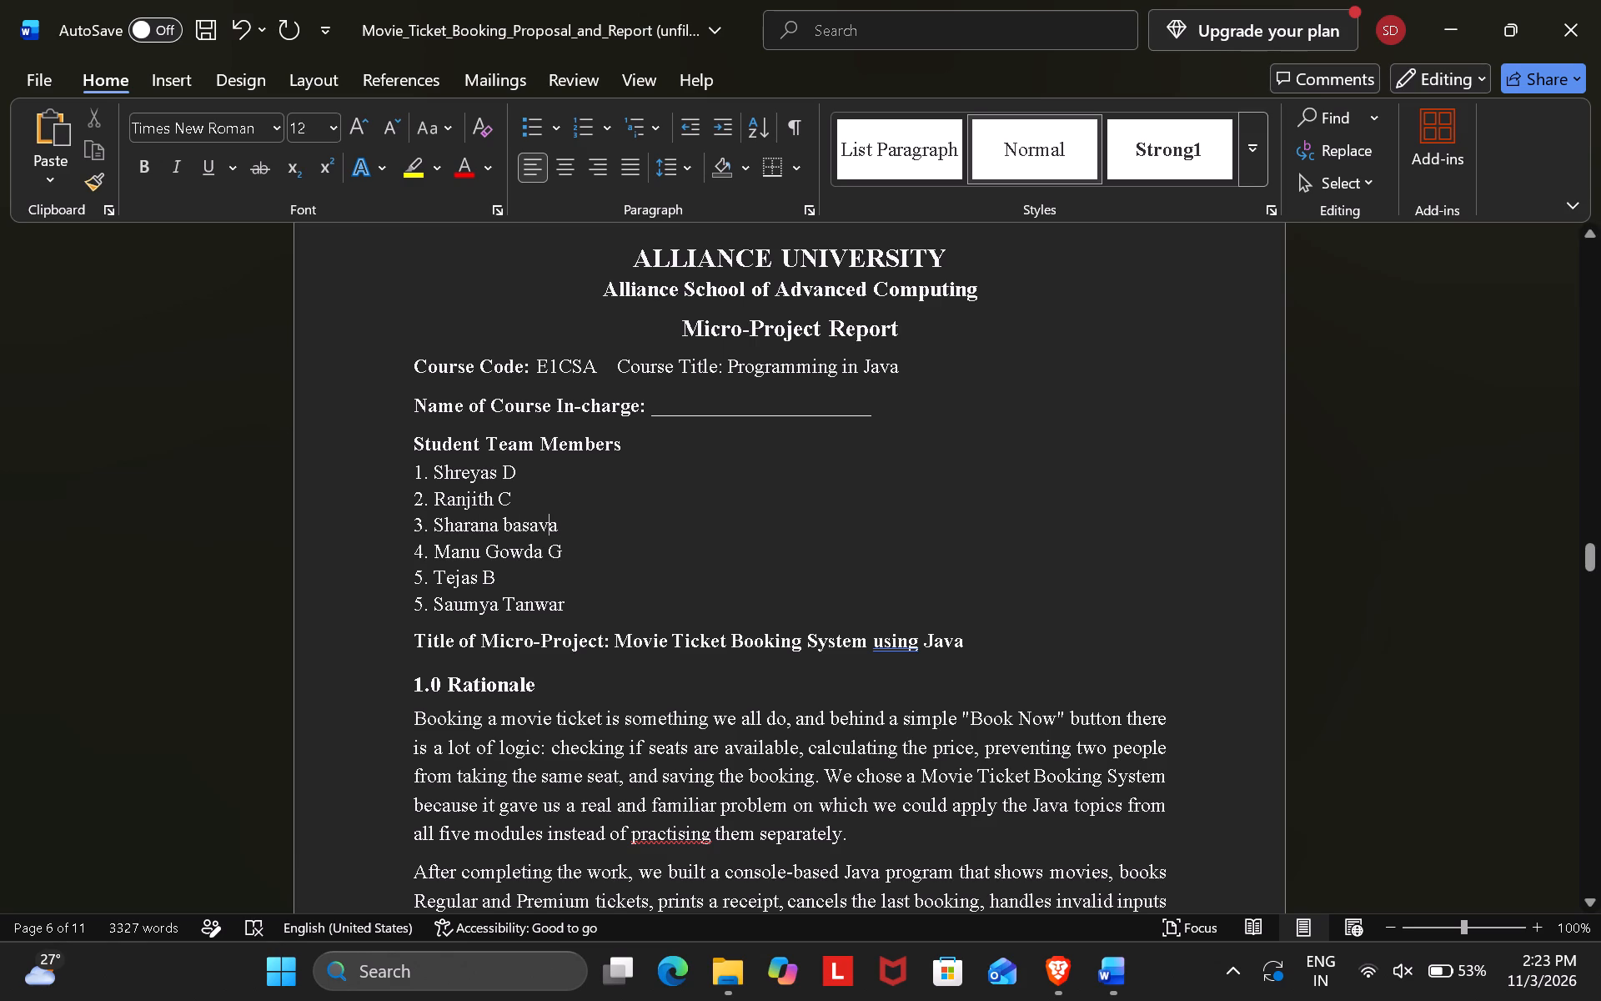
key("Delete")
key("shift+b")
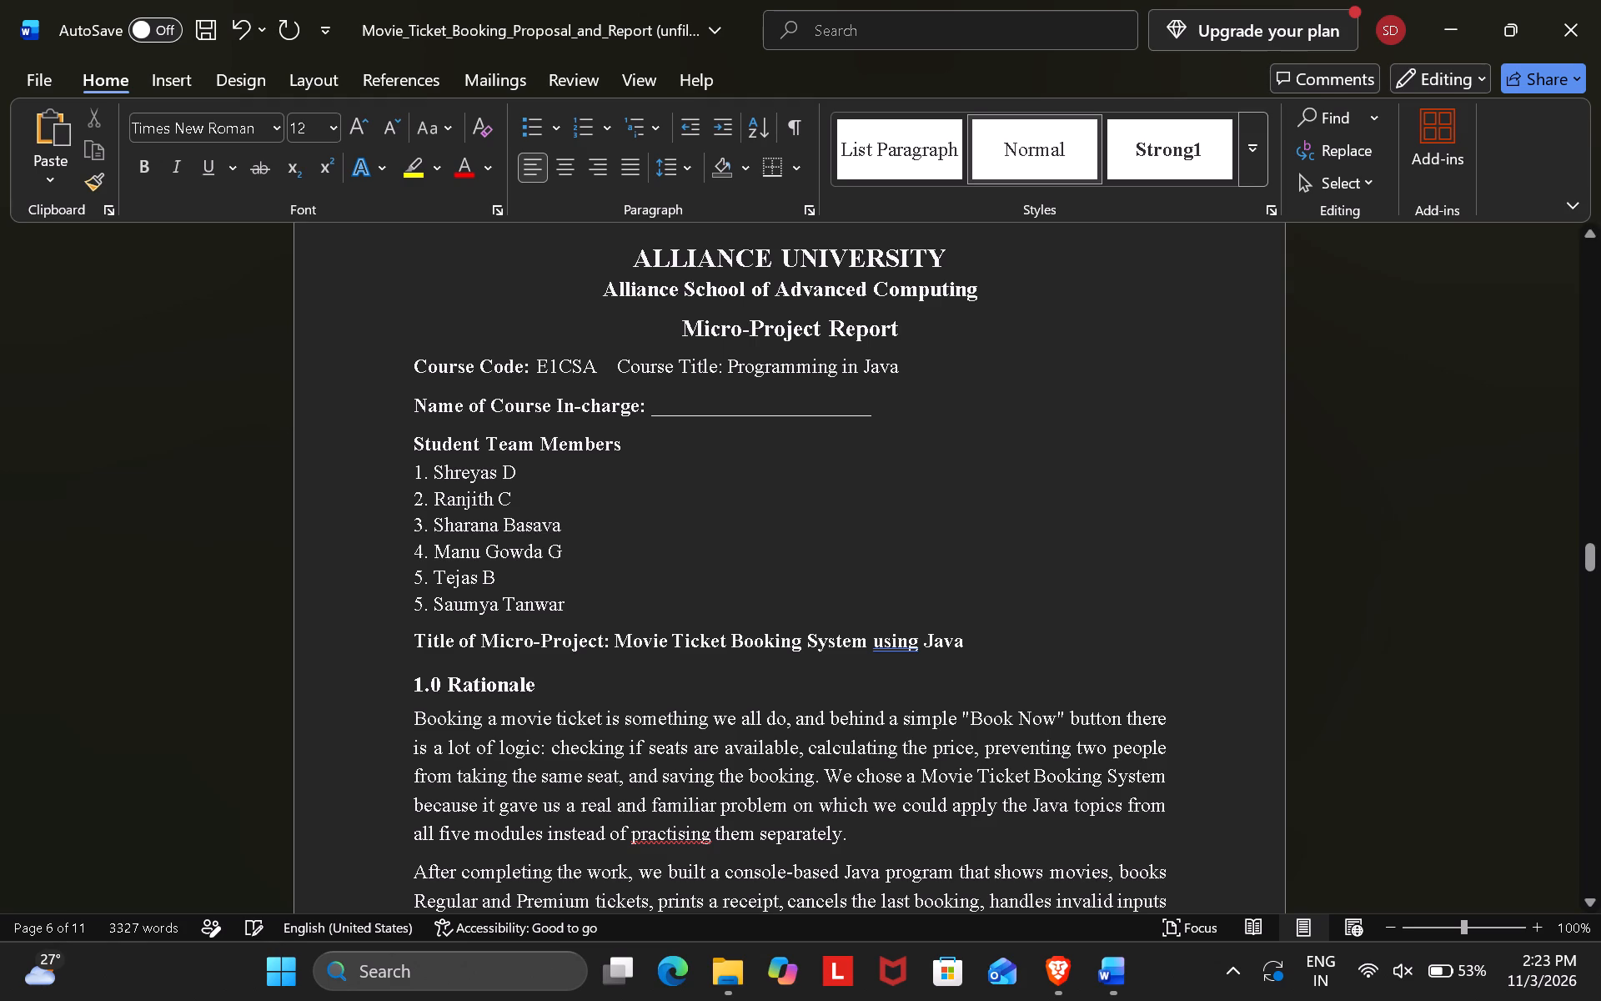
Append a hyphen and the registration number to the first student team member's line, copying the number's shared leading digits for reuse.
left_click(551, 475)
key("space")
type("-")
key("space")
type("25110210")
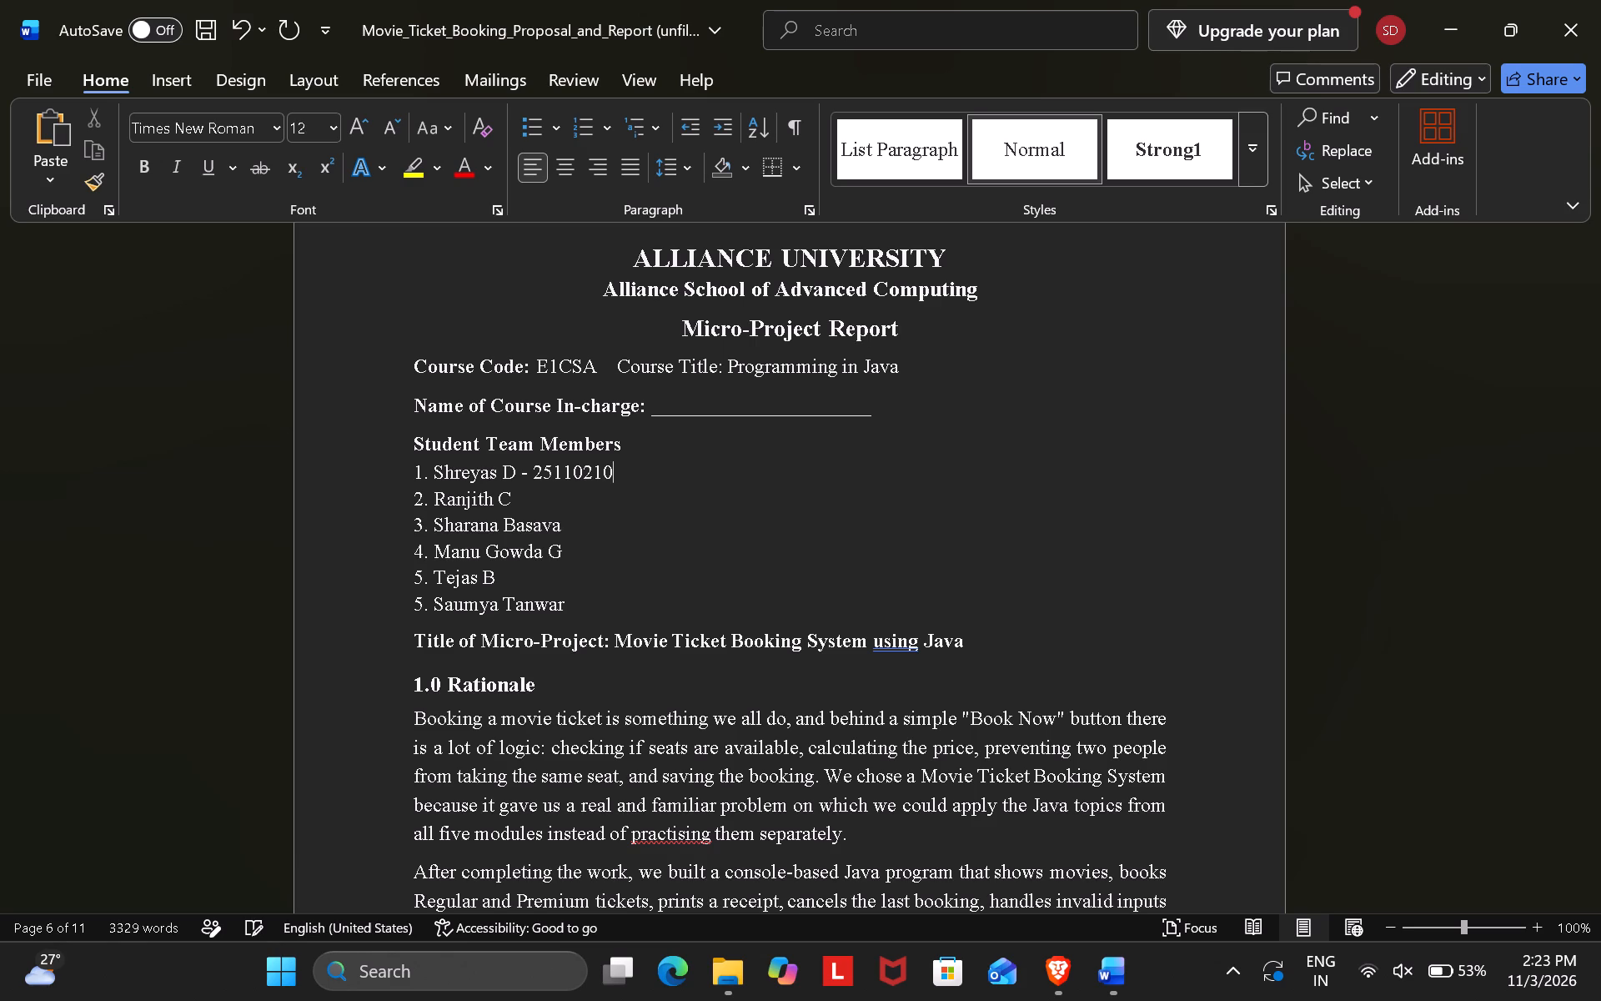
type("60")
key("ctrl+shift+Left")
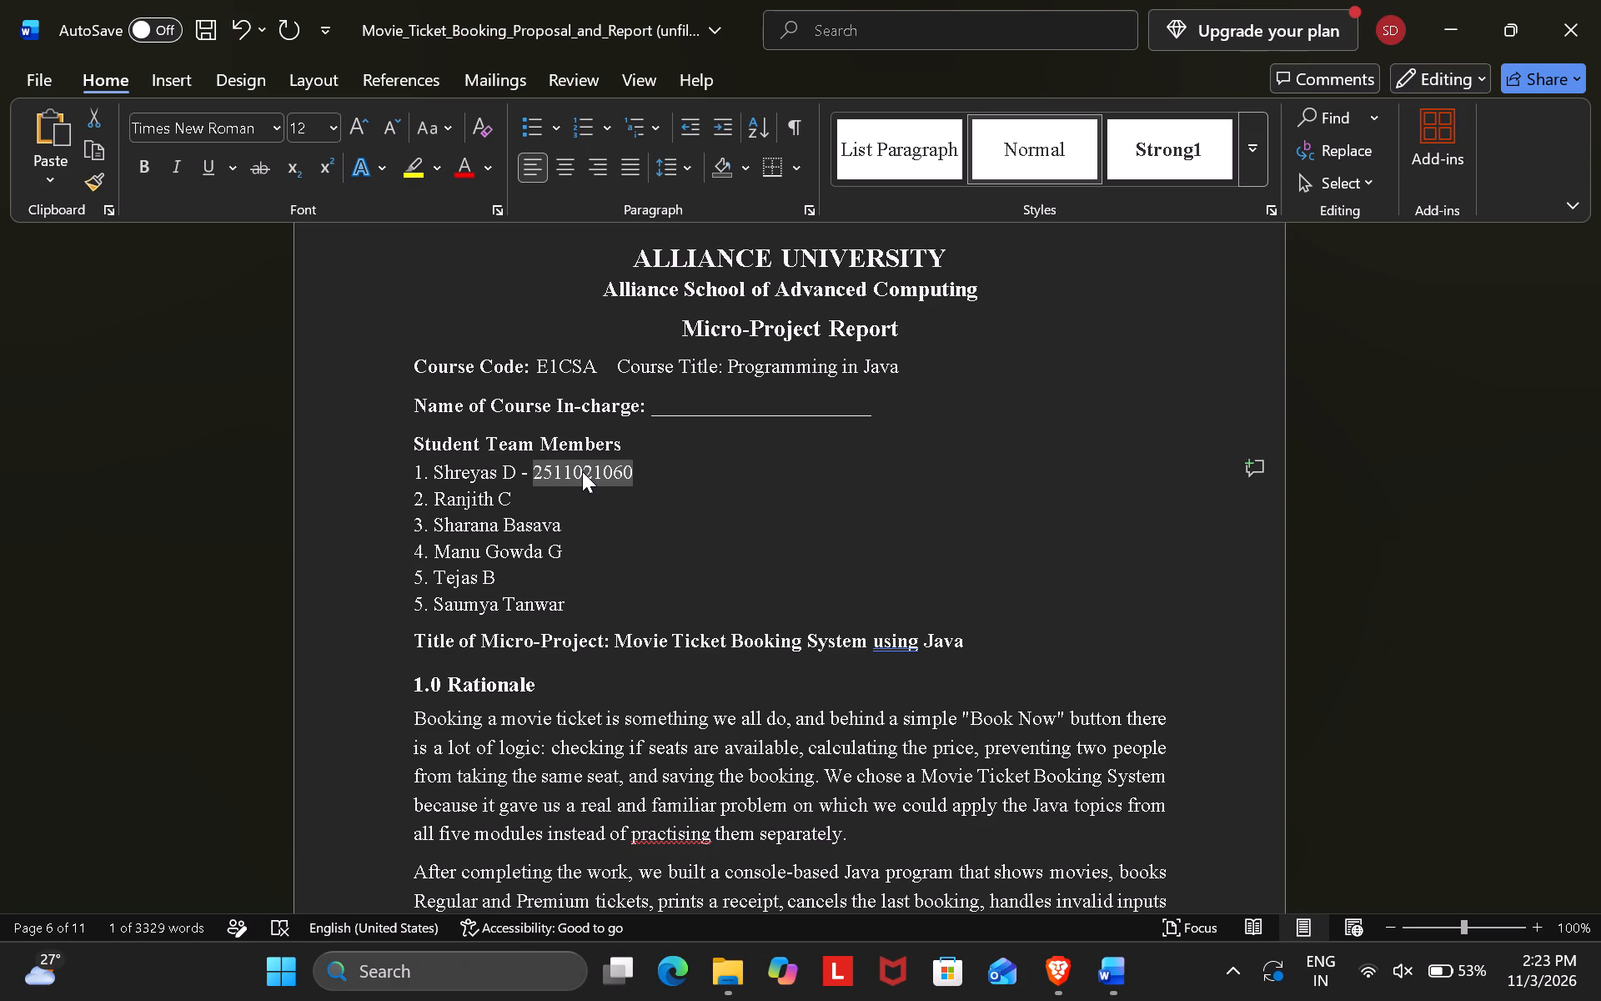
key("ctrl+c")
left_click(640, 477)
key("BackSpace")
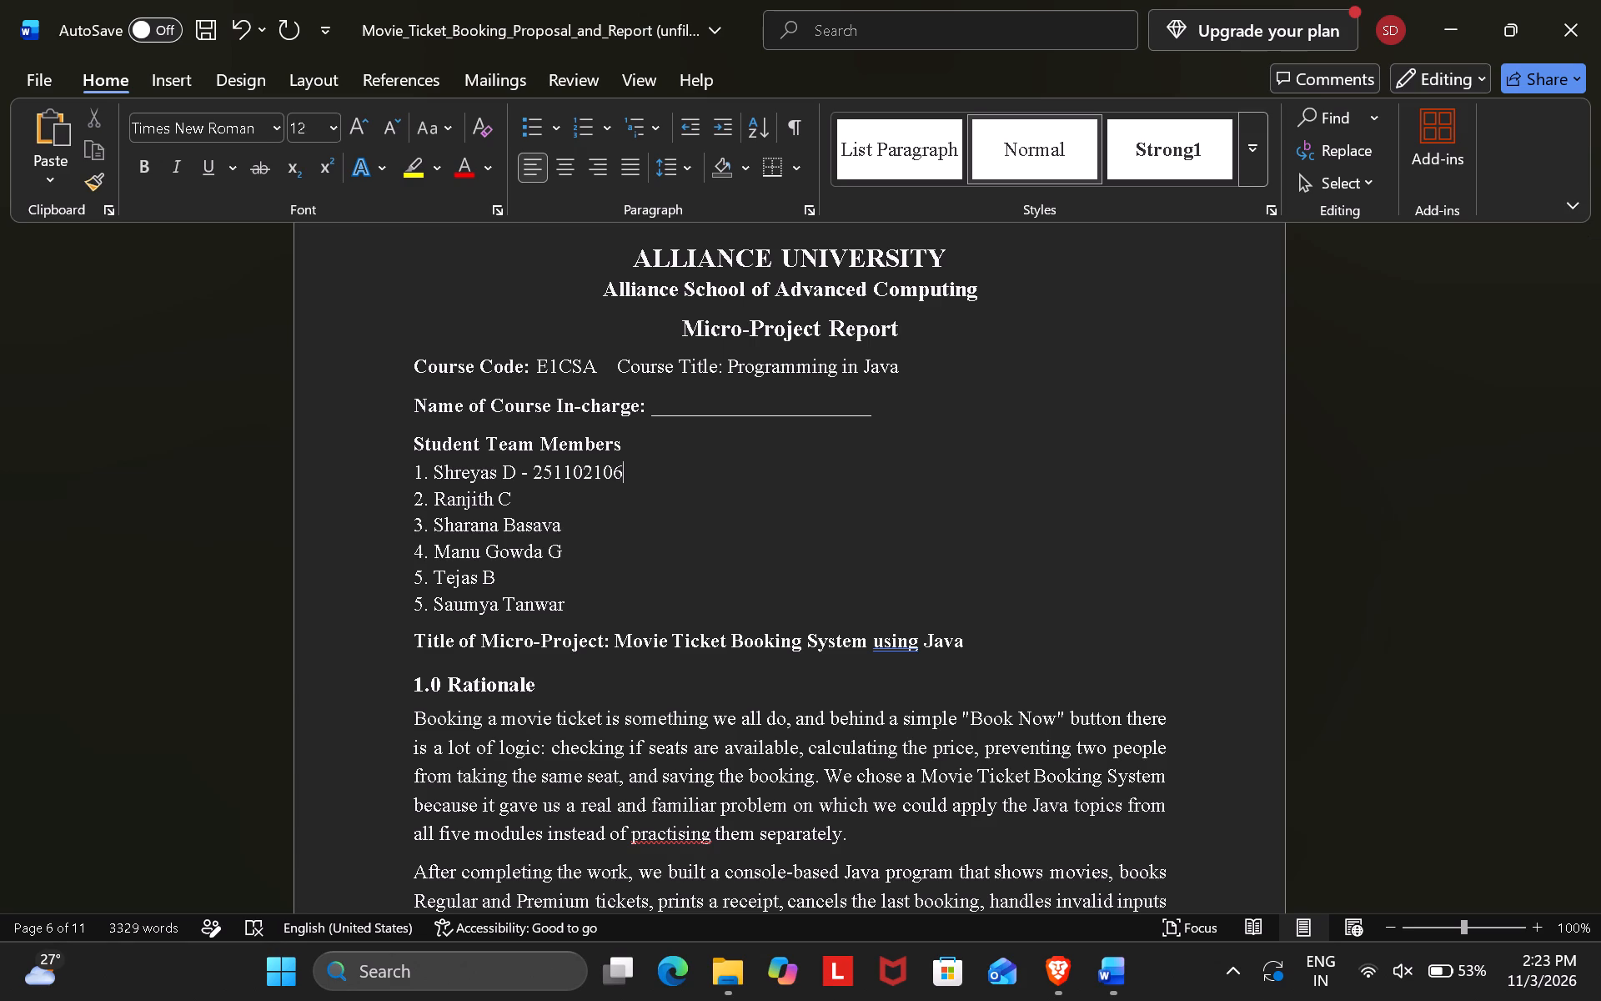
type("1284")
Append a hyphen and the registration number to the second team member's line, reusing the copied leading digits.
left_click(514, 495)
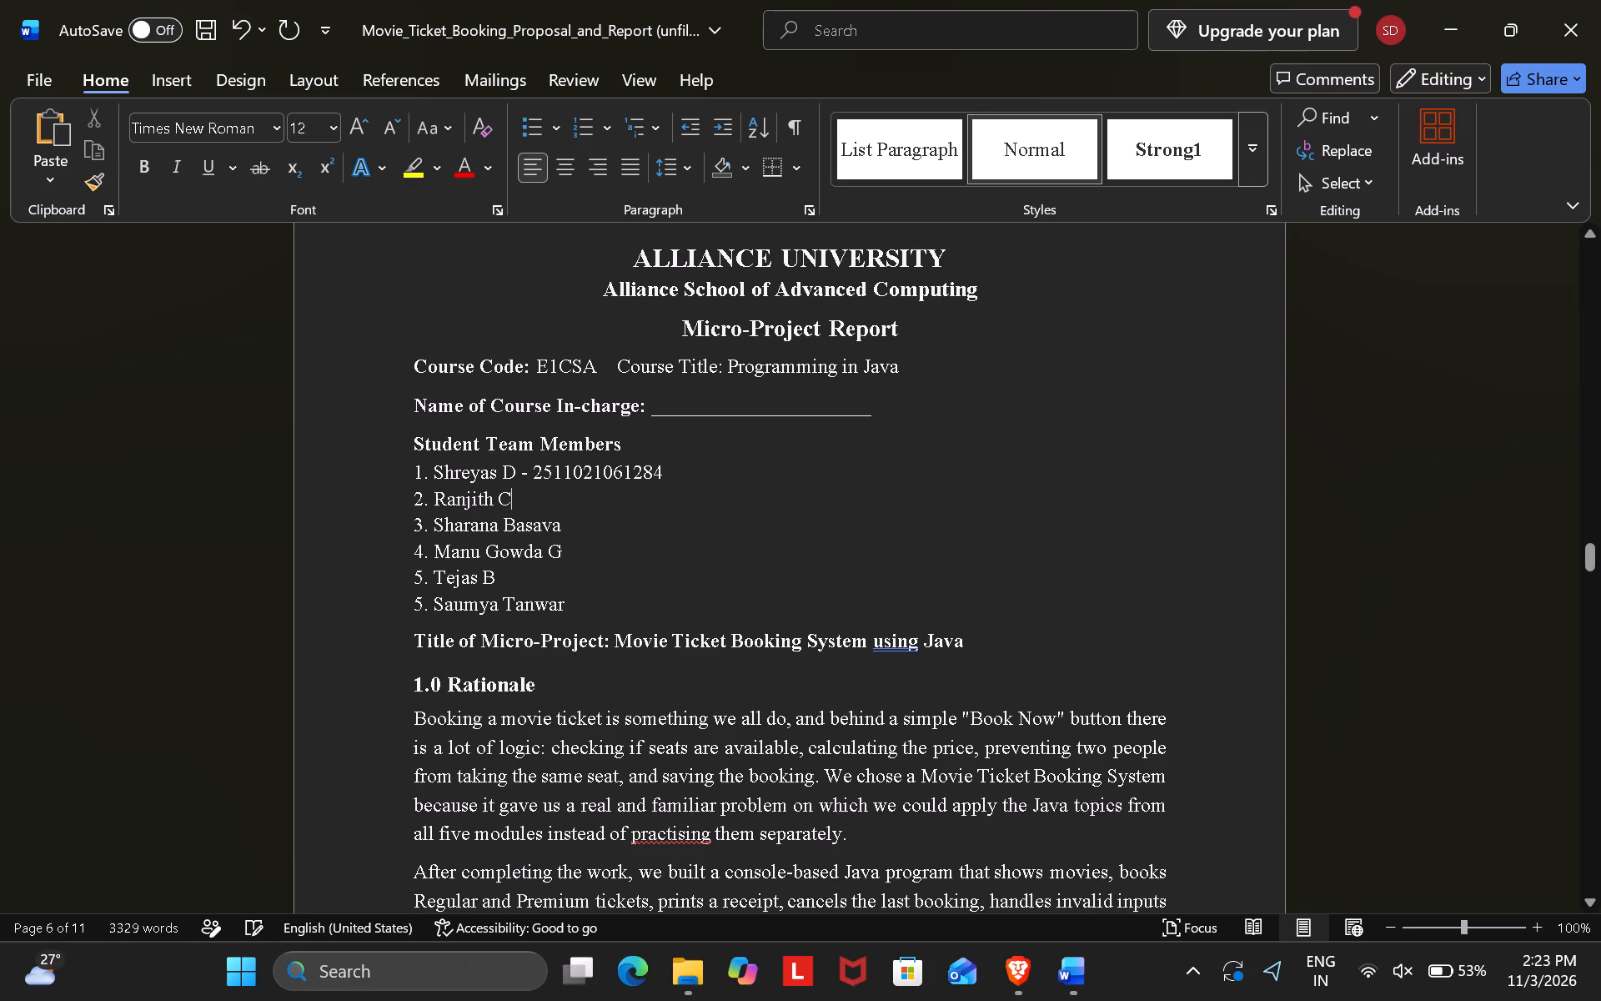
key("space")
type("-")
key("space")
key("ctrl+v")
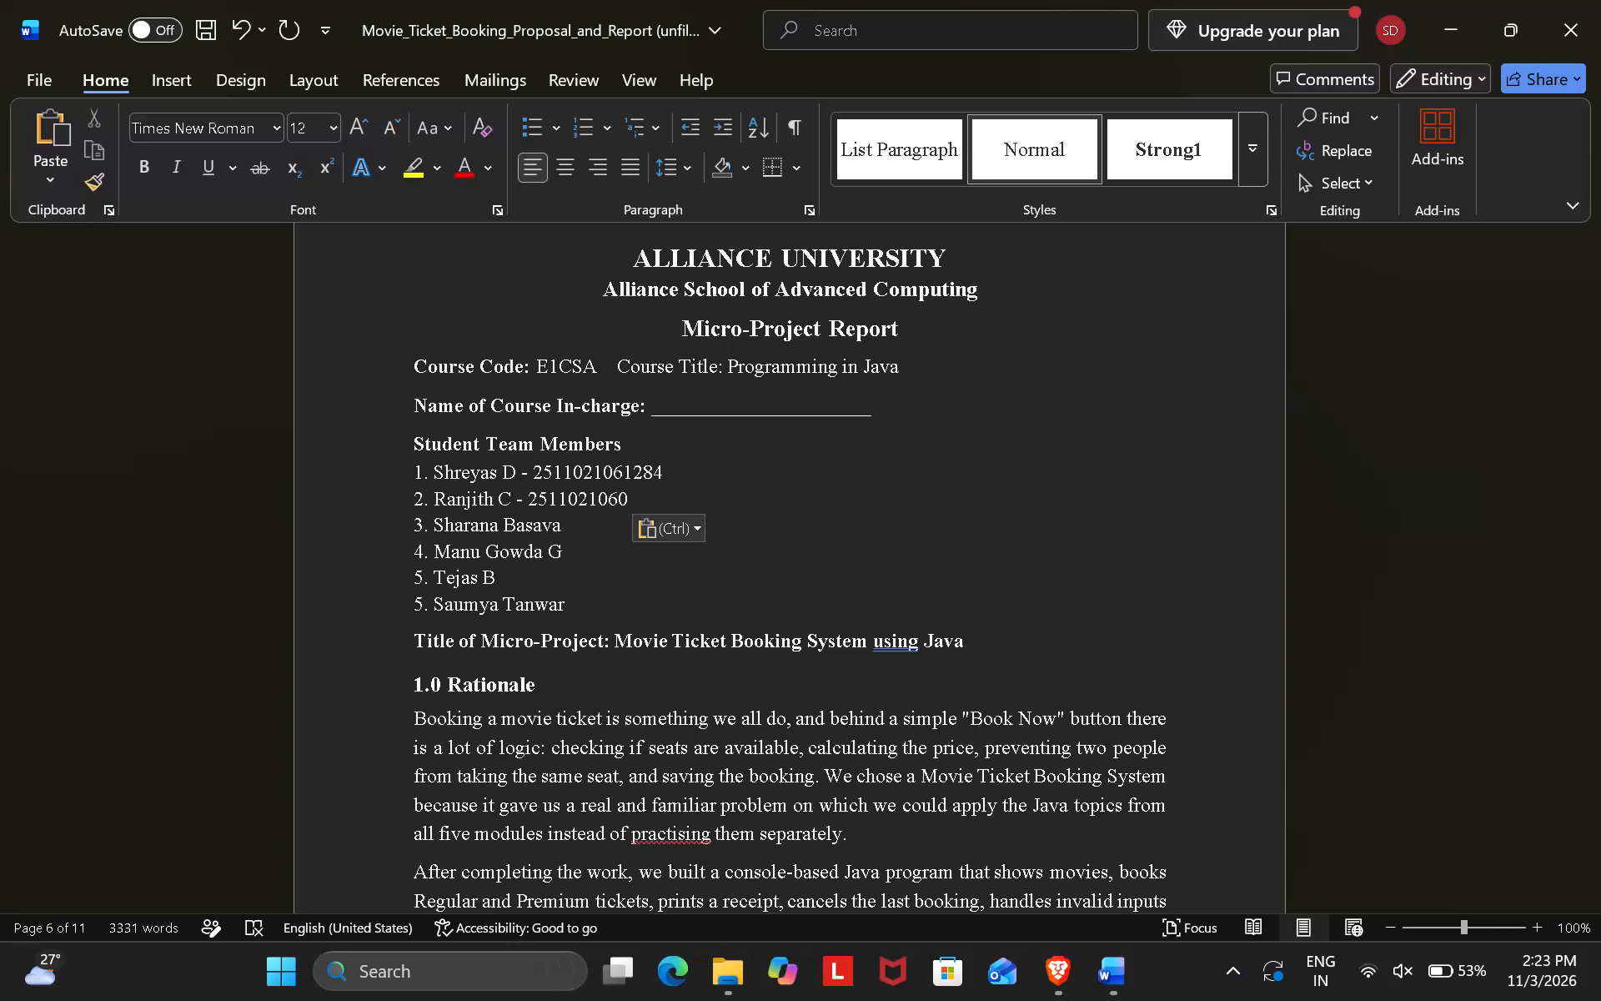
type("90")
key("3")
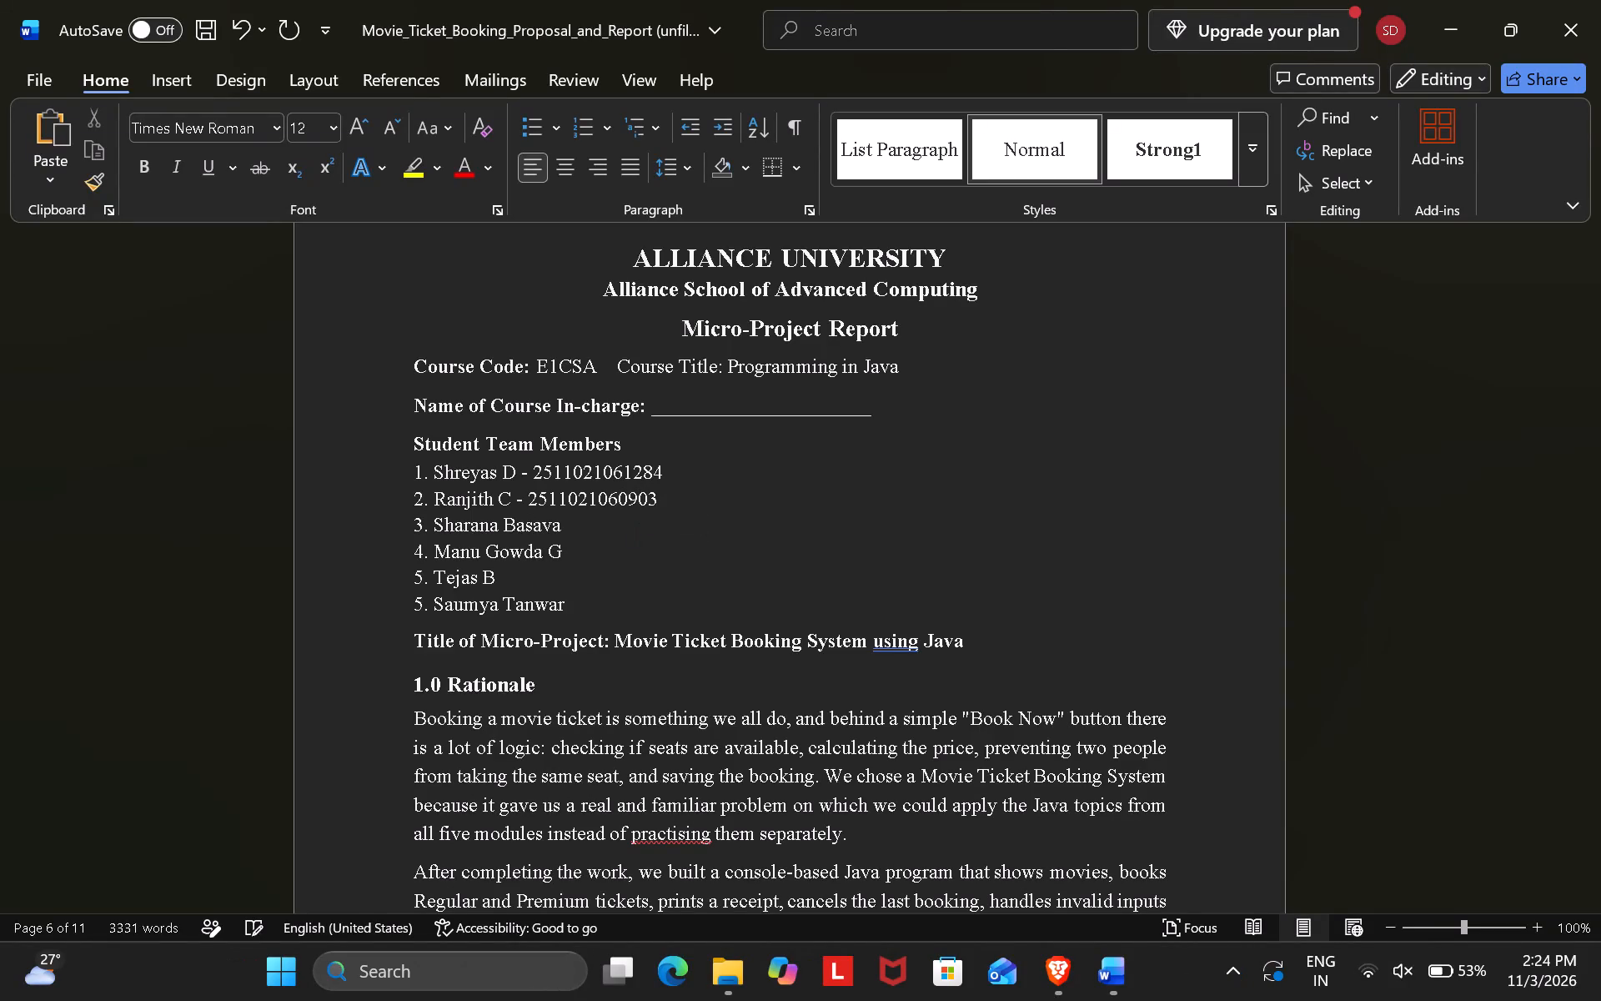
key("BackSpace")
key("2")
Append a hyphen and the registration number to the third team member's line, reusing the copied leading digits.
left_click(569, 525)
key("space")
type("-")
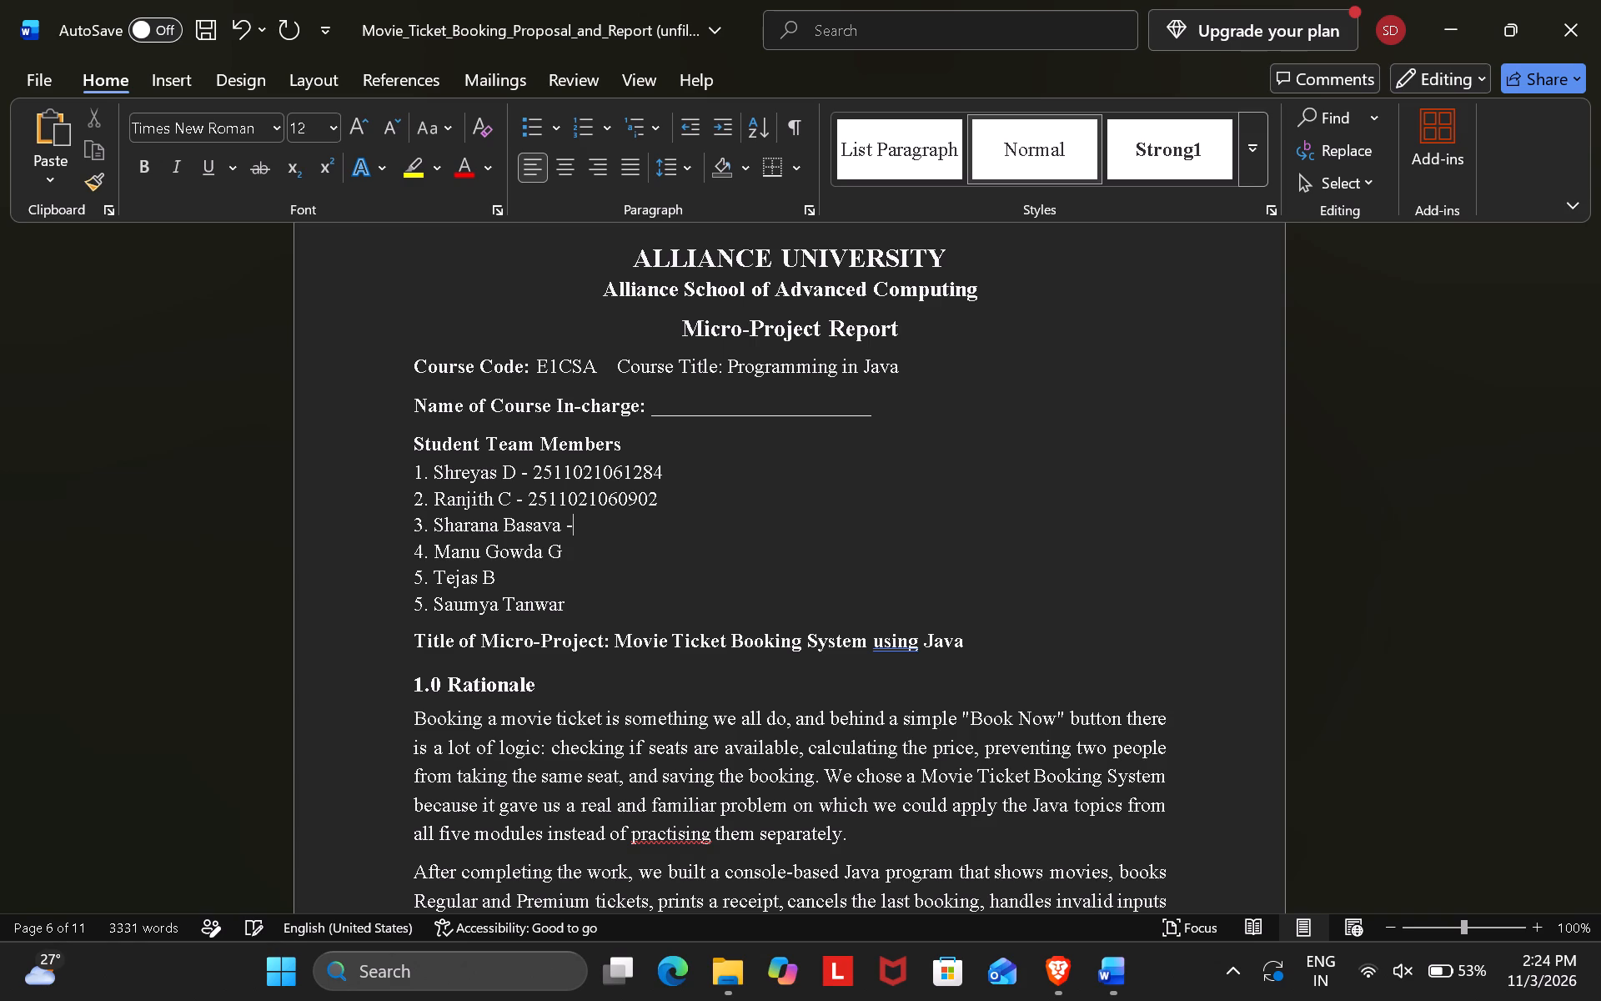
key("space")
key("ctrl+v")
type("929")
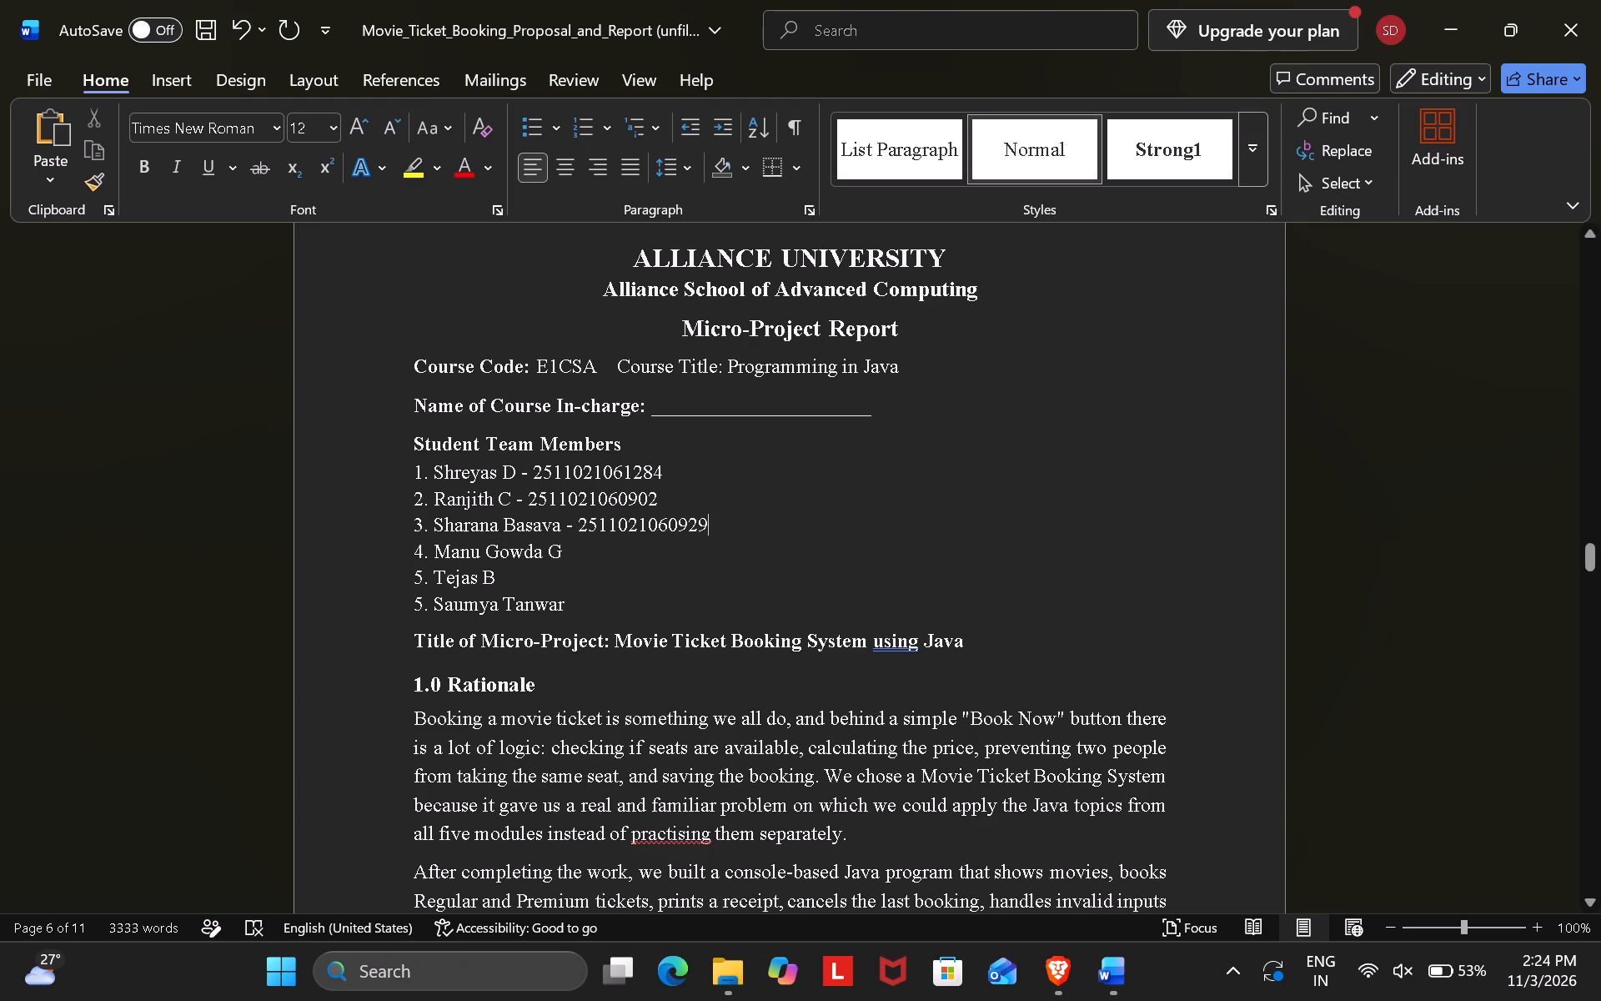
Append a hyphen and the registration number to the fourth team member's line, reusing the copied leading digits.
left_click(583, 536)
left_click(582, 554)
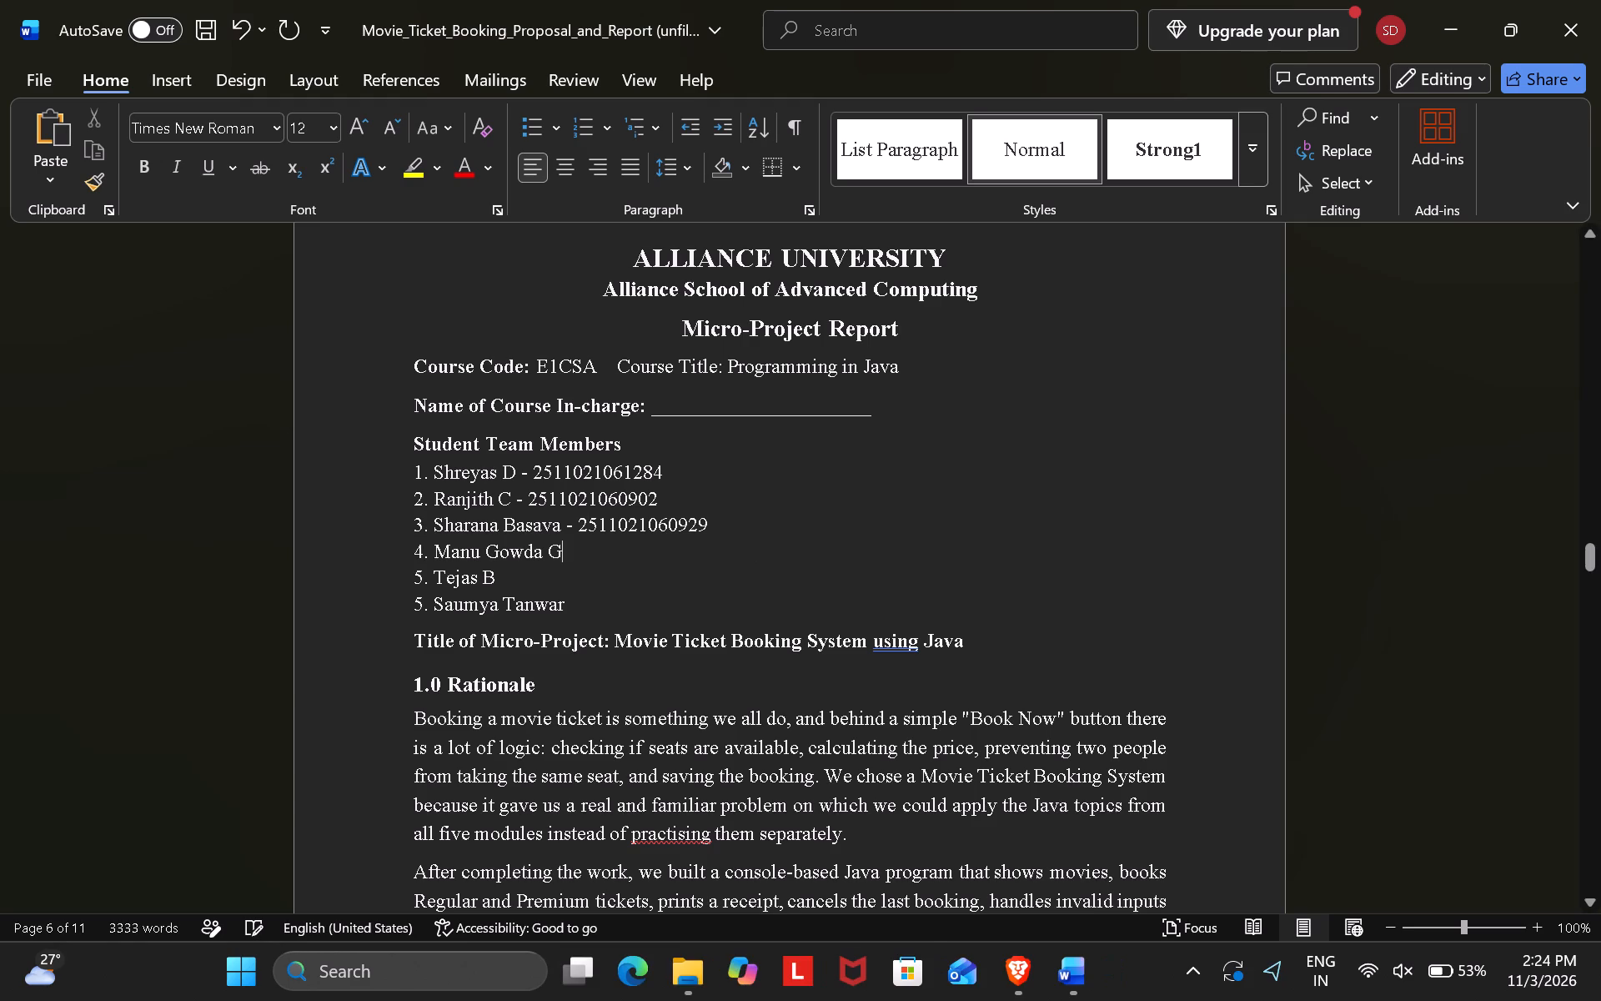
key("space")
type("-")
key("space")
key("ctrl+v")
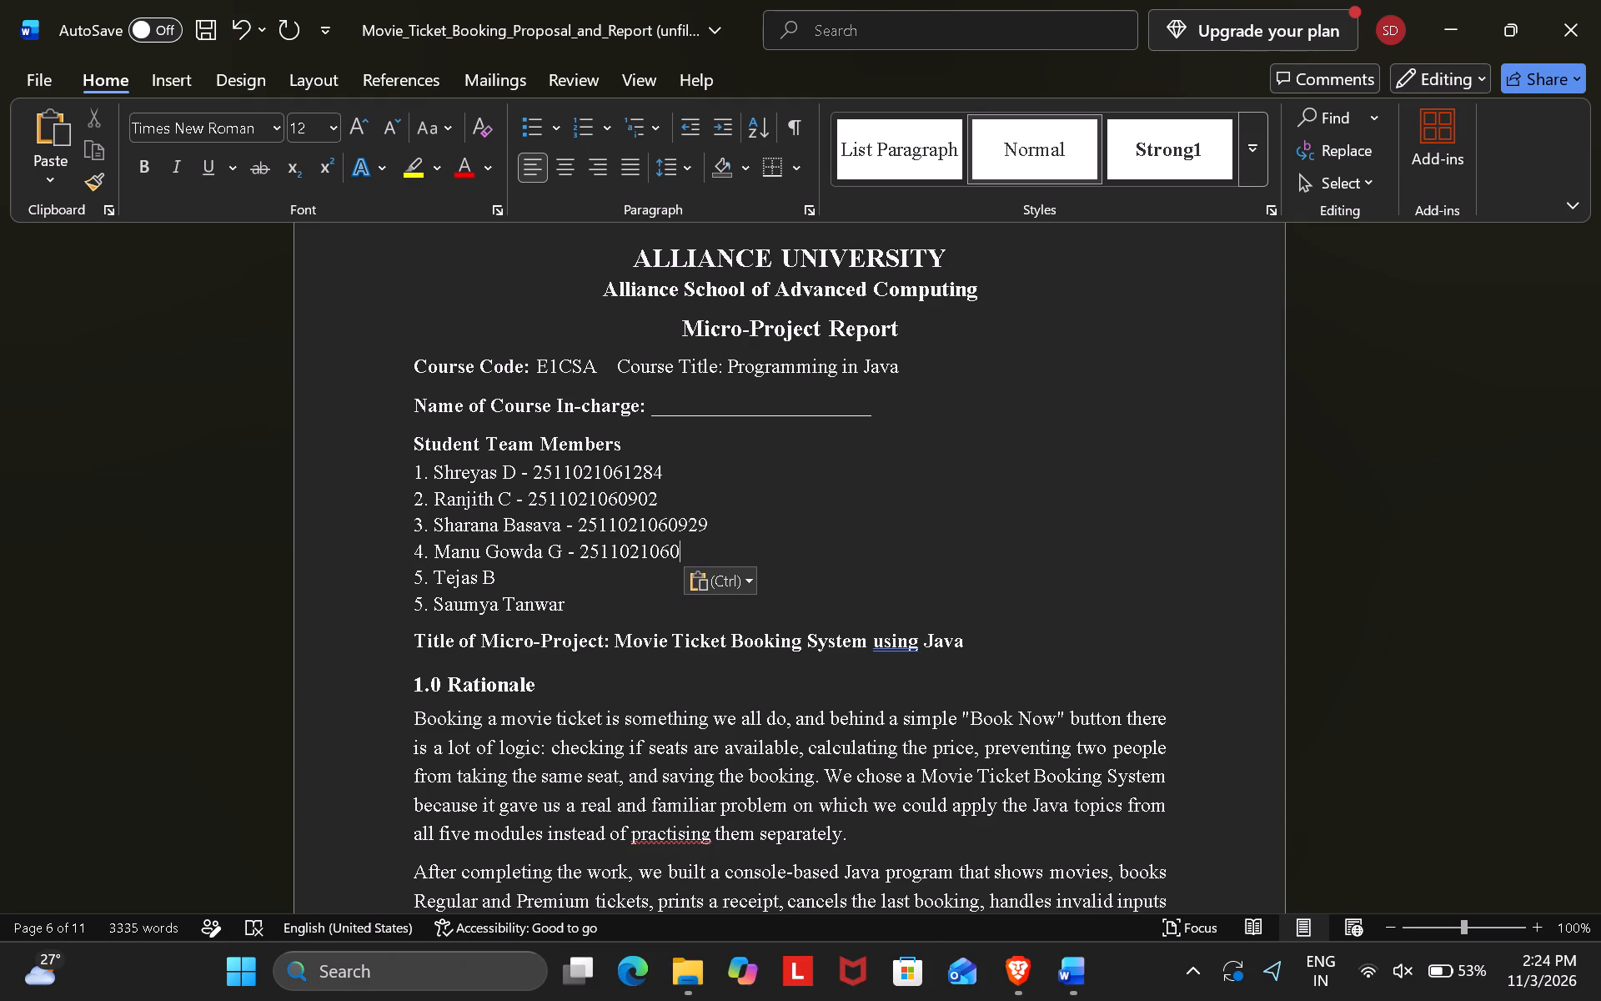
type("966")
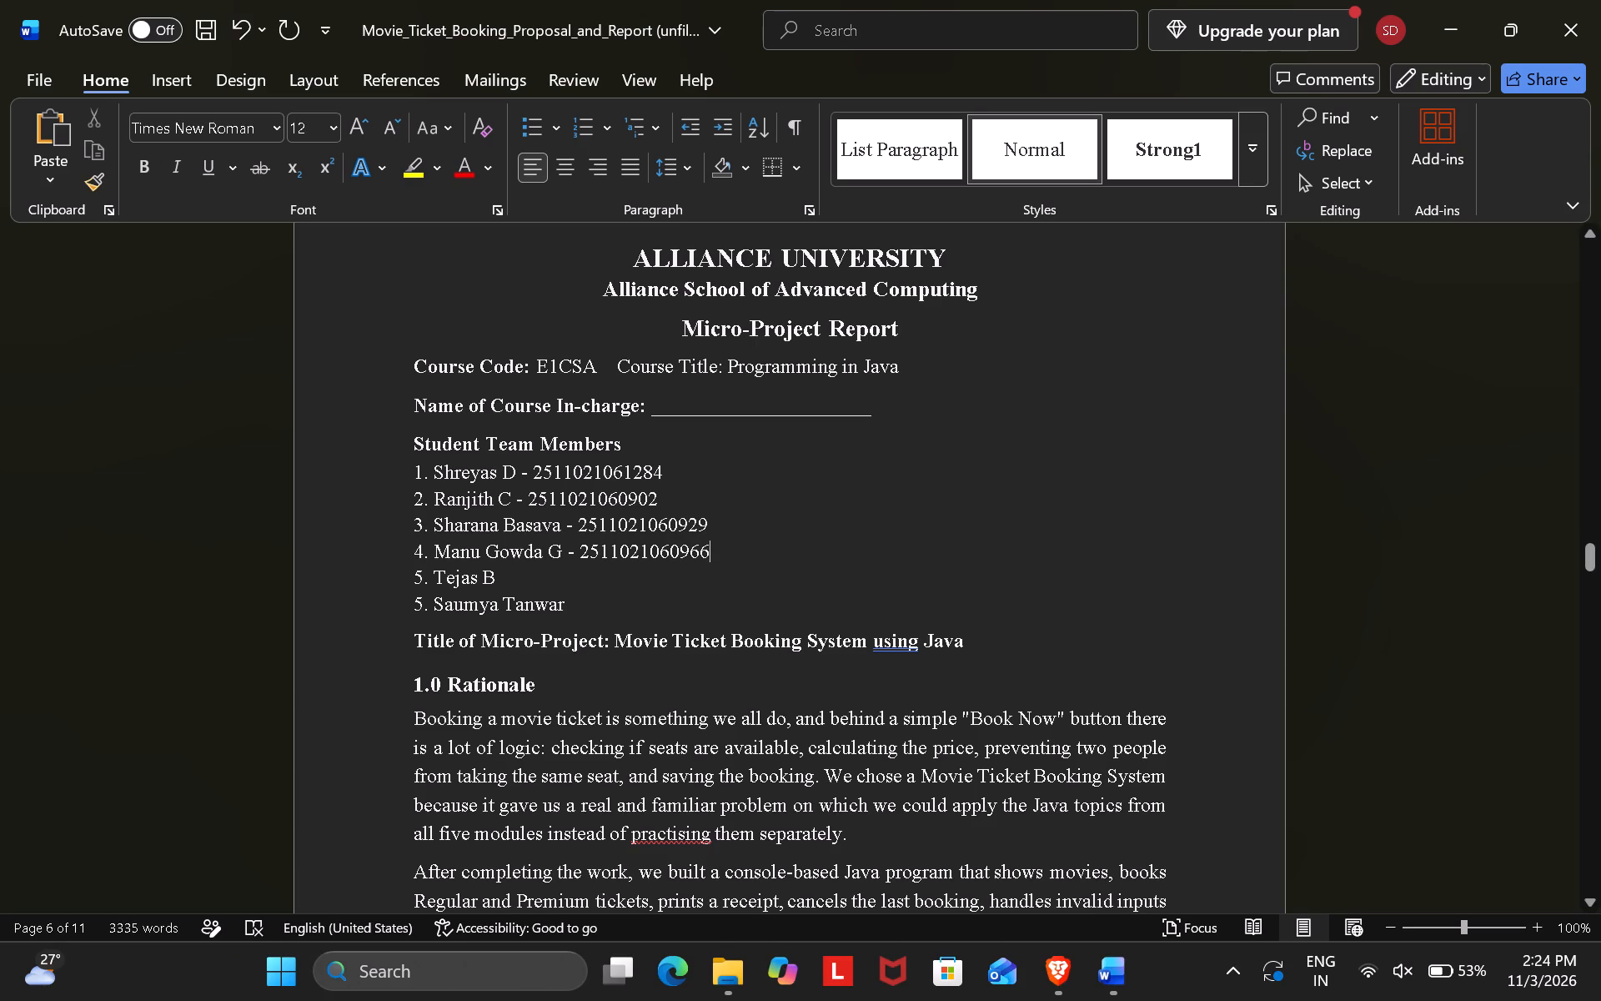
Append a hyphen and the registration number to the fifth team member's line, reusing the copied leading digits.
left_click(514, 591)
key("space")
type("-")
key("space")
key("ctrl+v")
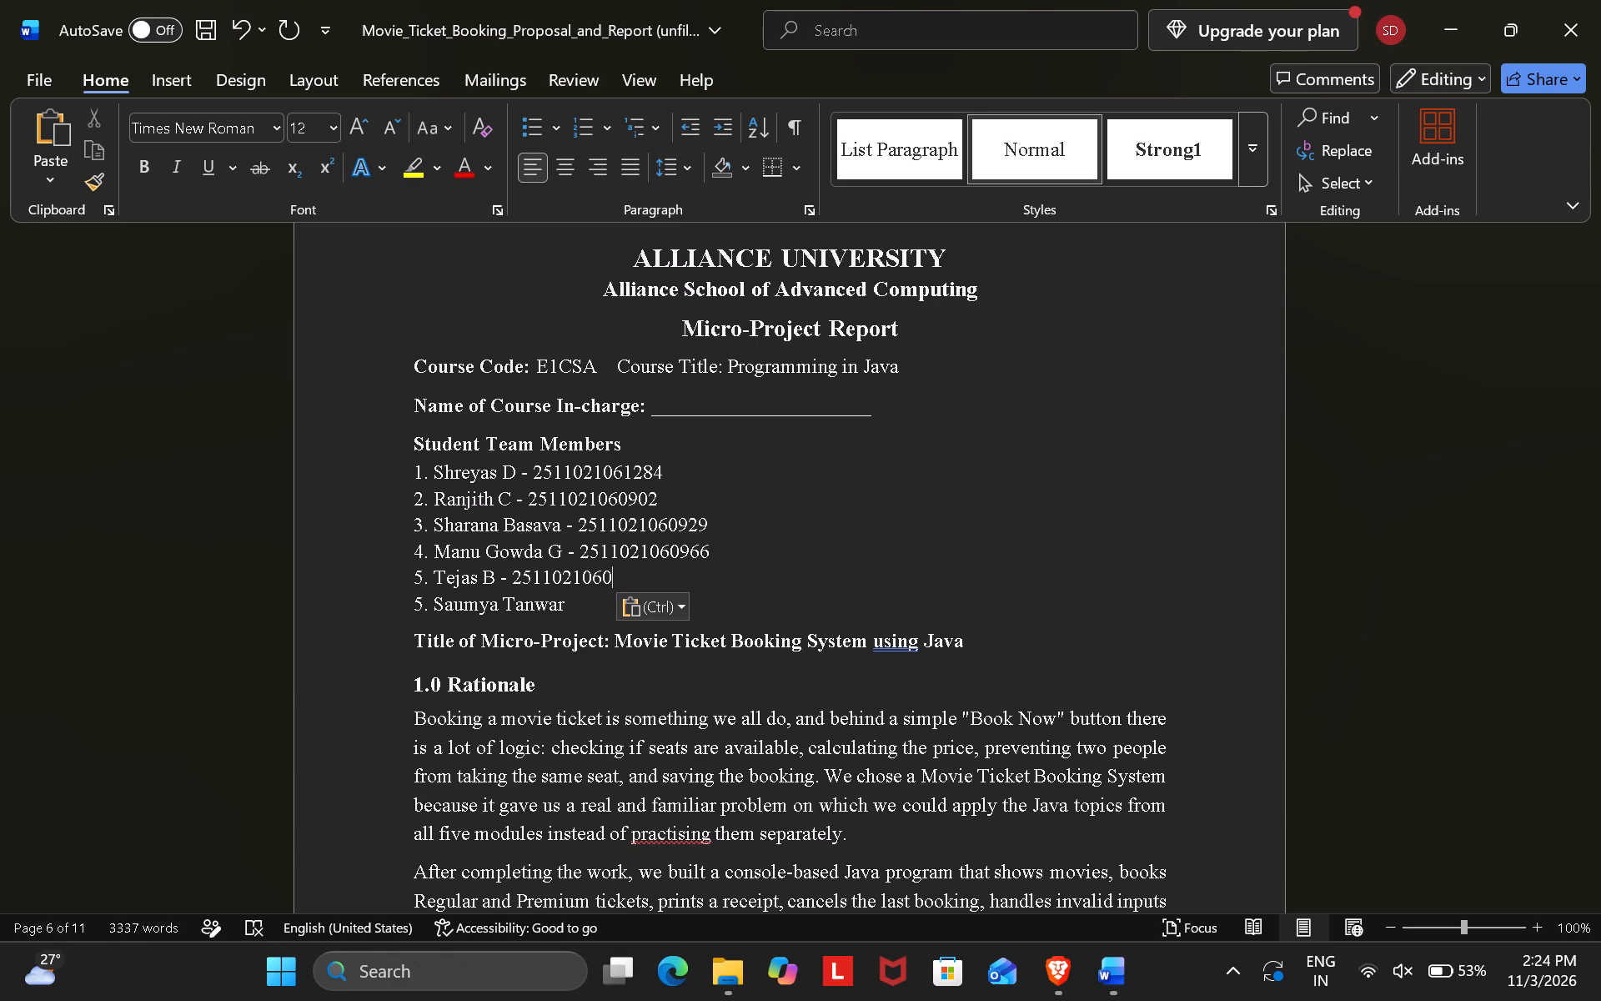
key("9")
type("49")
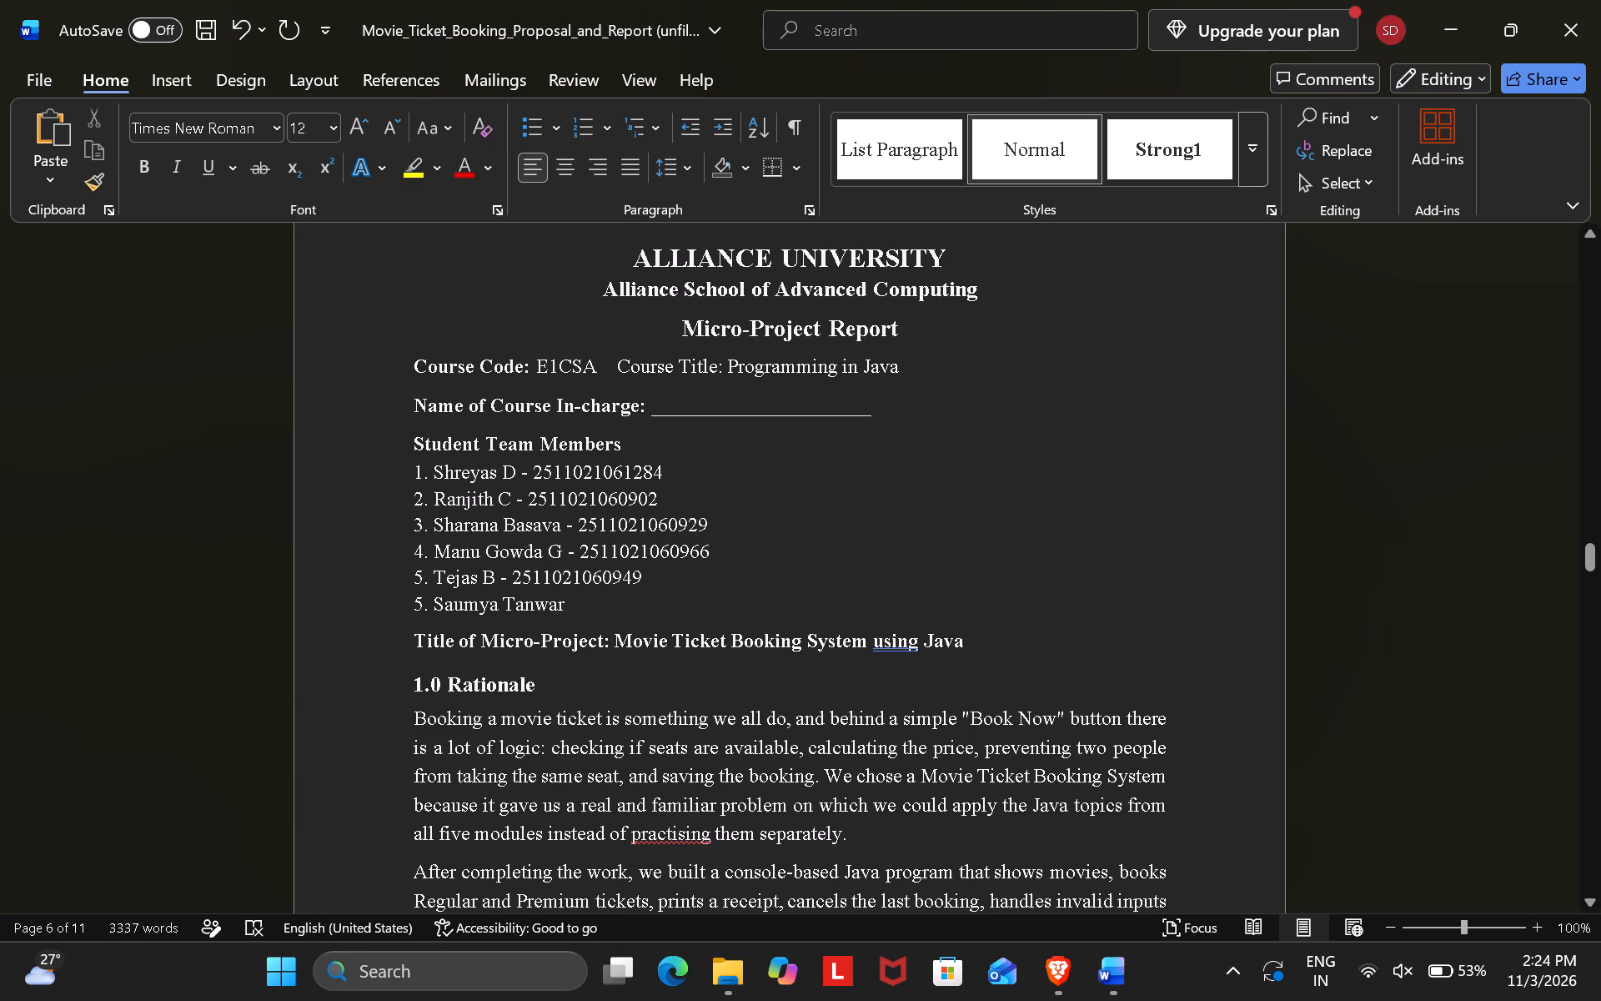
Append a hyphen and the registration number to the last team member's line, reusing the copied leading digits.
left_click(571, 621)
left_click(576, 601)
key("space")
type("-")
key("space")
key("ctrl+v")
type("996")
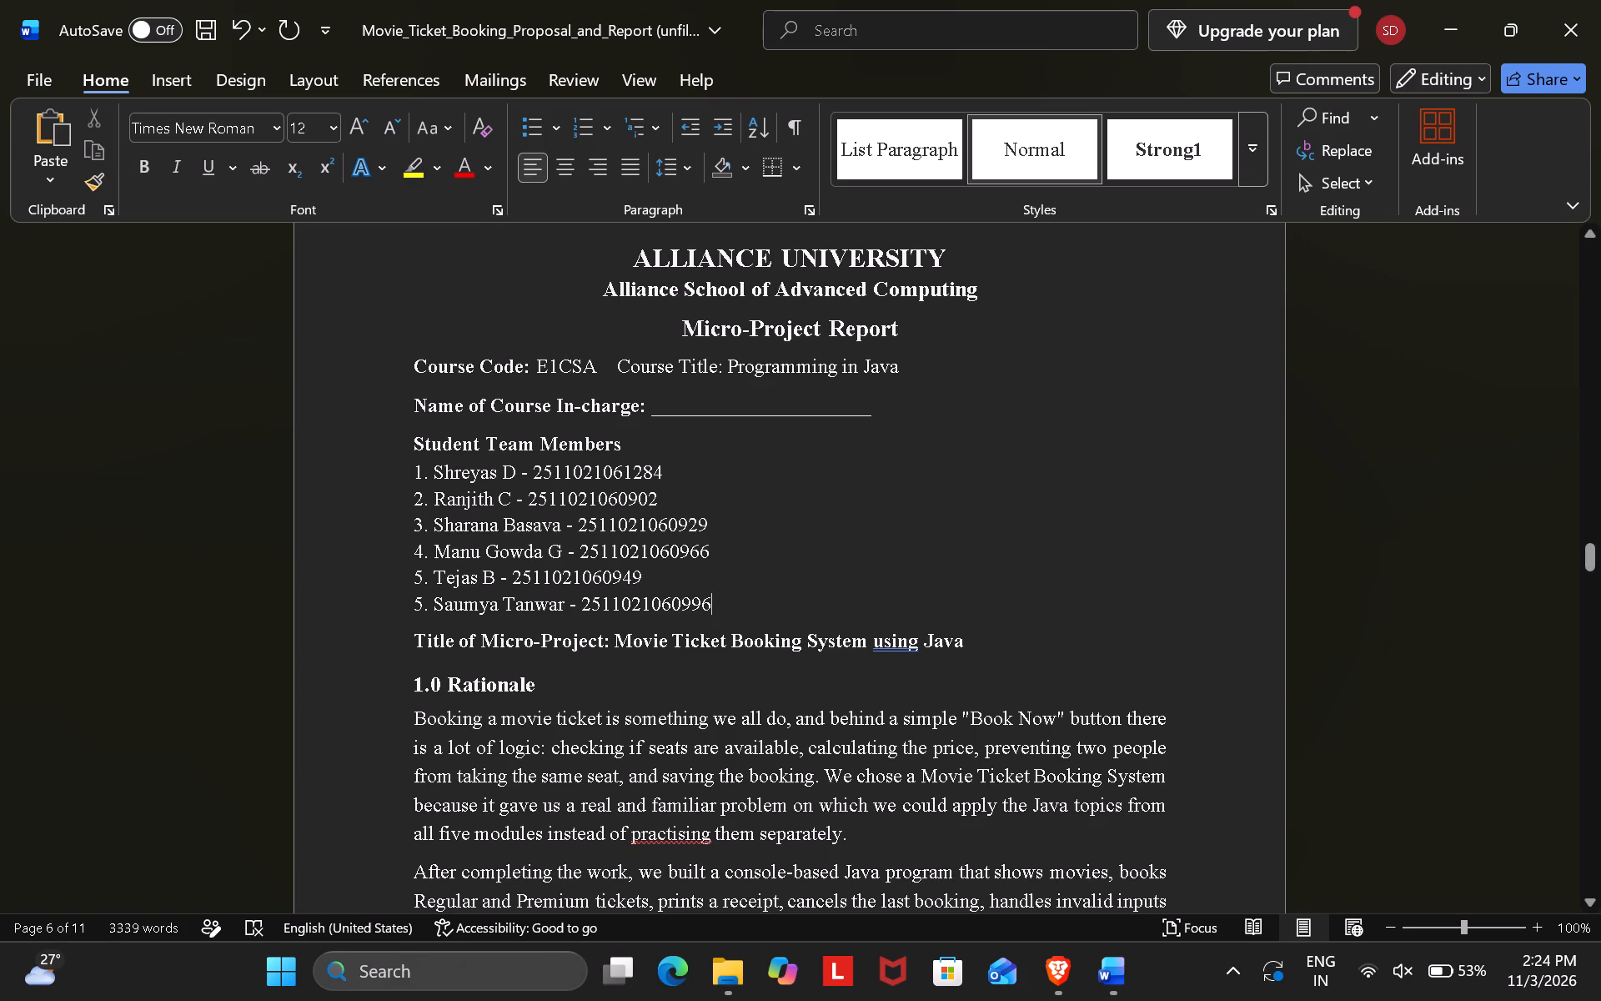
Insert the initials K G before the third team member's name.
left_click(435, 528)
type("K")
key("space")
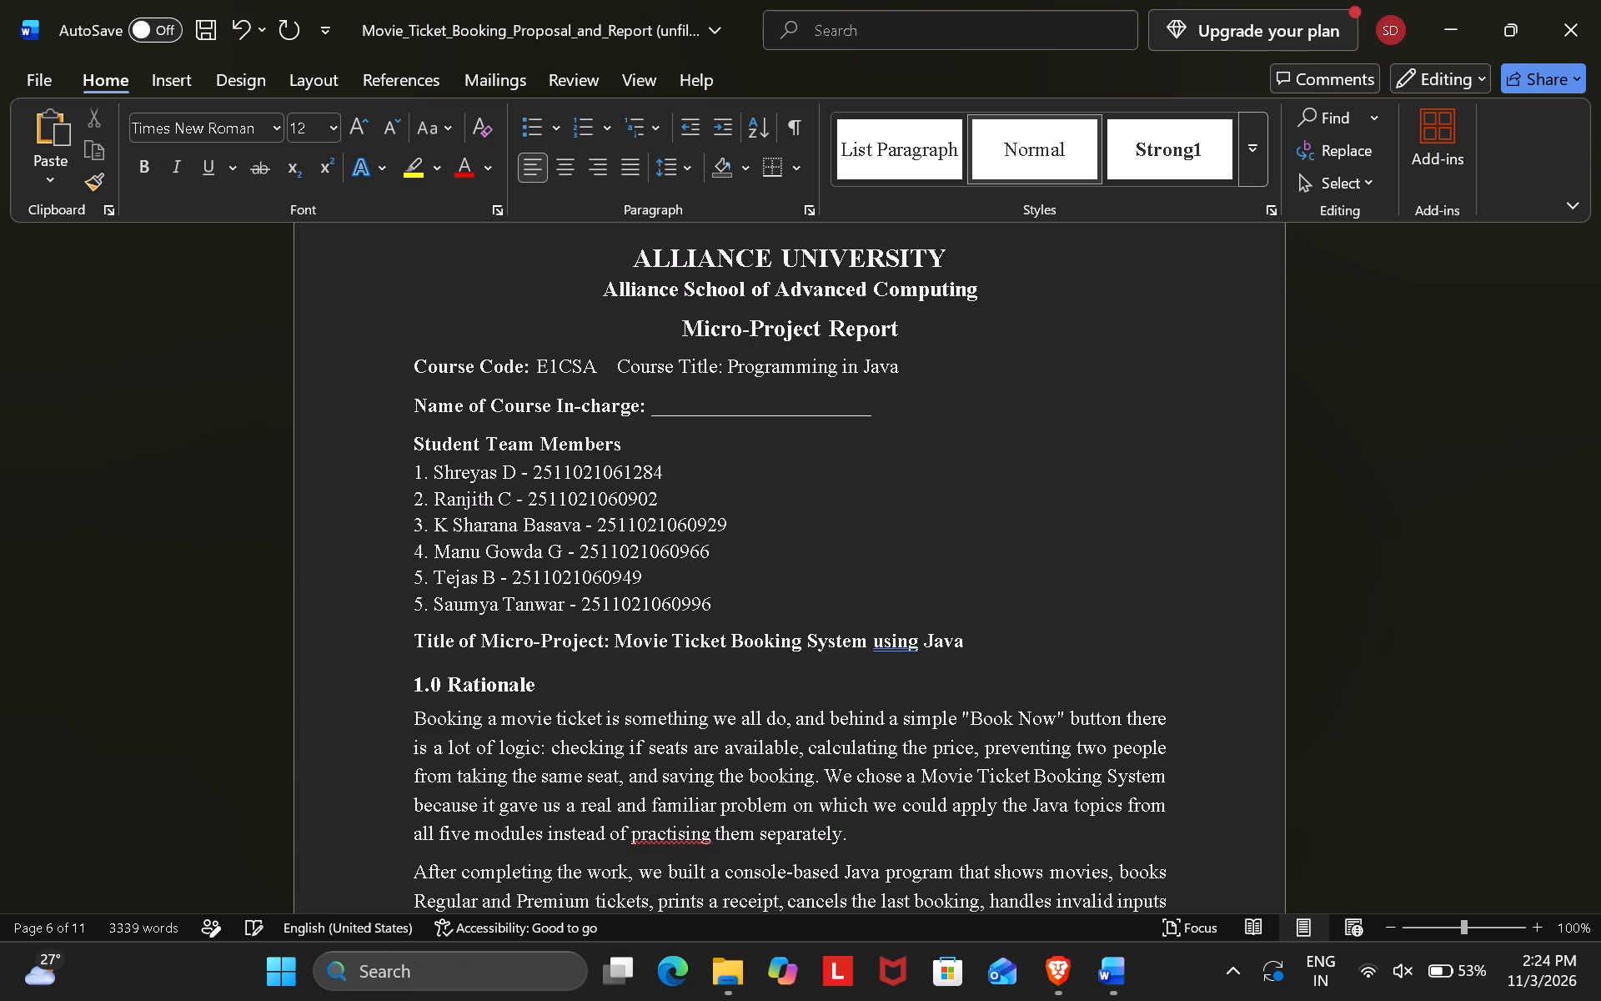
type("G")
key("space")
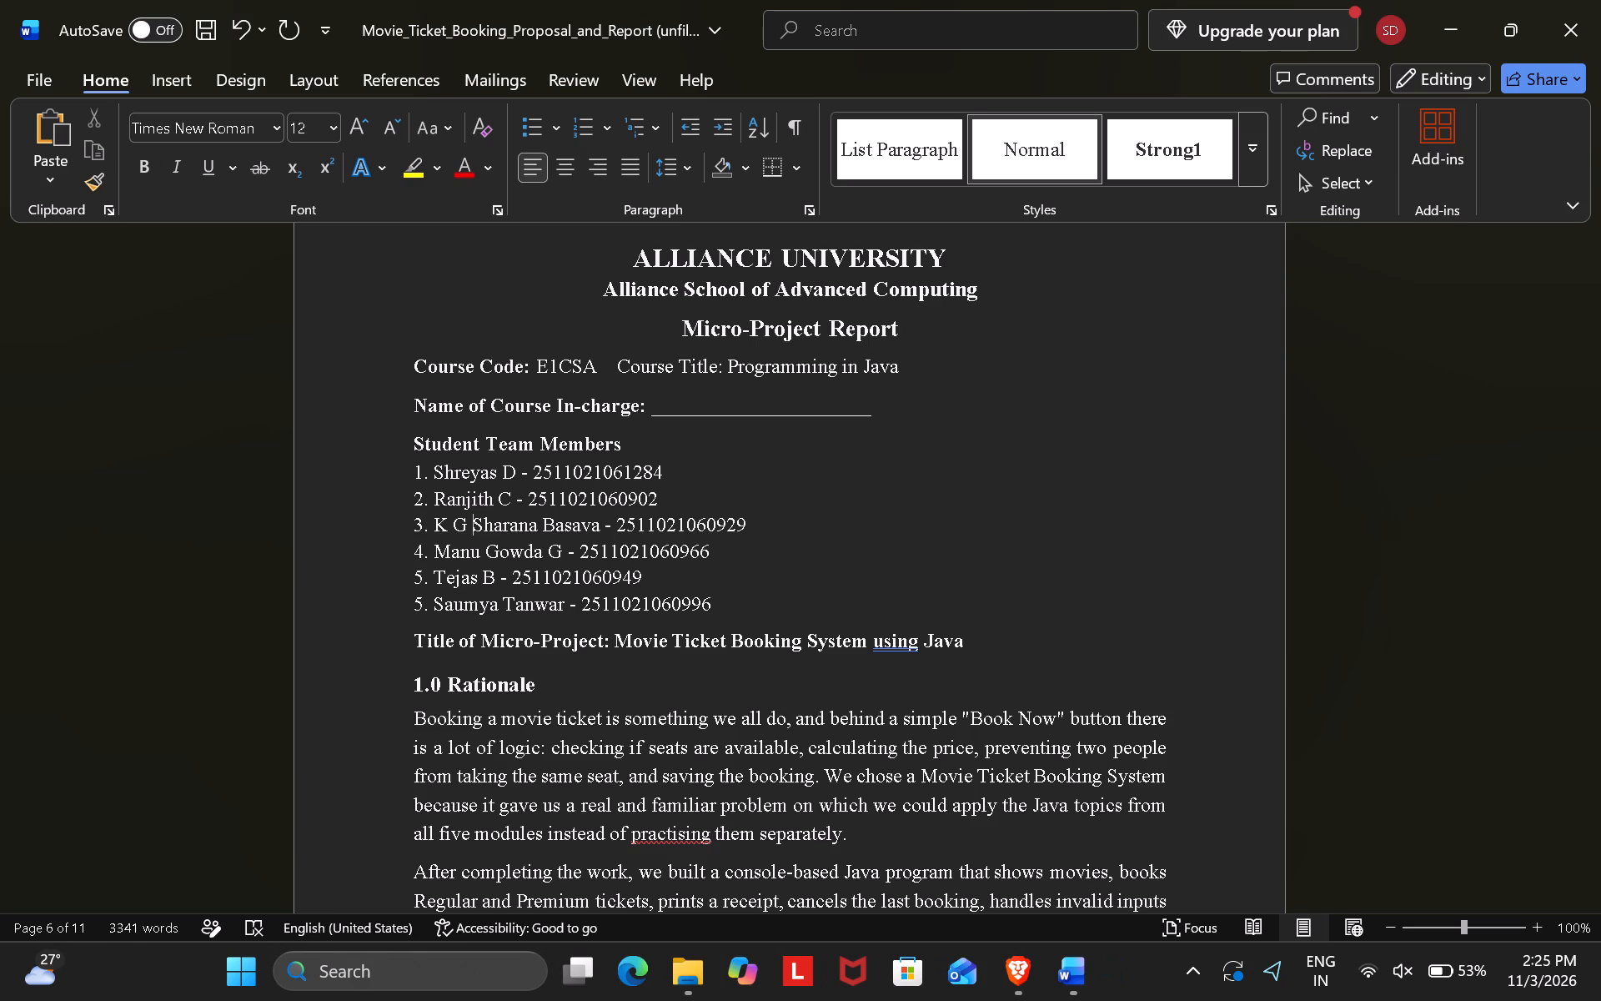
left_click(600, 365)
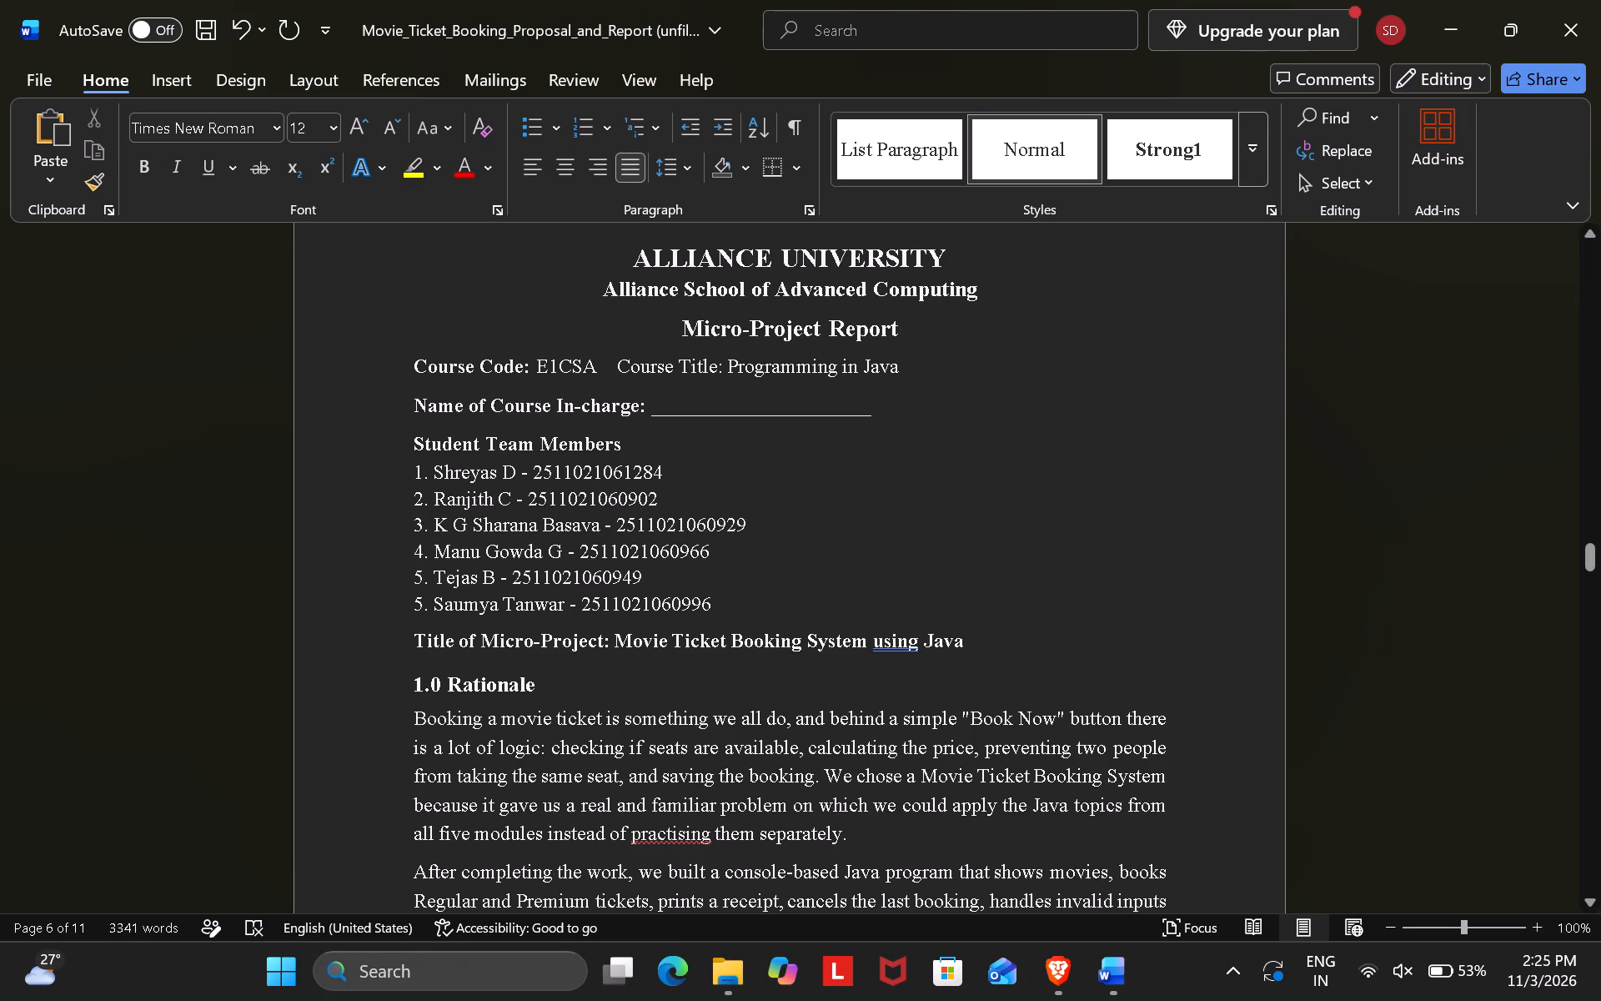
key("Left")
Replace the blank line after Name of Course In-charge on the report's opening page with the title "Dr.", spaced after the colon.
left_click_drag(645, 413, 775, 406)
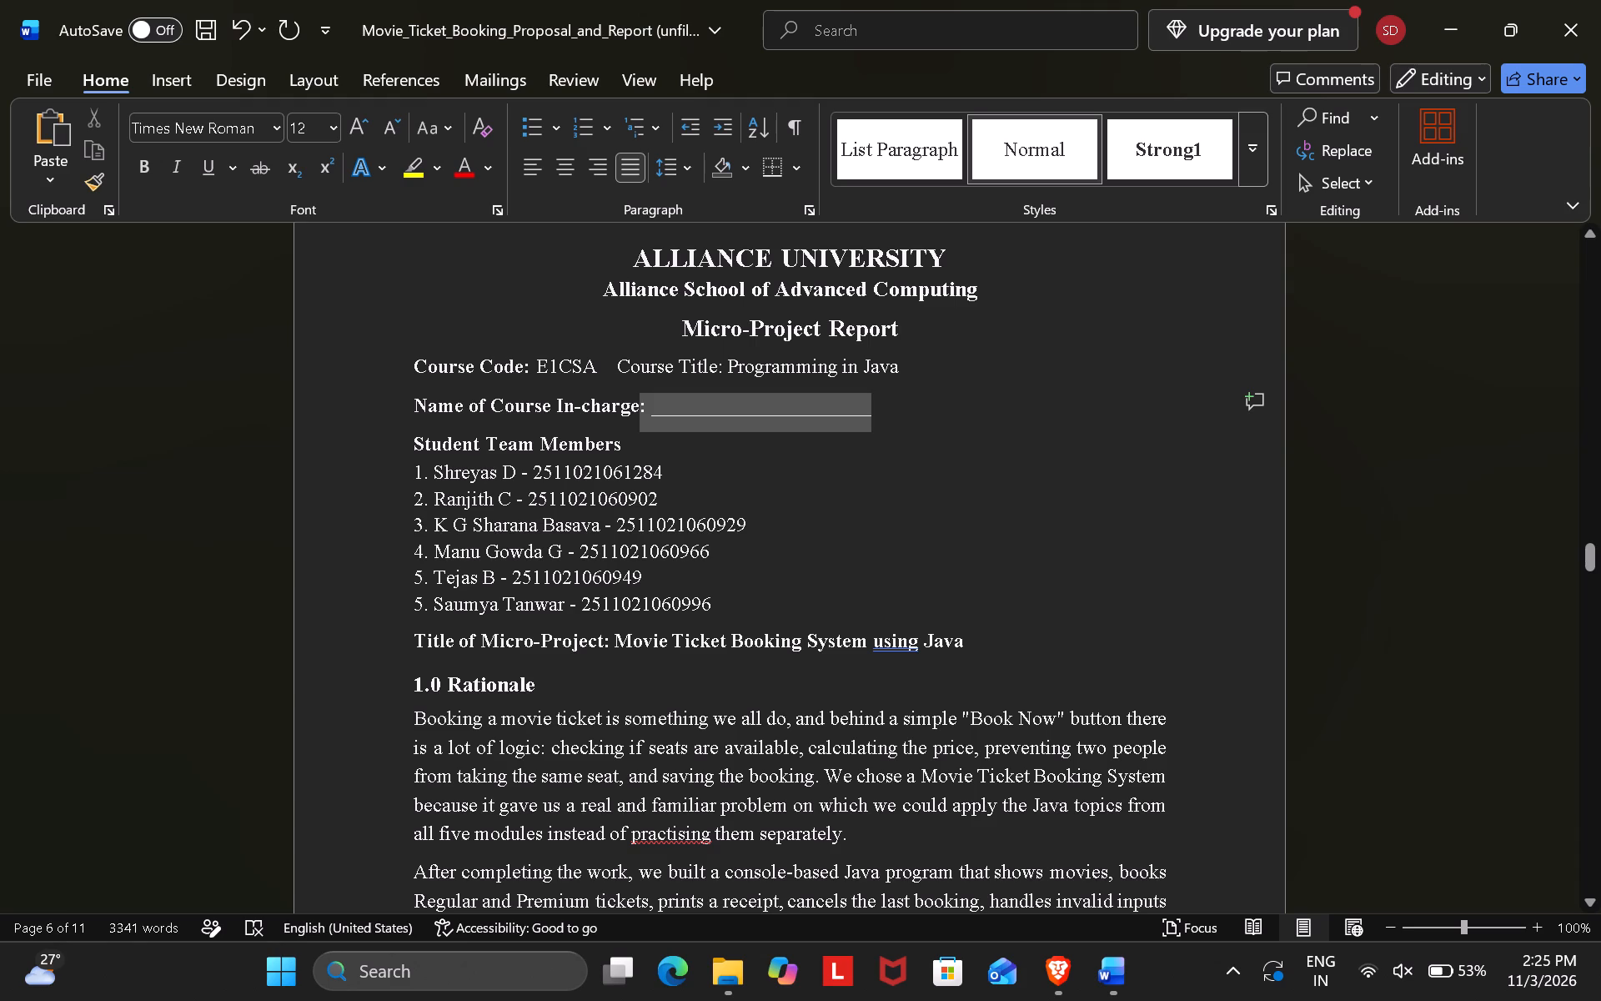
left_click_drag(775, 406, 780, 405)
left_click(780, 405)
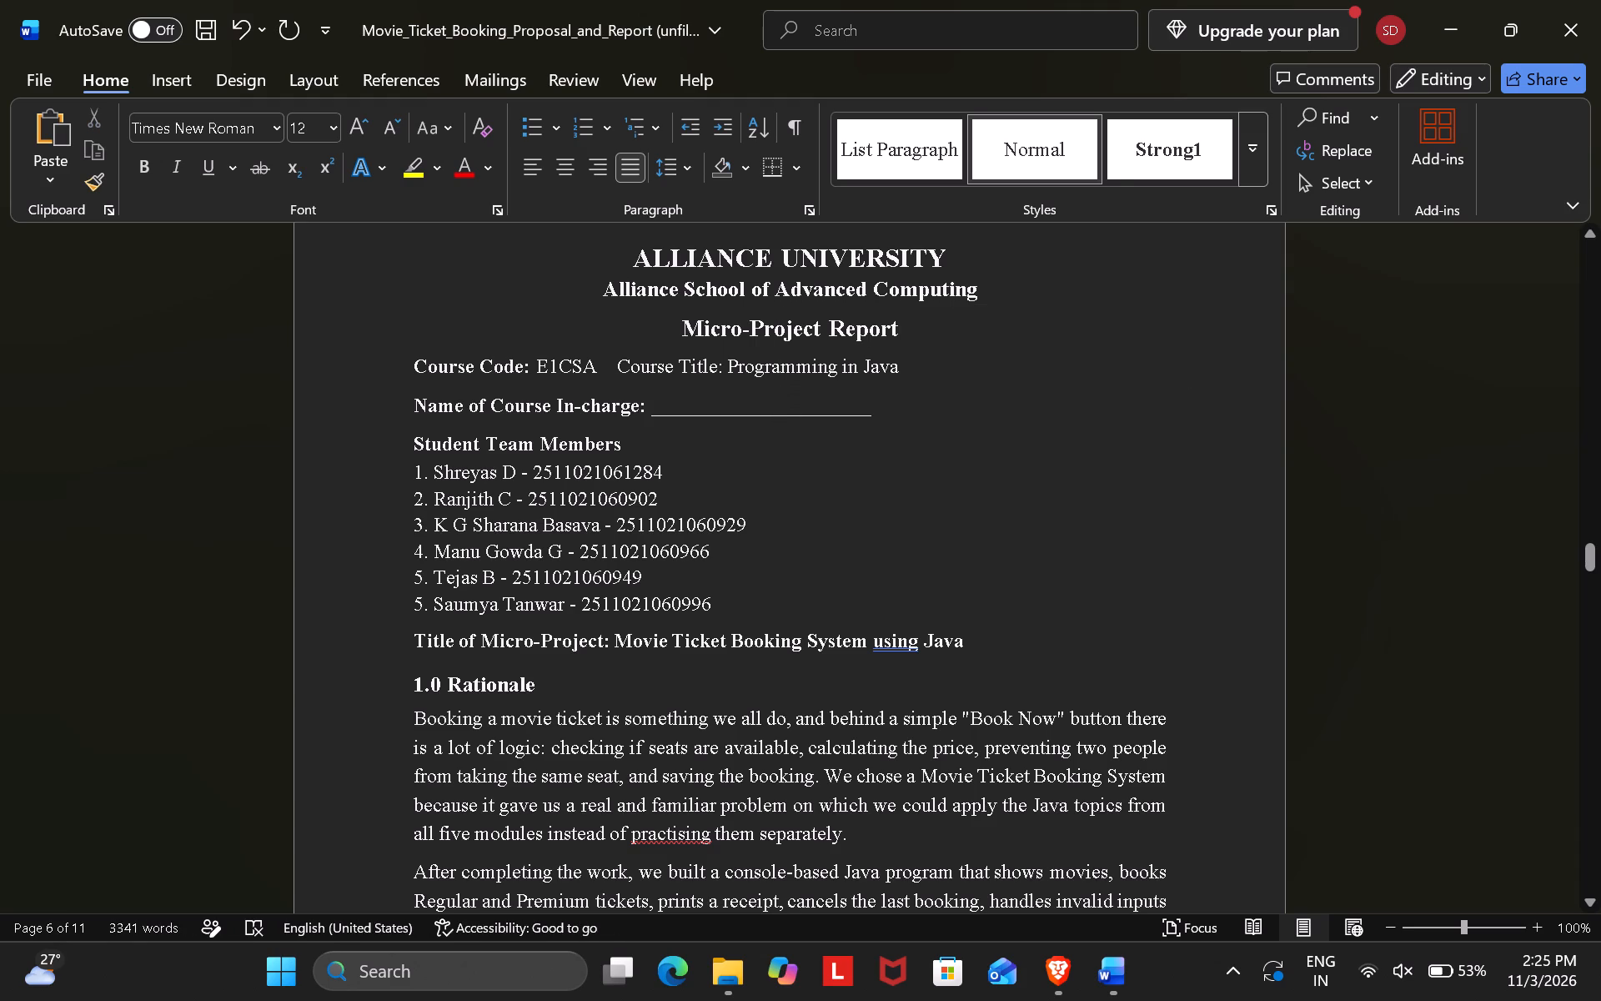
left_click_drag(646, 414, 685, 414)
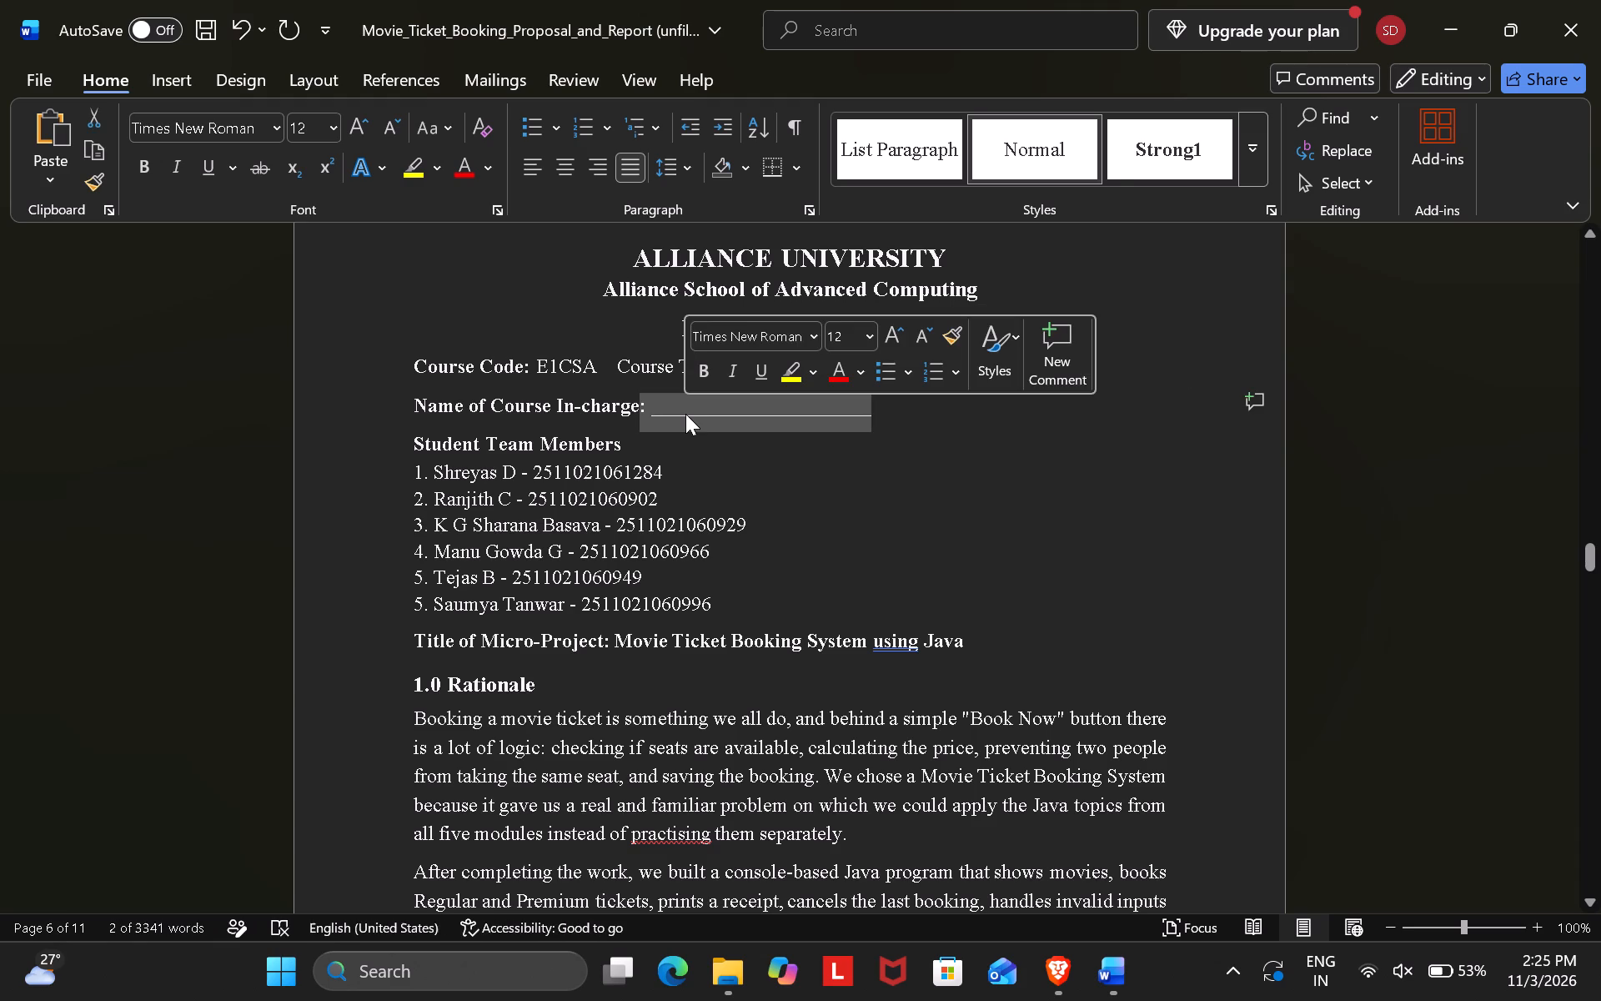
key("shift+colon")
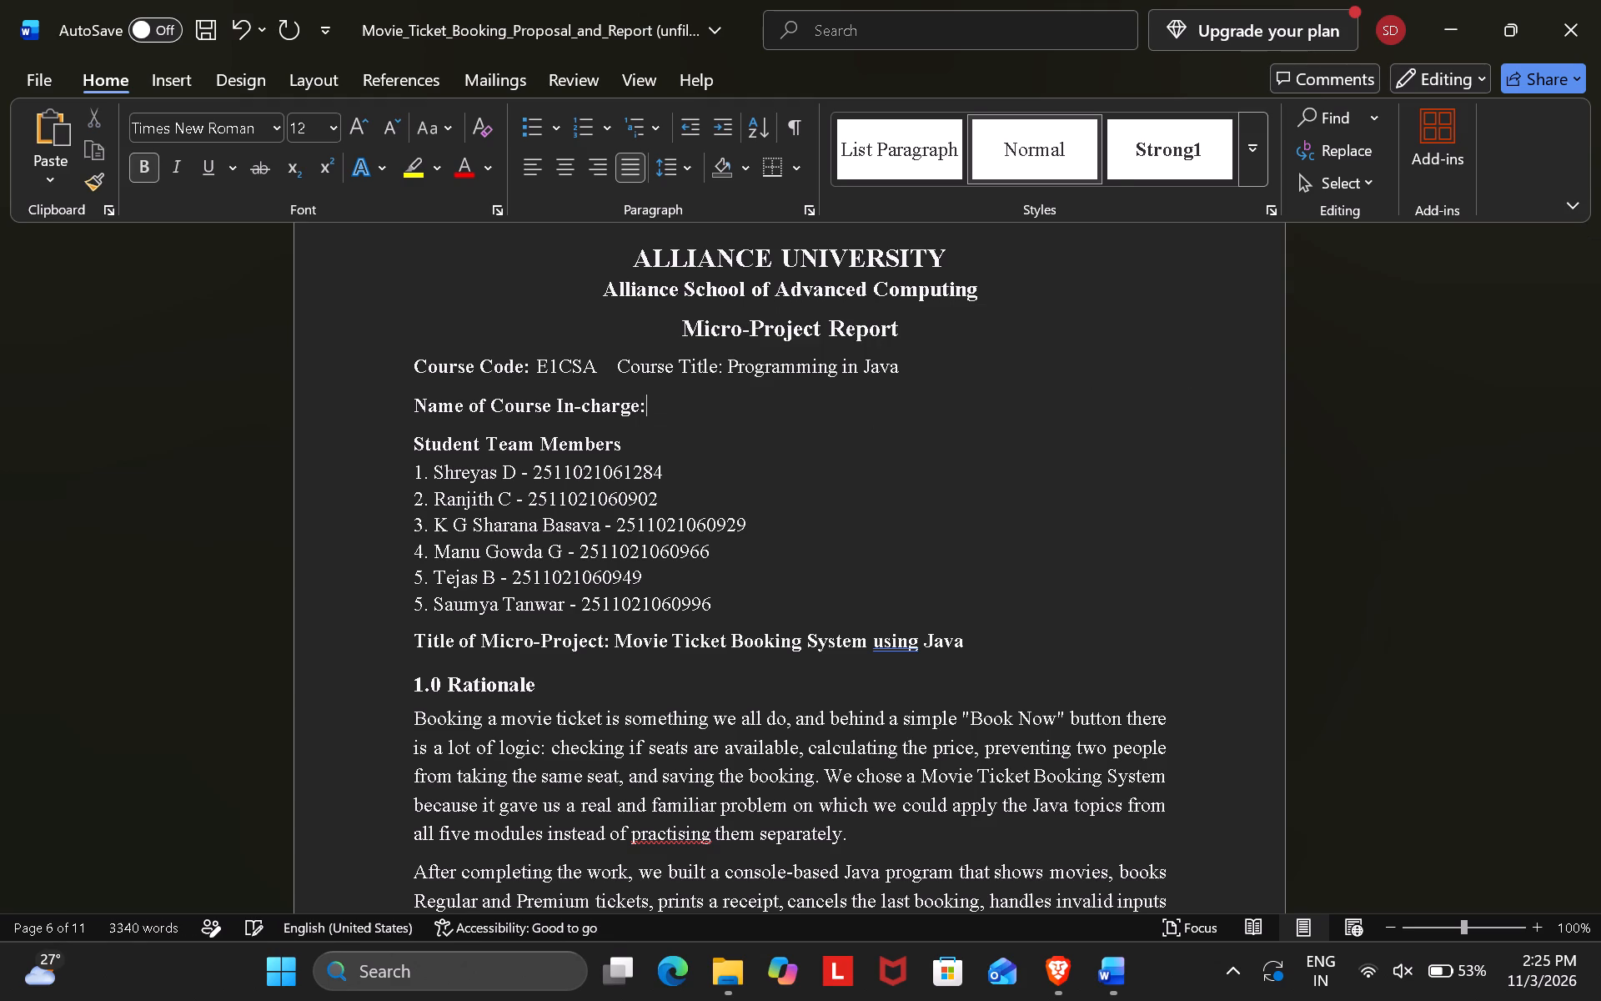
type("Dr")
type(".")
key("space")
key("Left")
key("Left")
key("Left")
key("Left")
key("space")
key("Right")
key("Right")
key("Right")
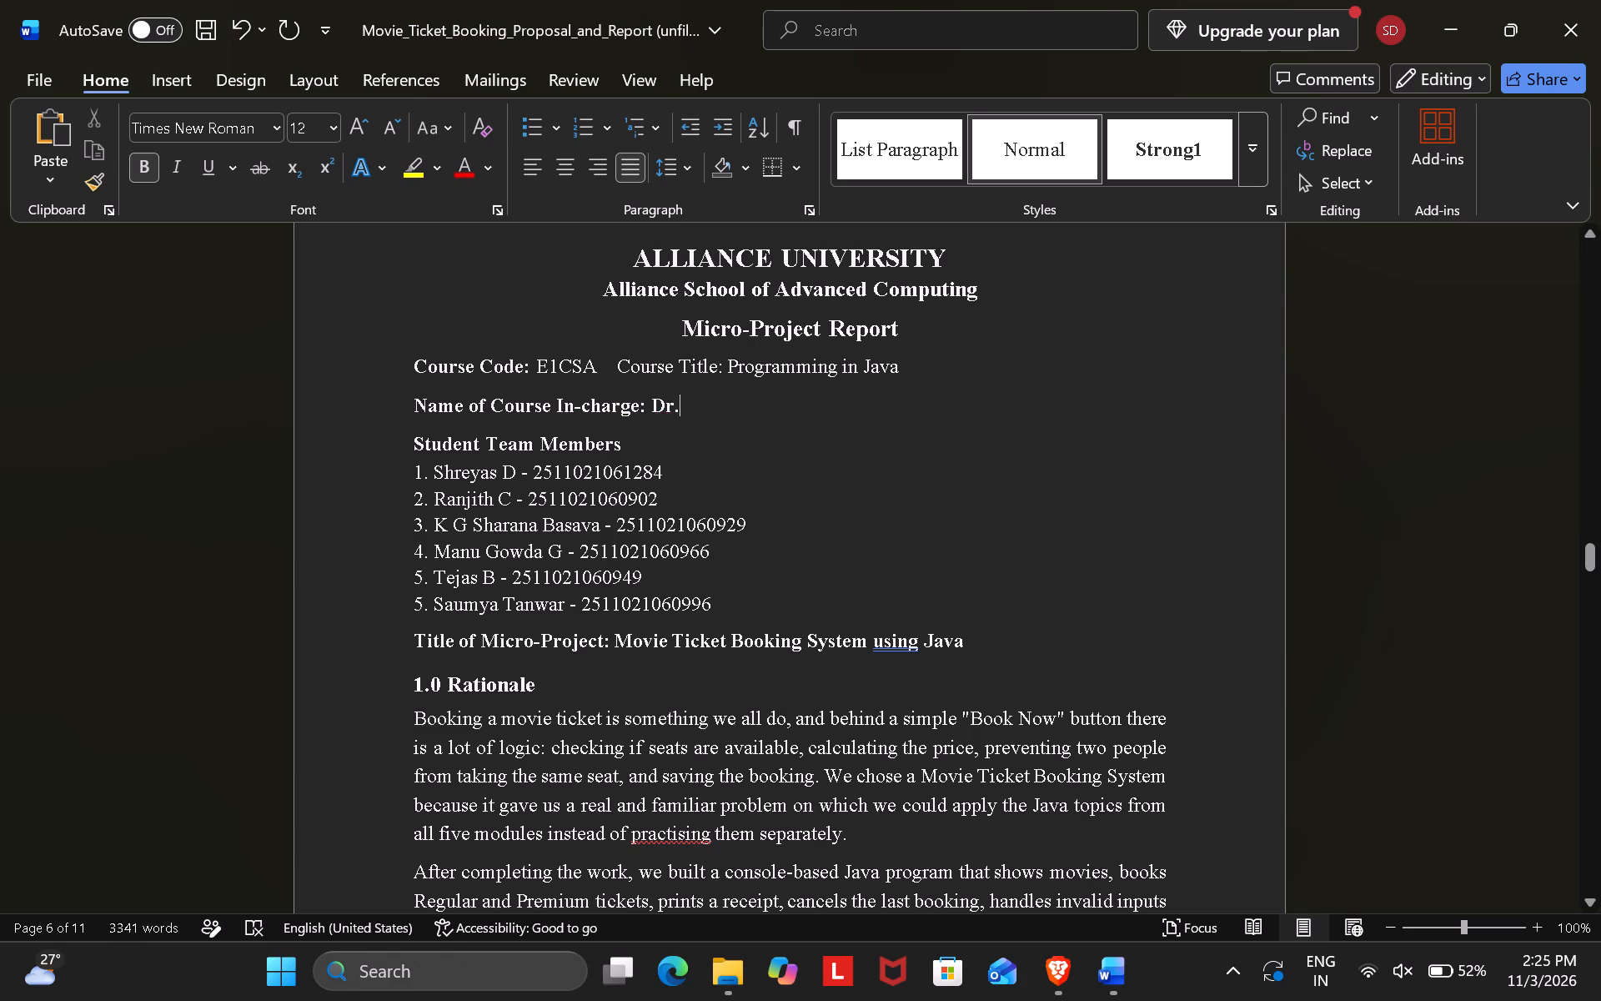
Append 25306 to the course code E1CSA on the report's opening page.
left_click(597, 364)
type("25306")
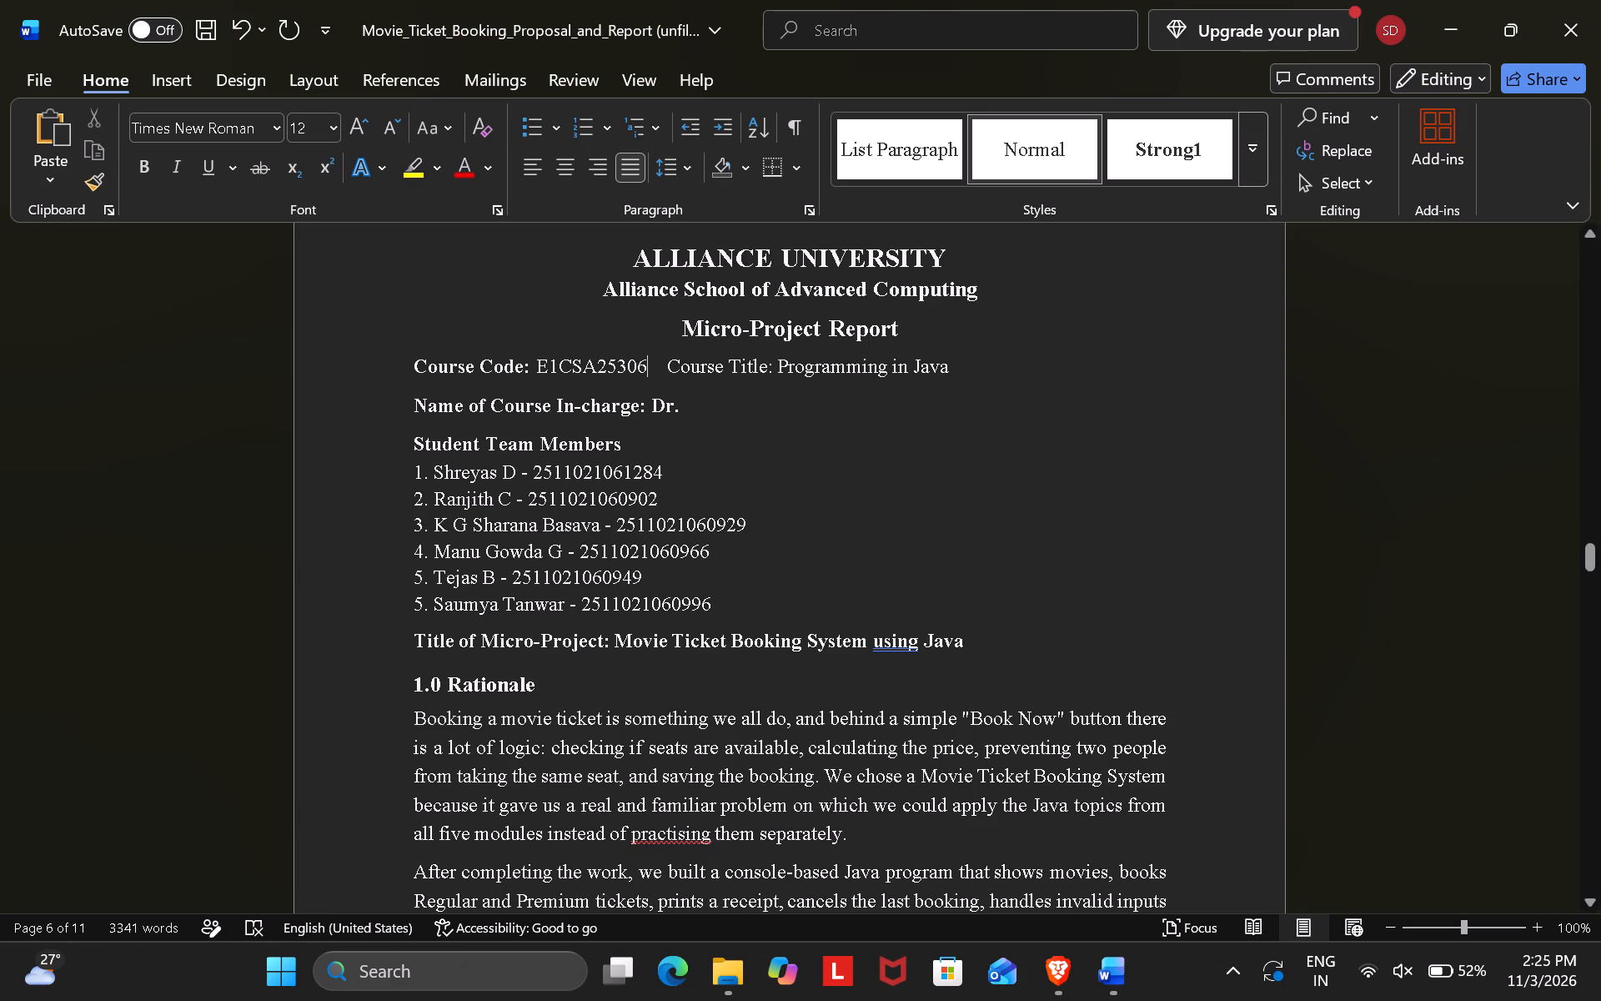
Make the "Course Title:" label on the report's opening page bold.
left_click_drag(665, 368, 767, 365)
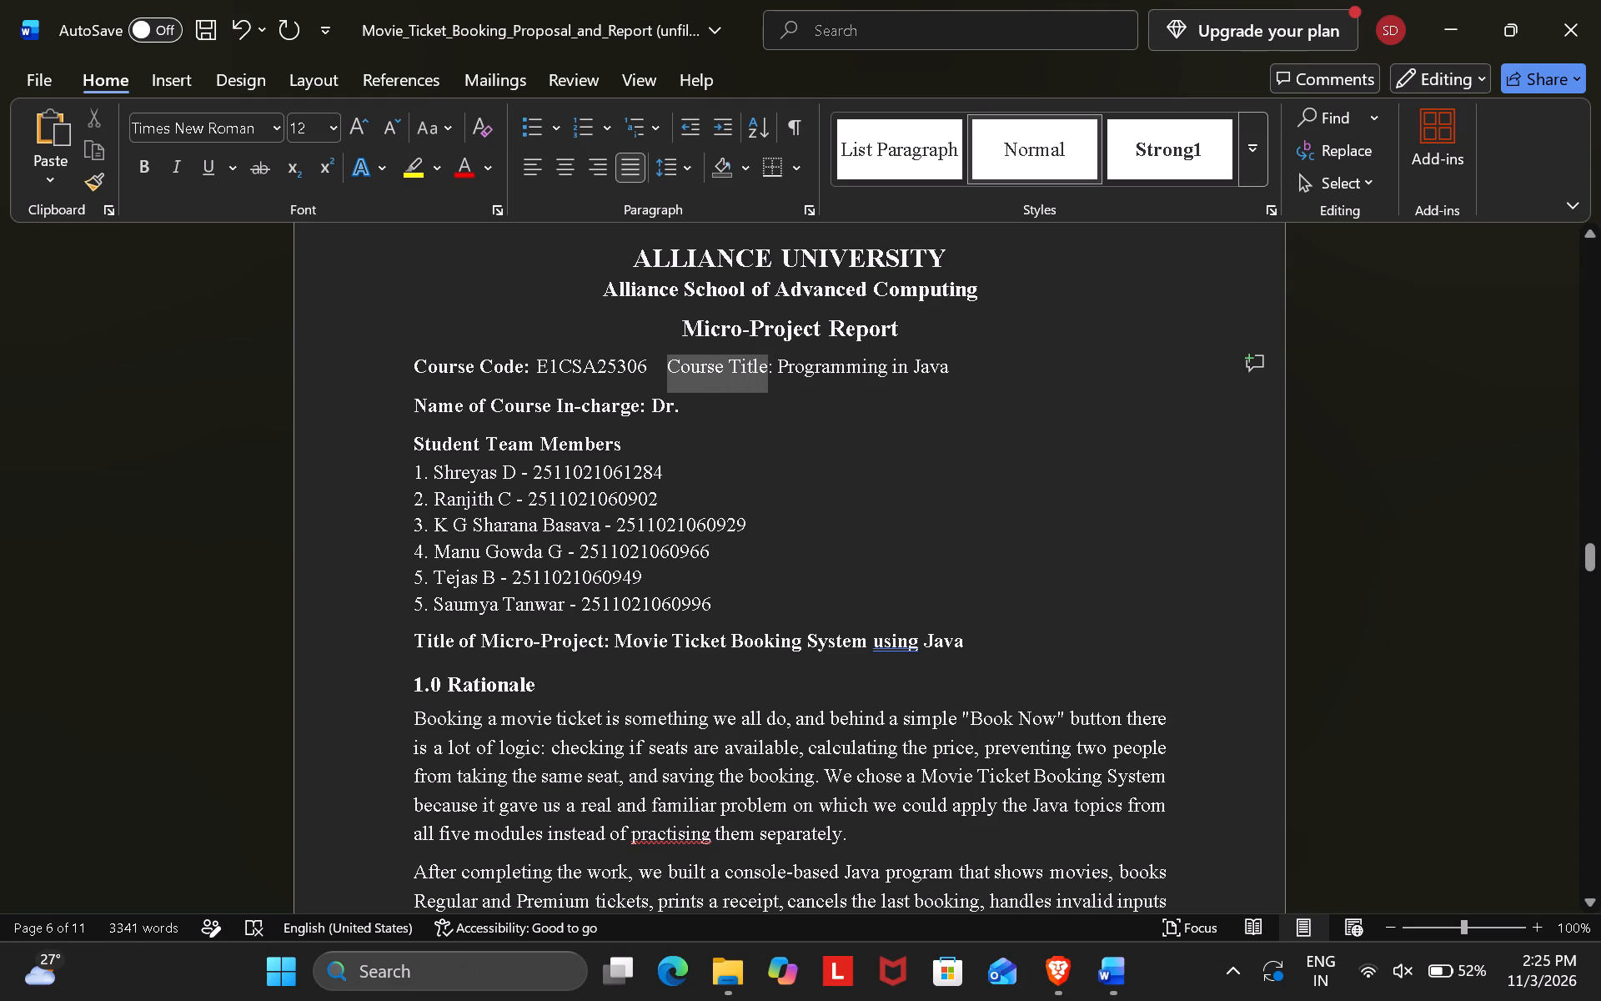
left_click_drag(767, 365, 772, 365)
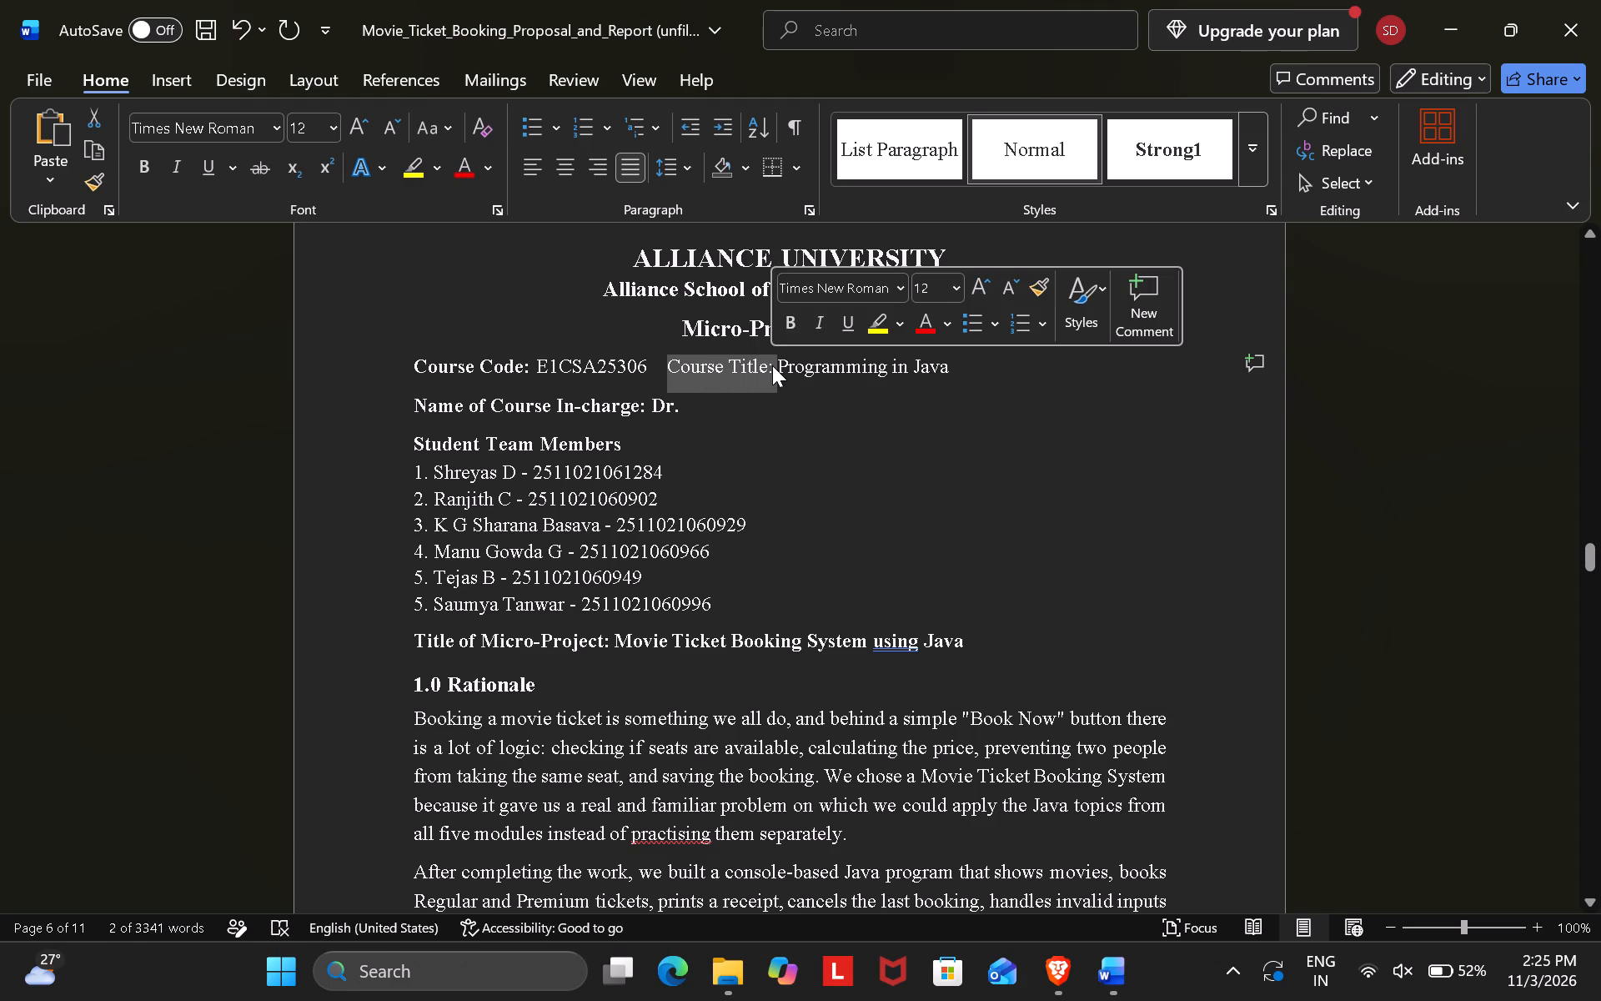
key("ctrl+b")
Enter the course in-charge's first and last name after "Dr." on the Name of Course In-charge line.
left_click(722, 408)
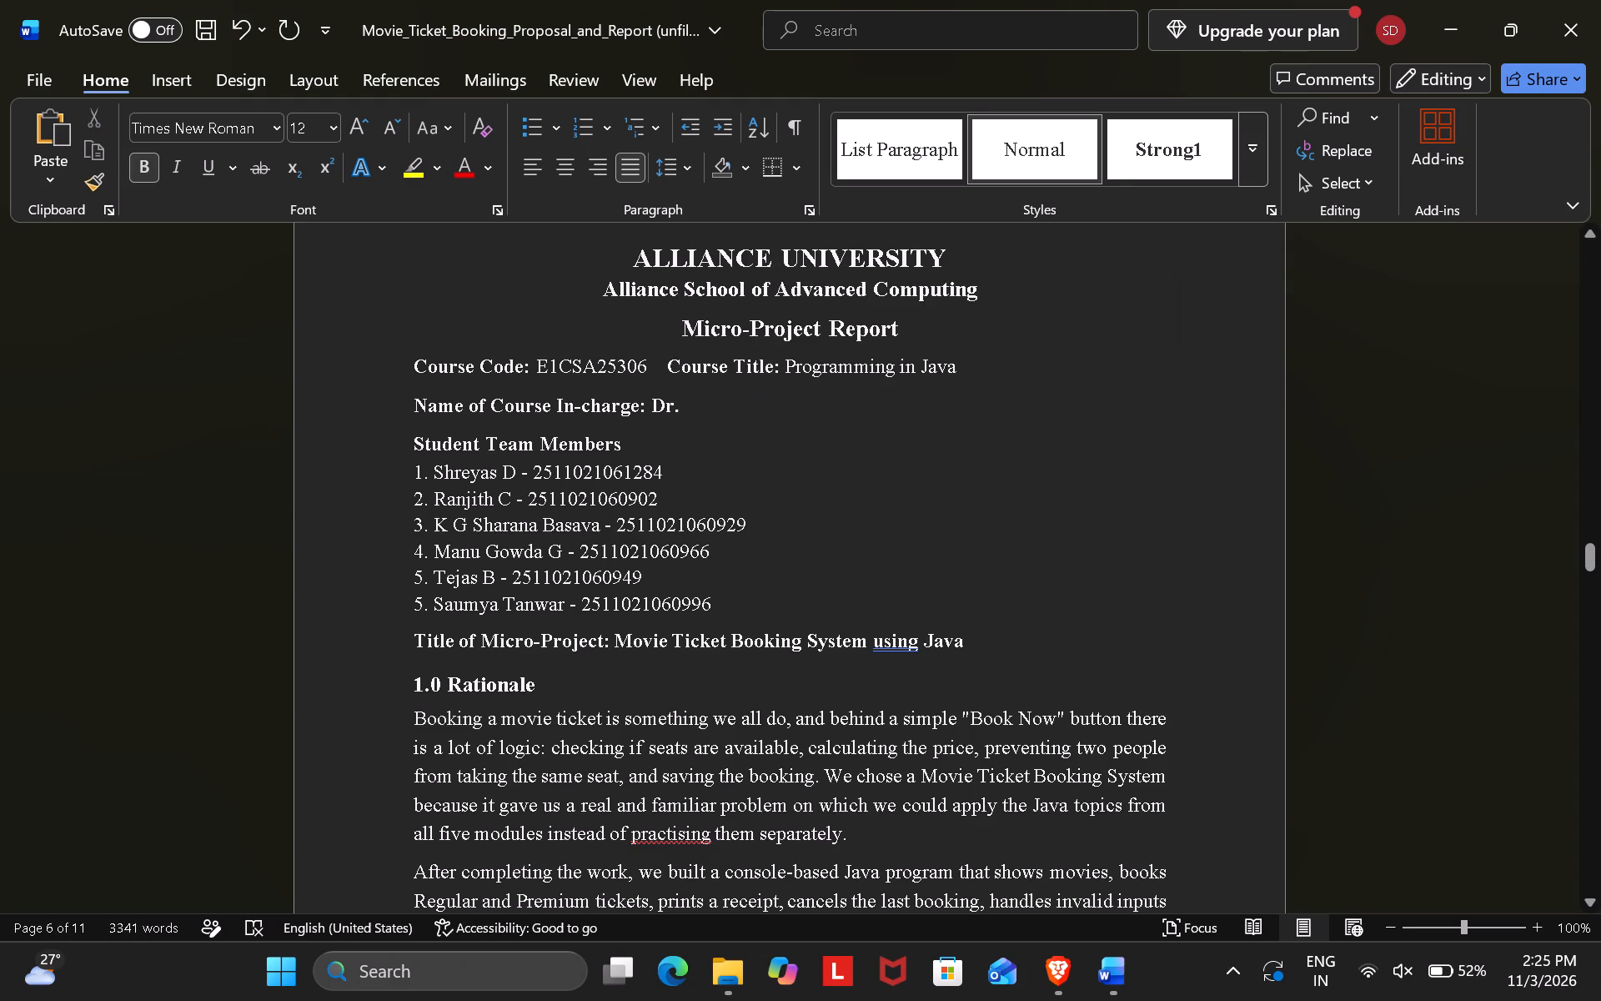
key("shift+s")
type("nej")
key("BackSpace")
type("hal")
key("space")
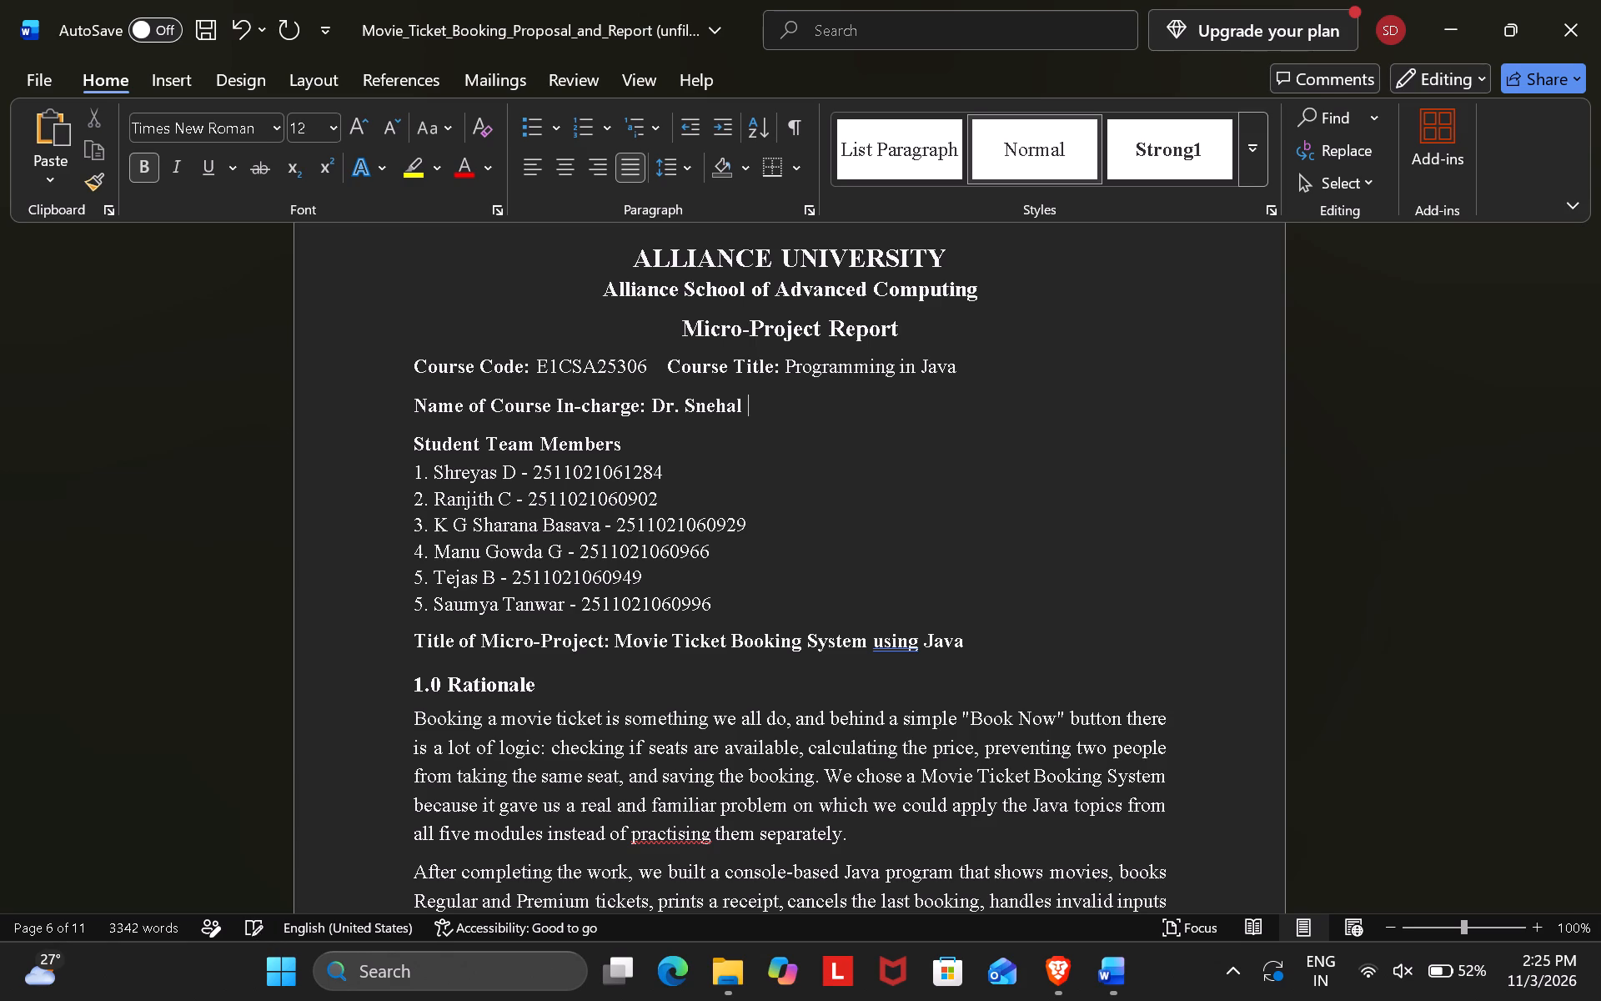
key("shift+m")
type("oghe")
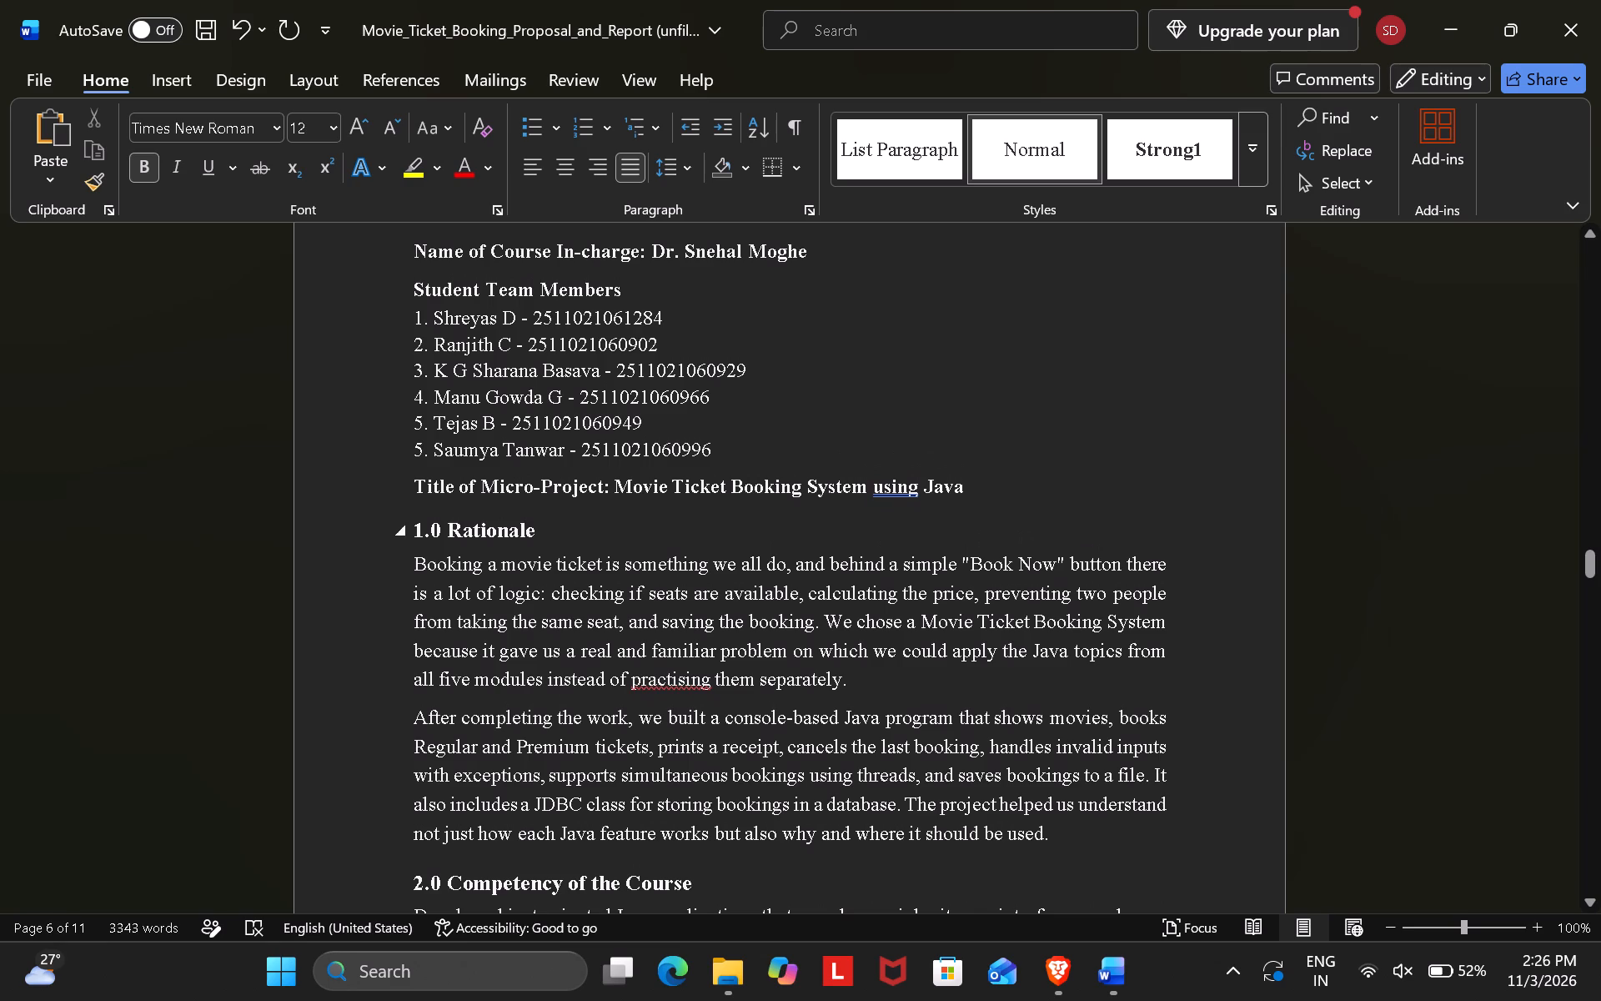
Center the "Title of Micro-Project: Movie Ticket Booking System using Java" line above the 1.0 Rationale heading.
triple_click(413, 480)
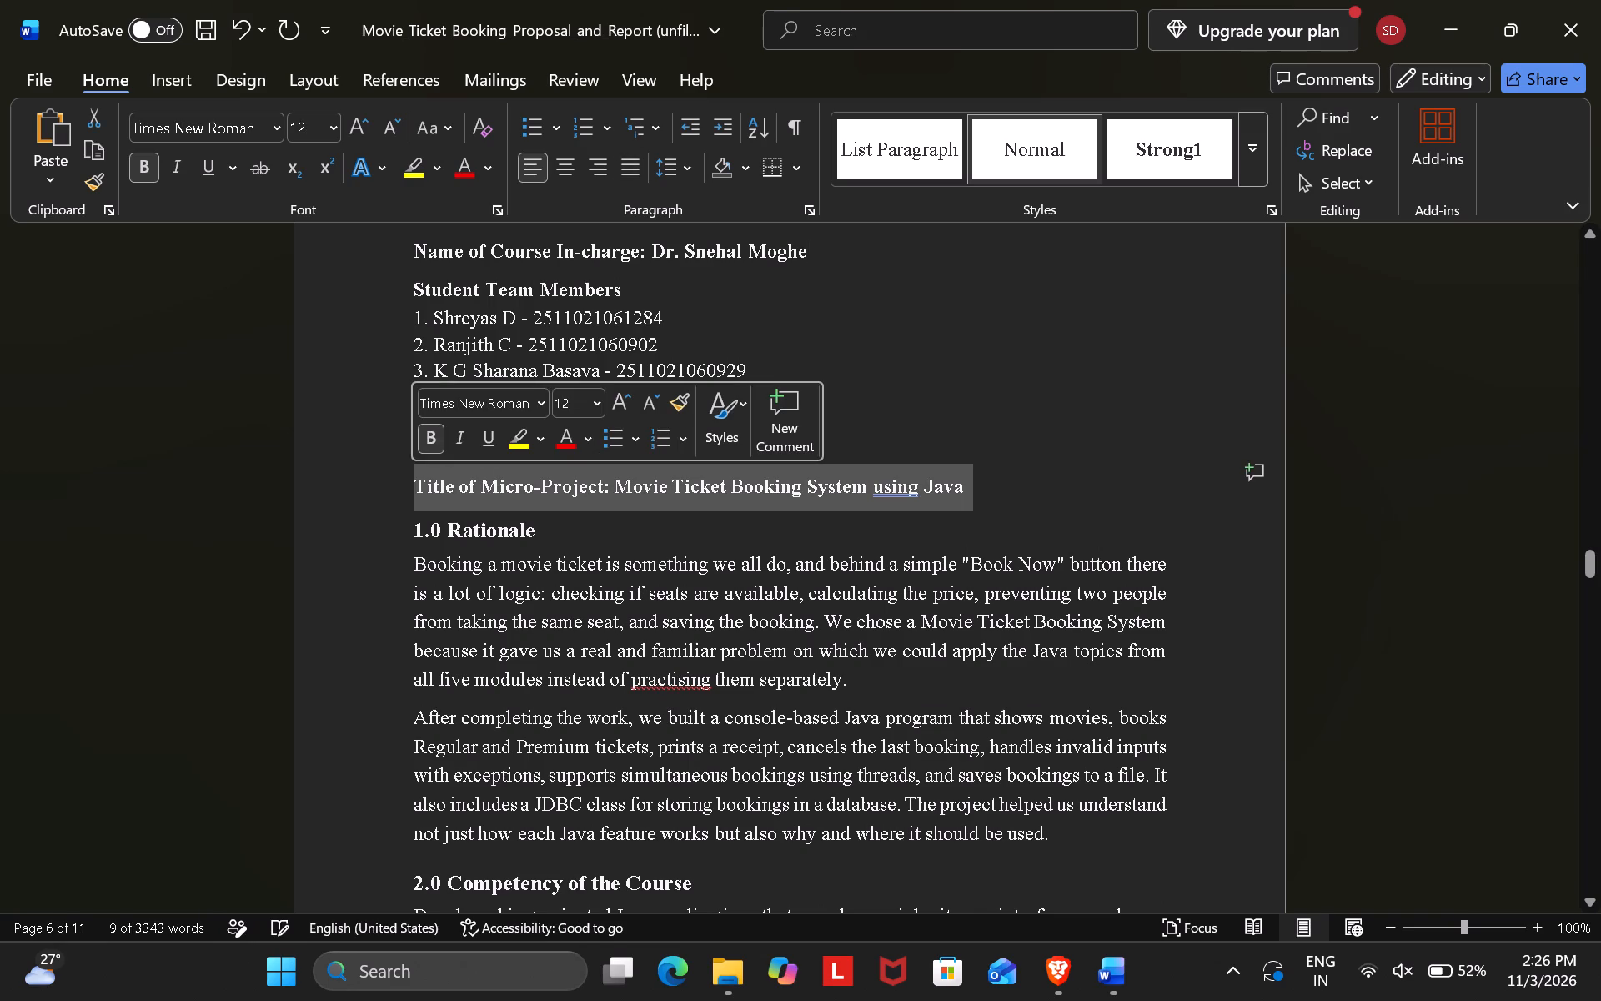
left_click(565, 168)
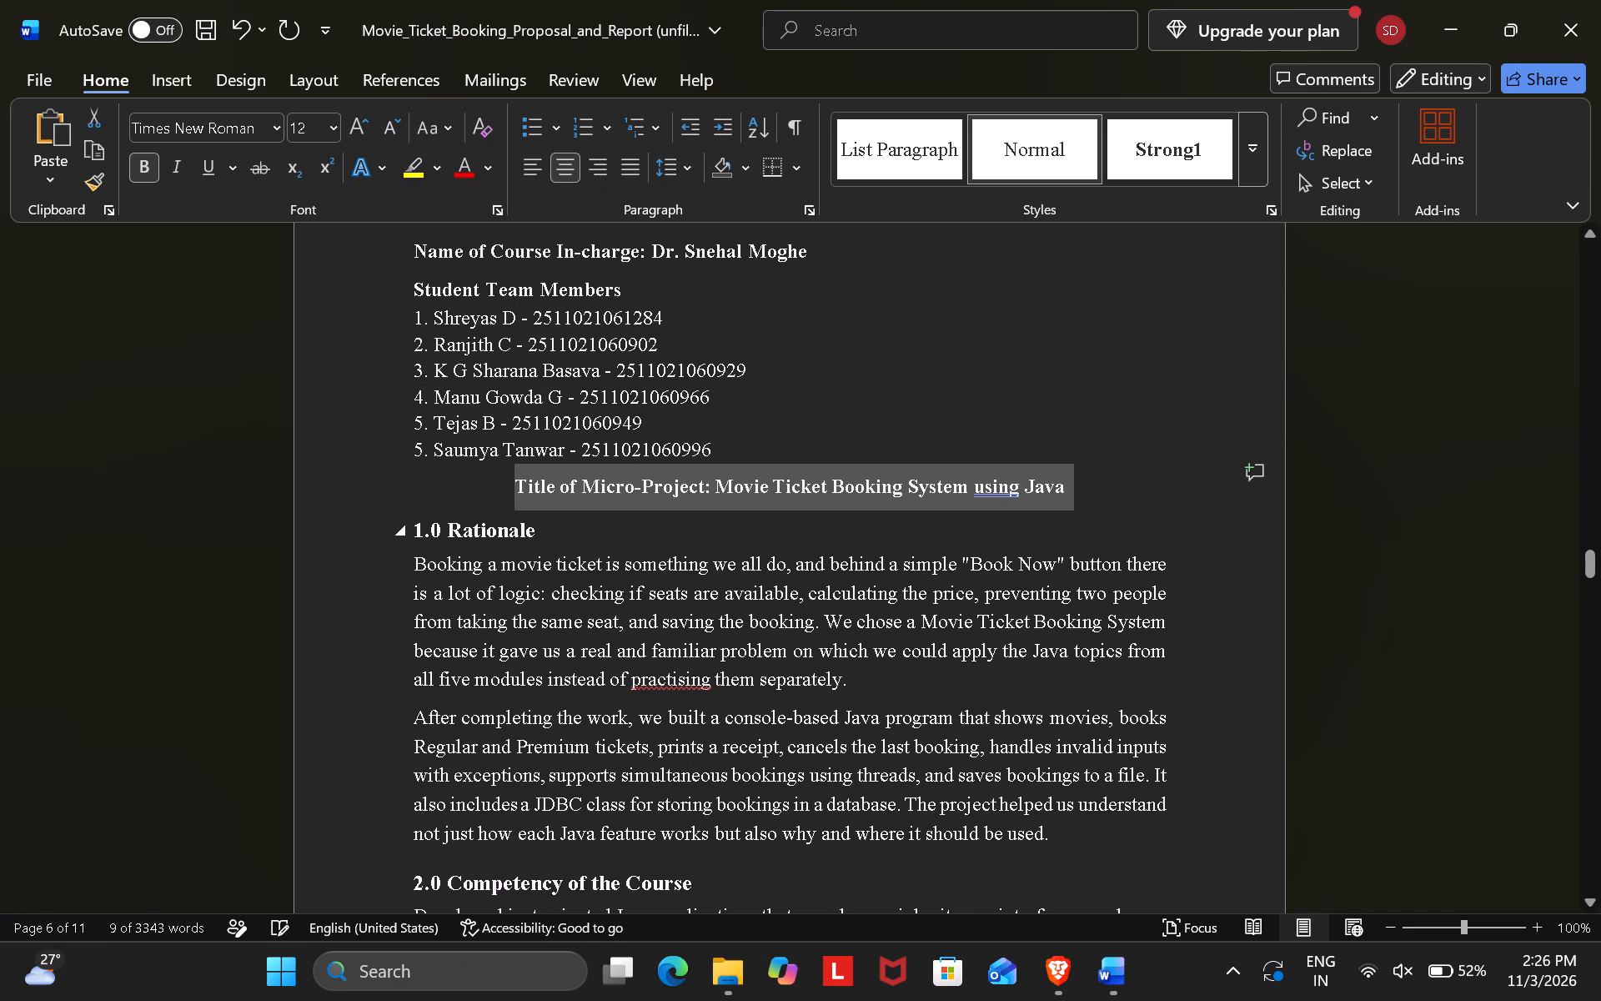
left_click(744, 530)
Look over the report from its opening page through the start of the 4.0 Information Collection section.
scroll(732, 656, "down", 2)
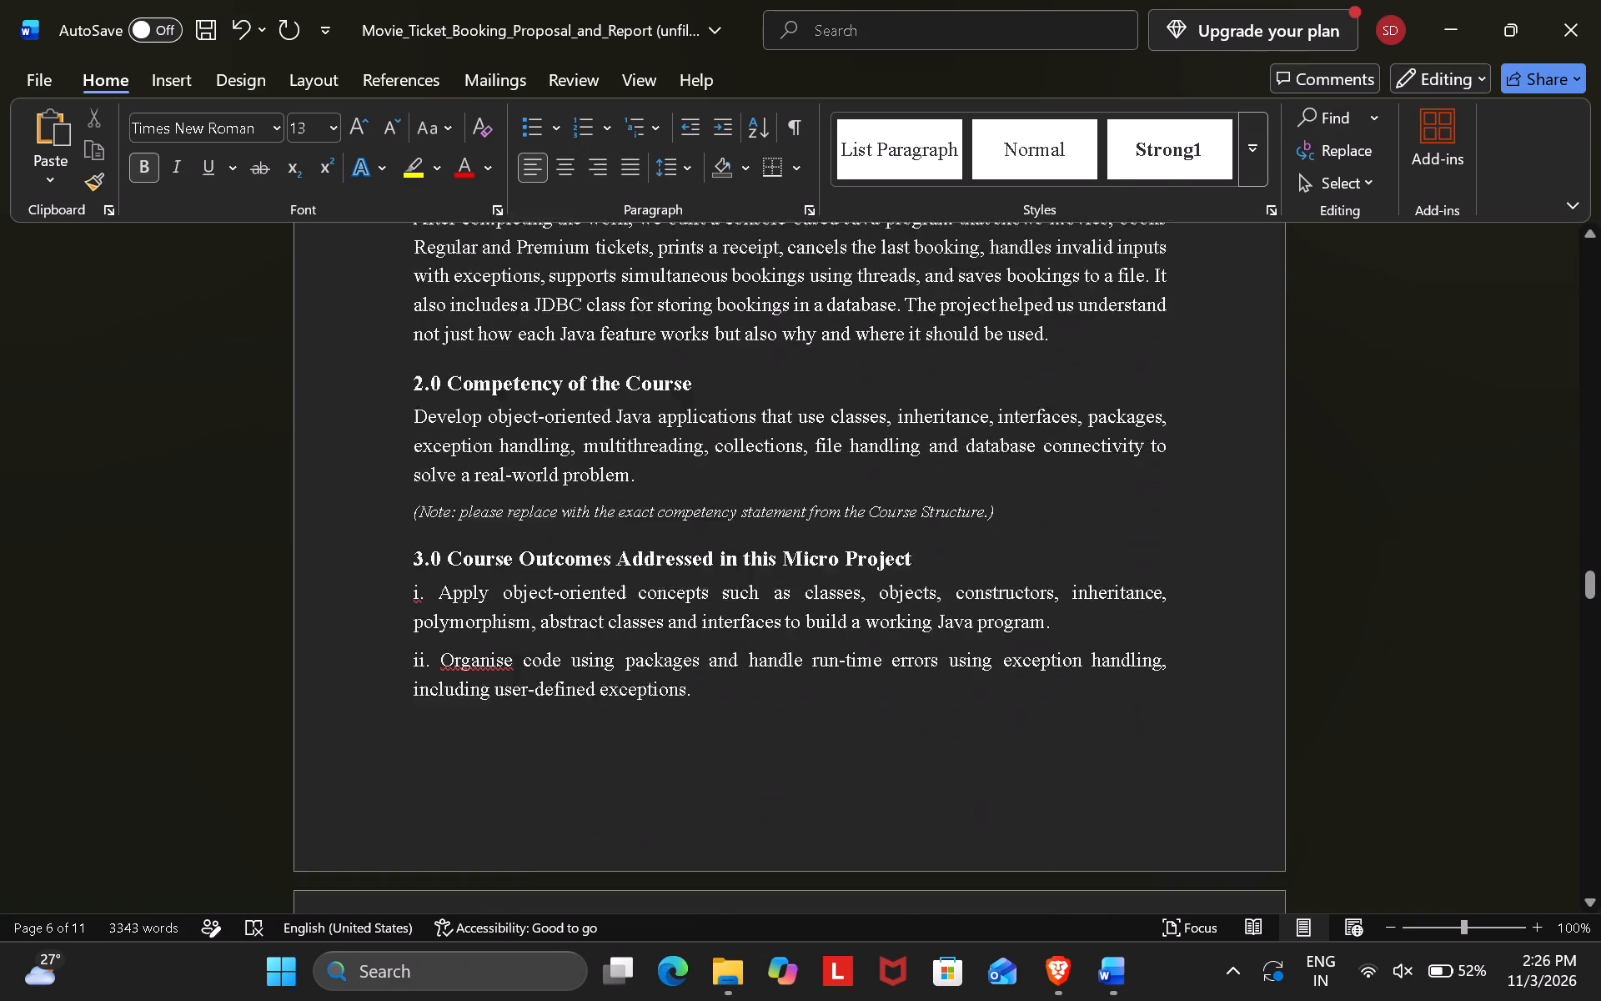
scroll(732, 656, "down", 2)
scroll(732, 656, "up", 2)
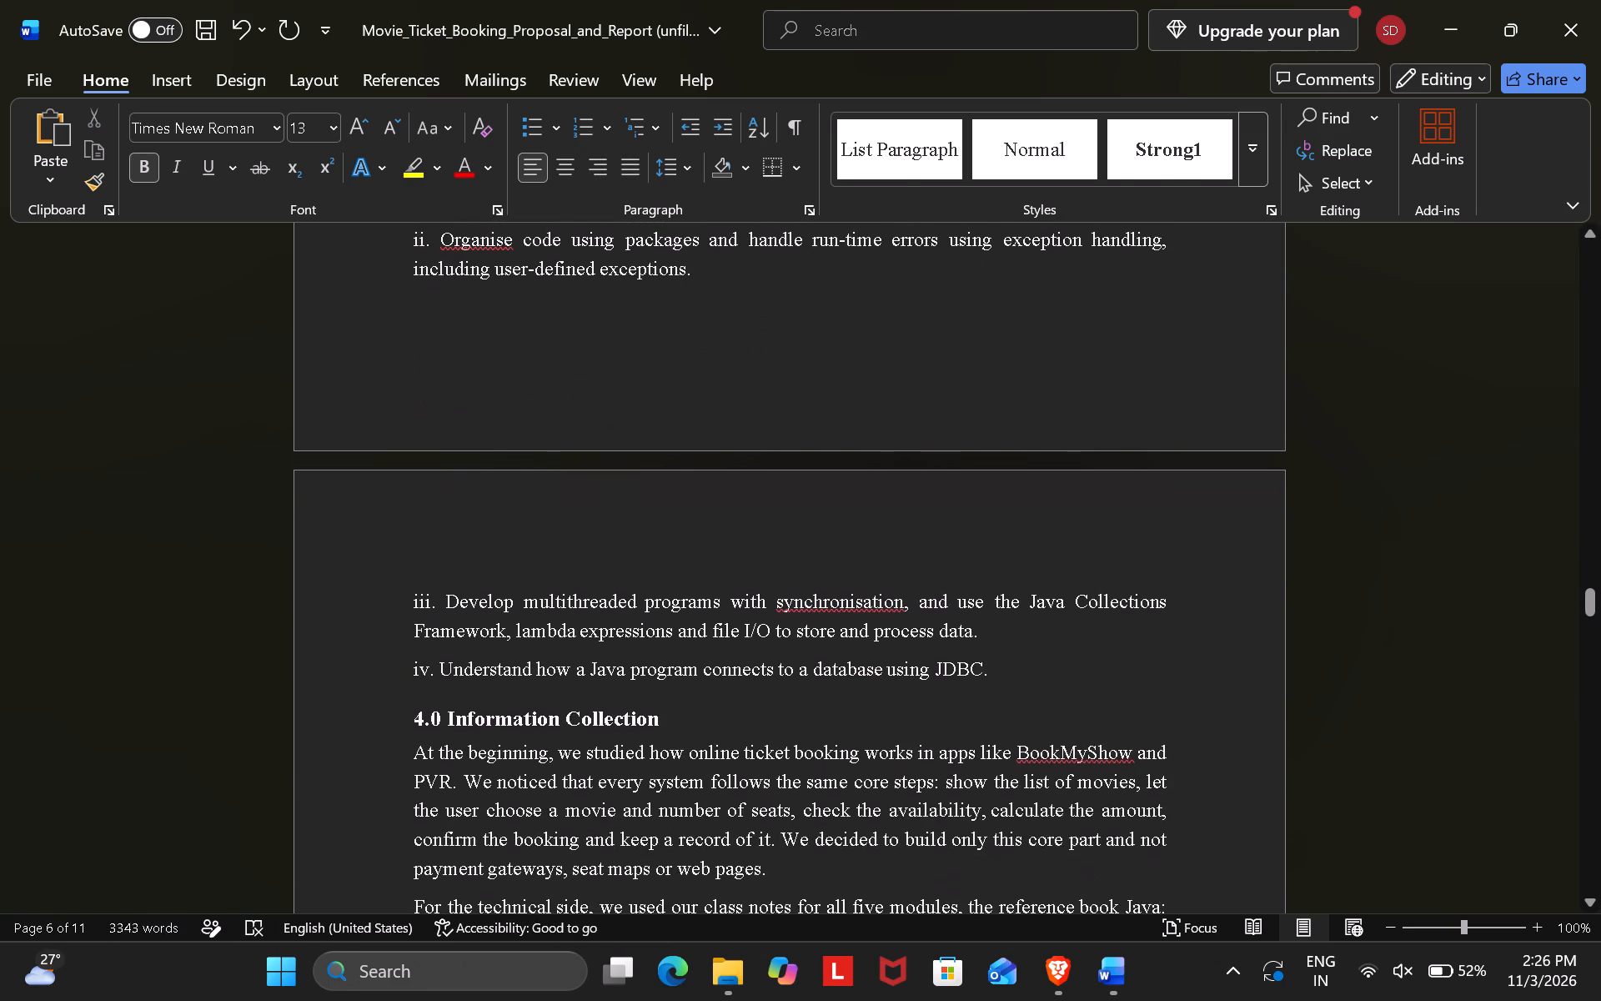
scroll(732, 656, "up", 2)
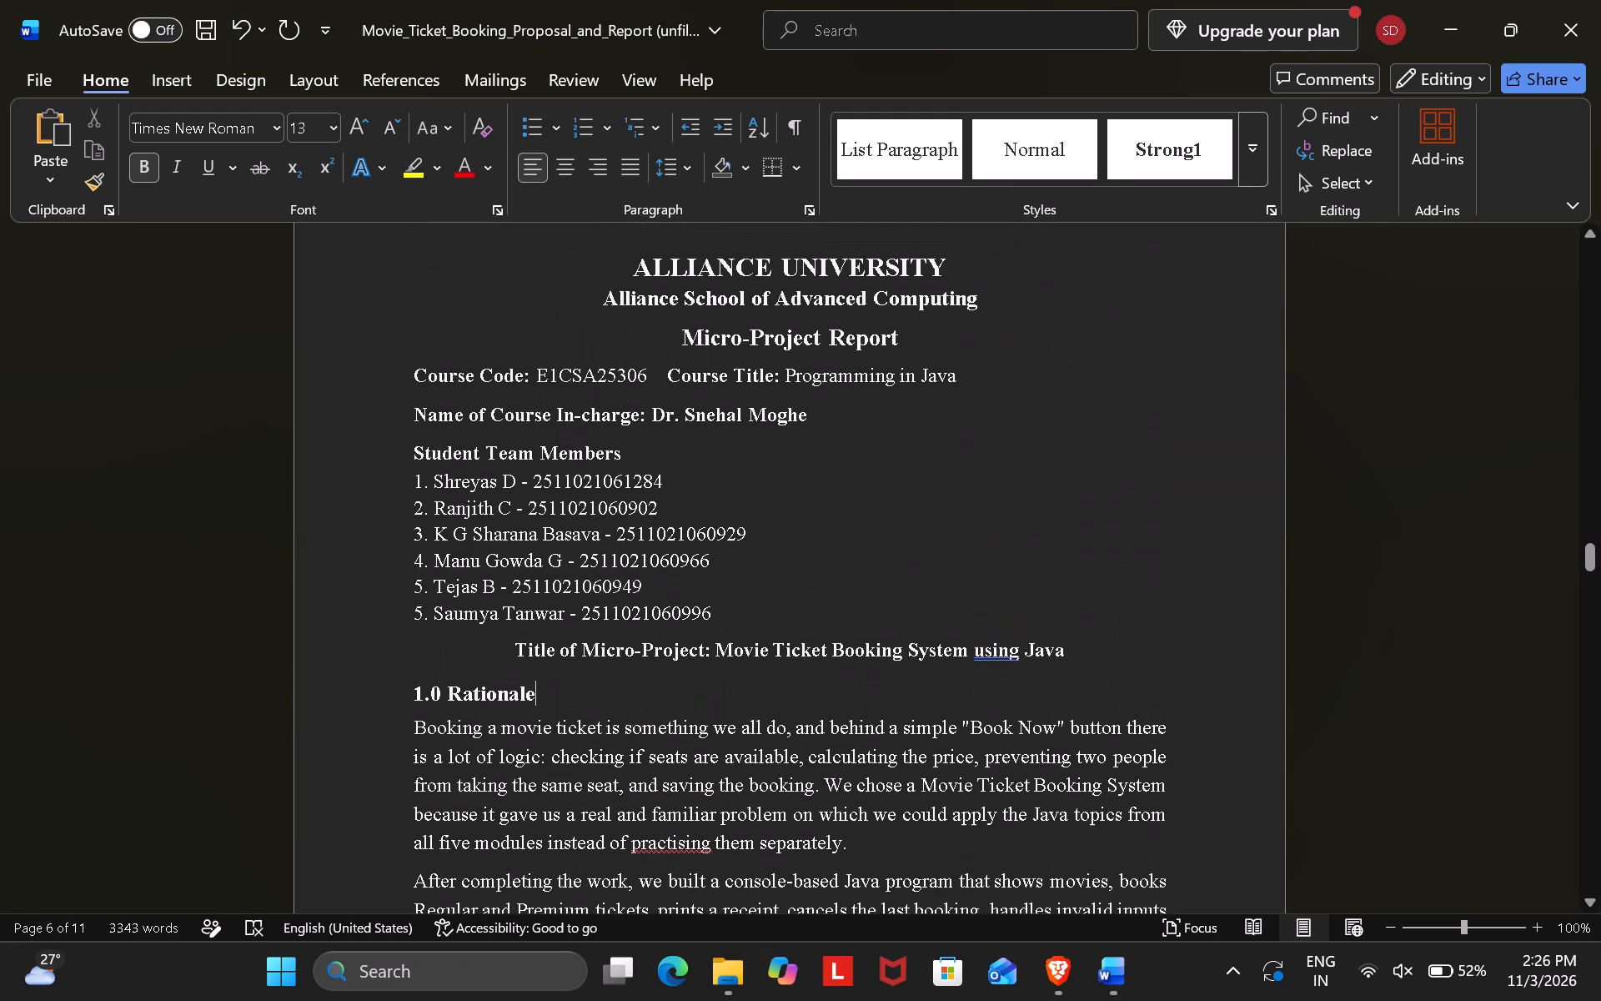
scroll(732, 656, "up", 1)
scroll(732, 656, "down", 2)
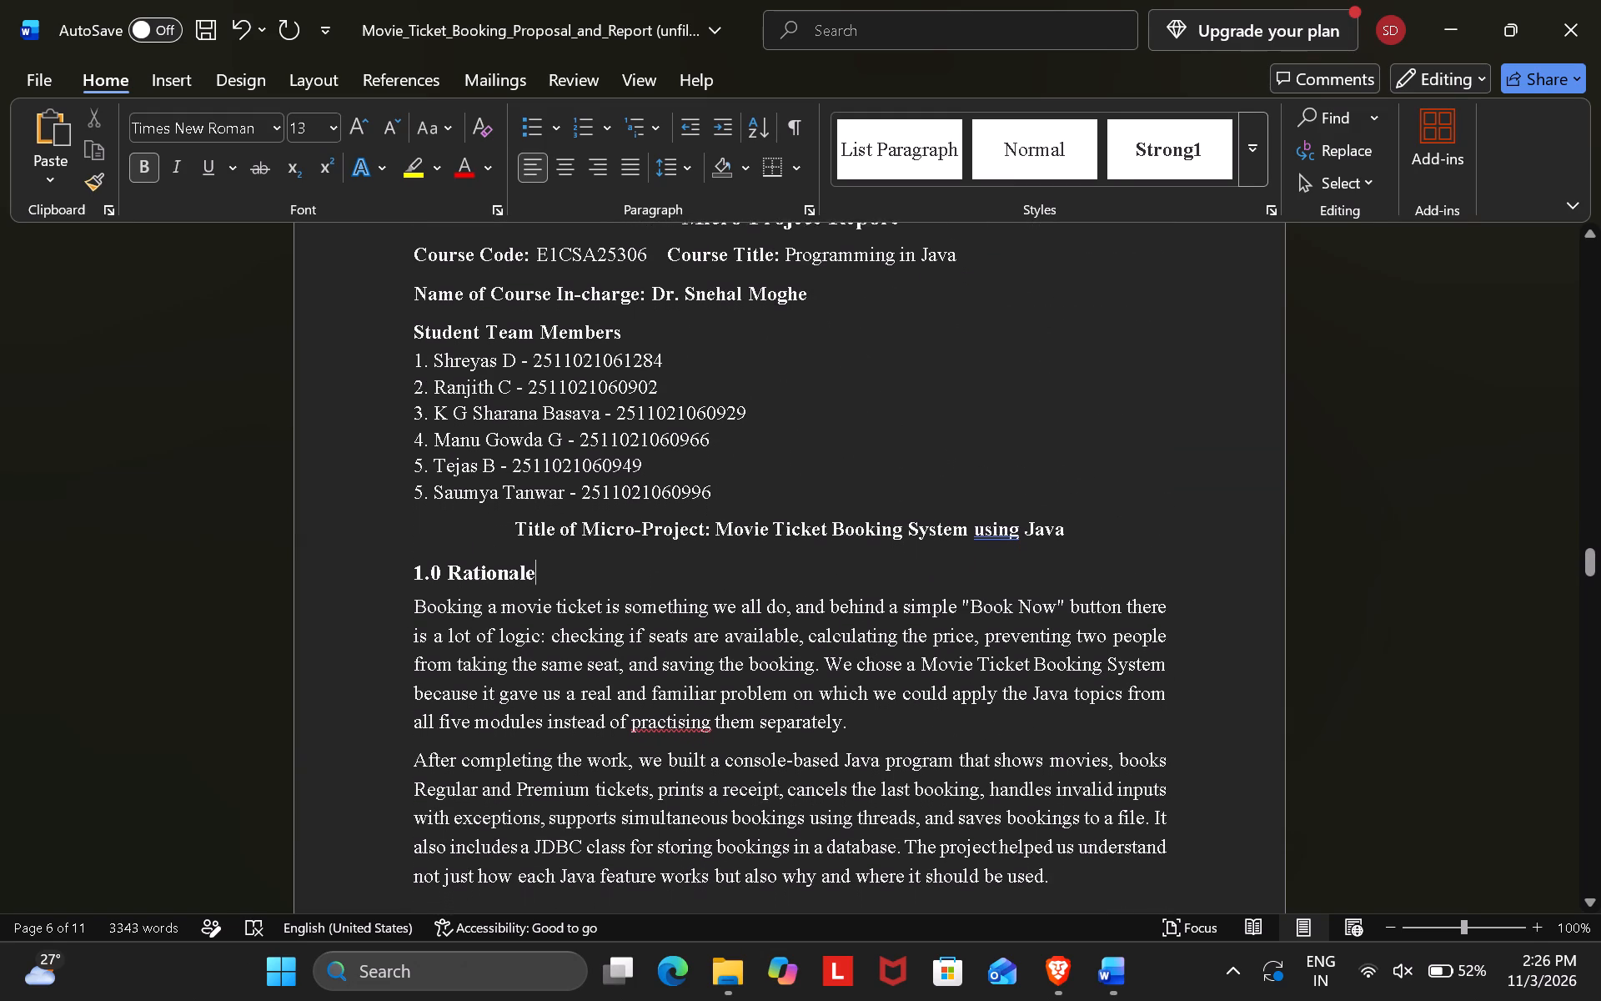
scroll(732, 656, "down", 1)
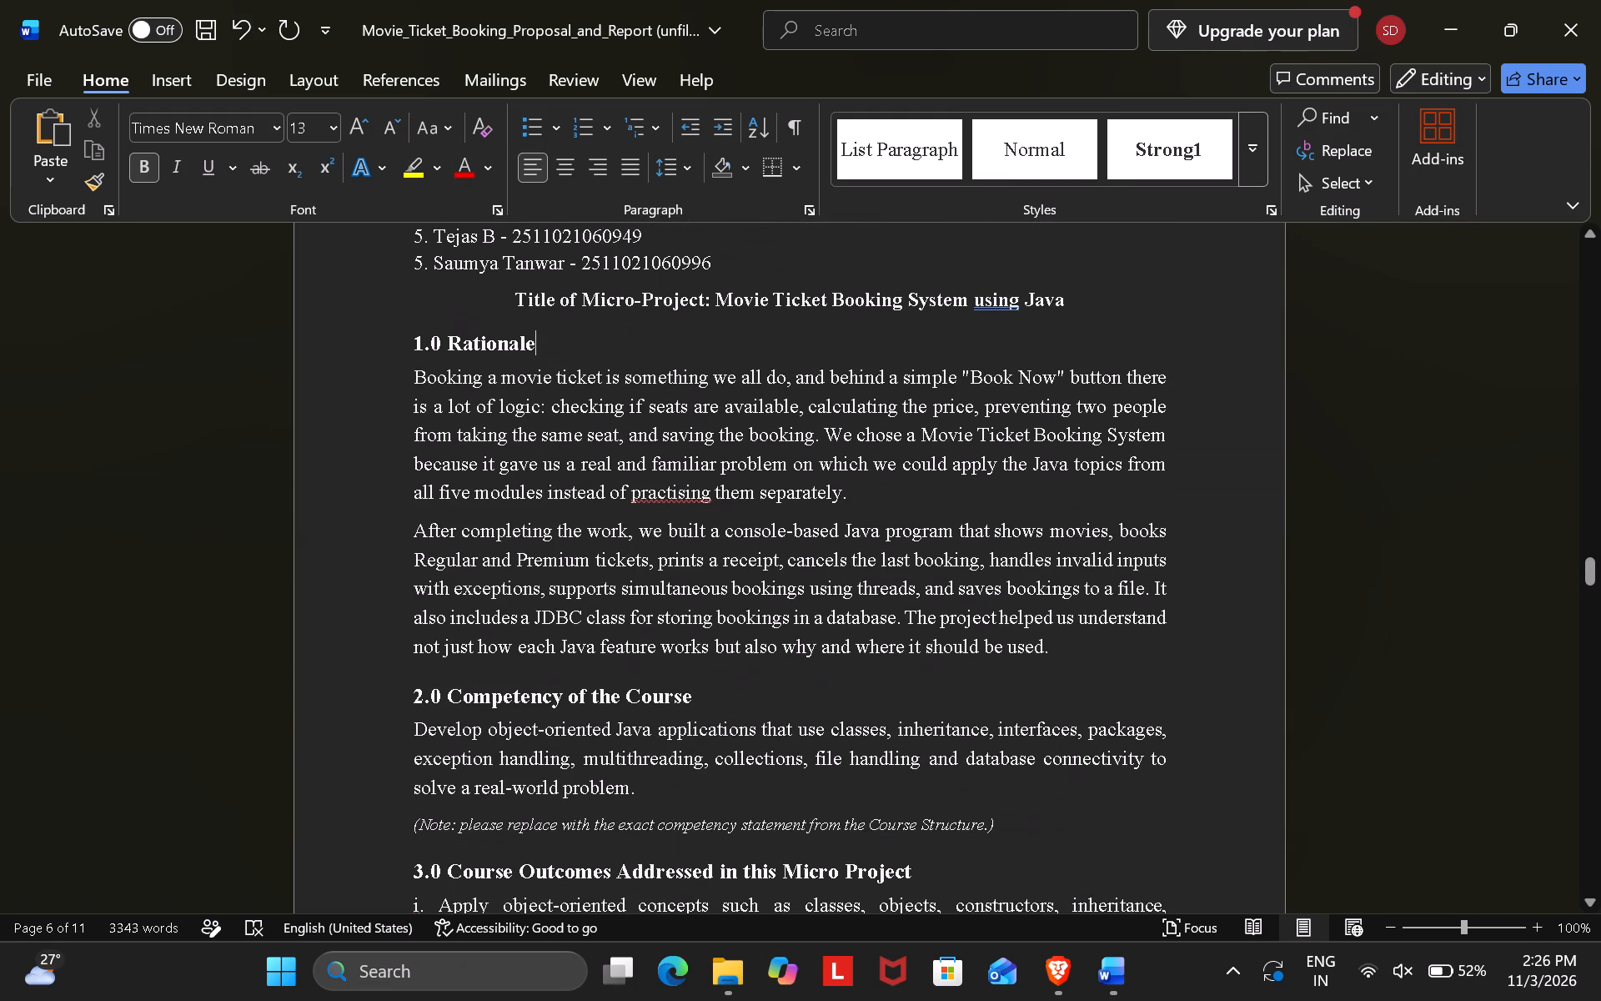
Remove the number 5.3 from the heading "Where each syllabus topic is used", keeping the heading on its own line.
scroll(732, 656, "down", 2)
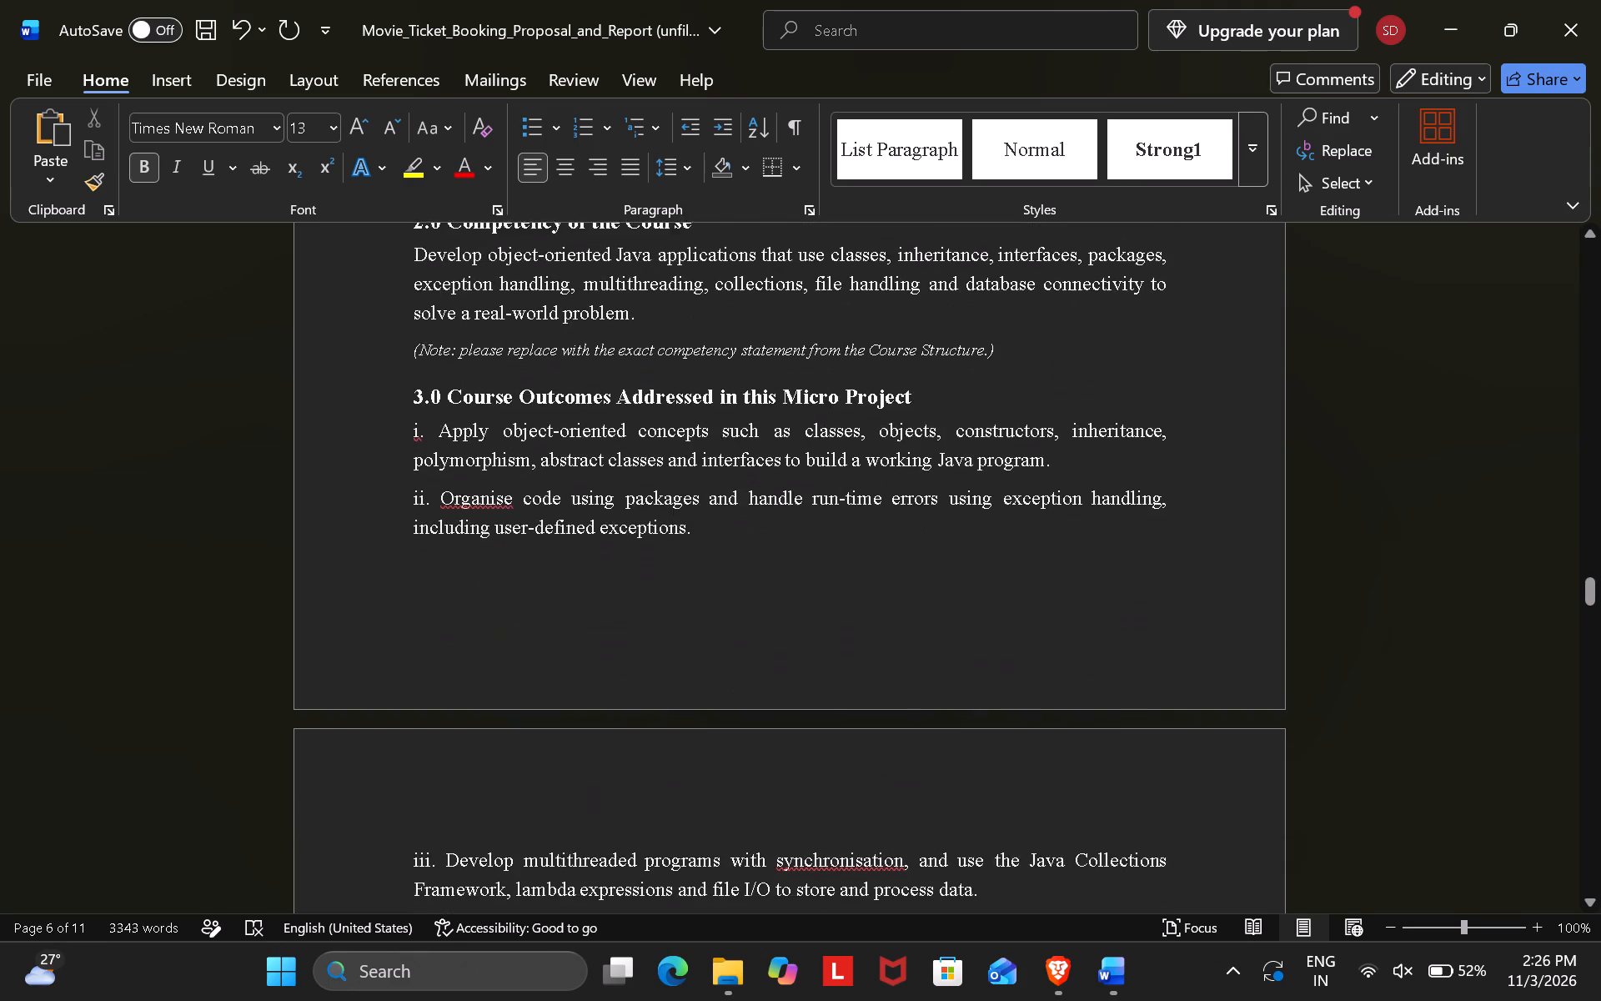
scroll(732, 656, "down", 4)
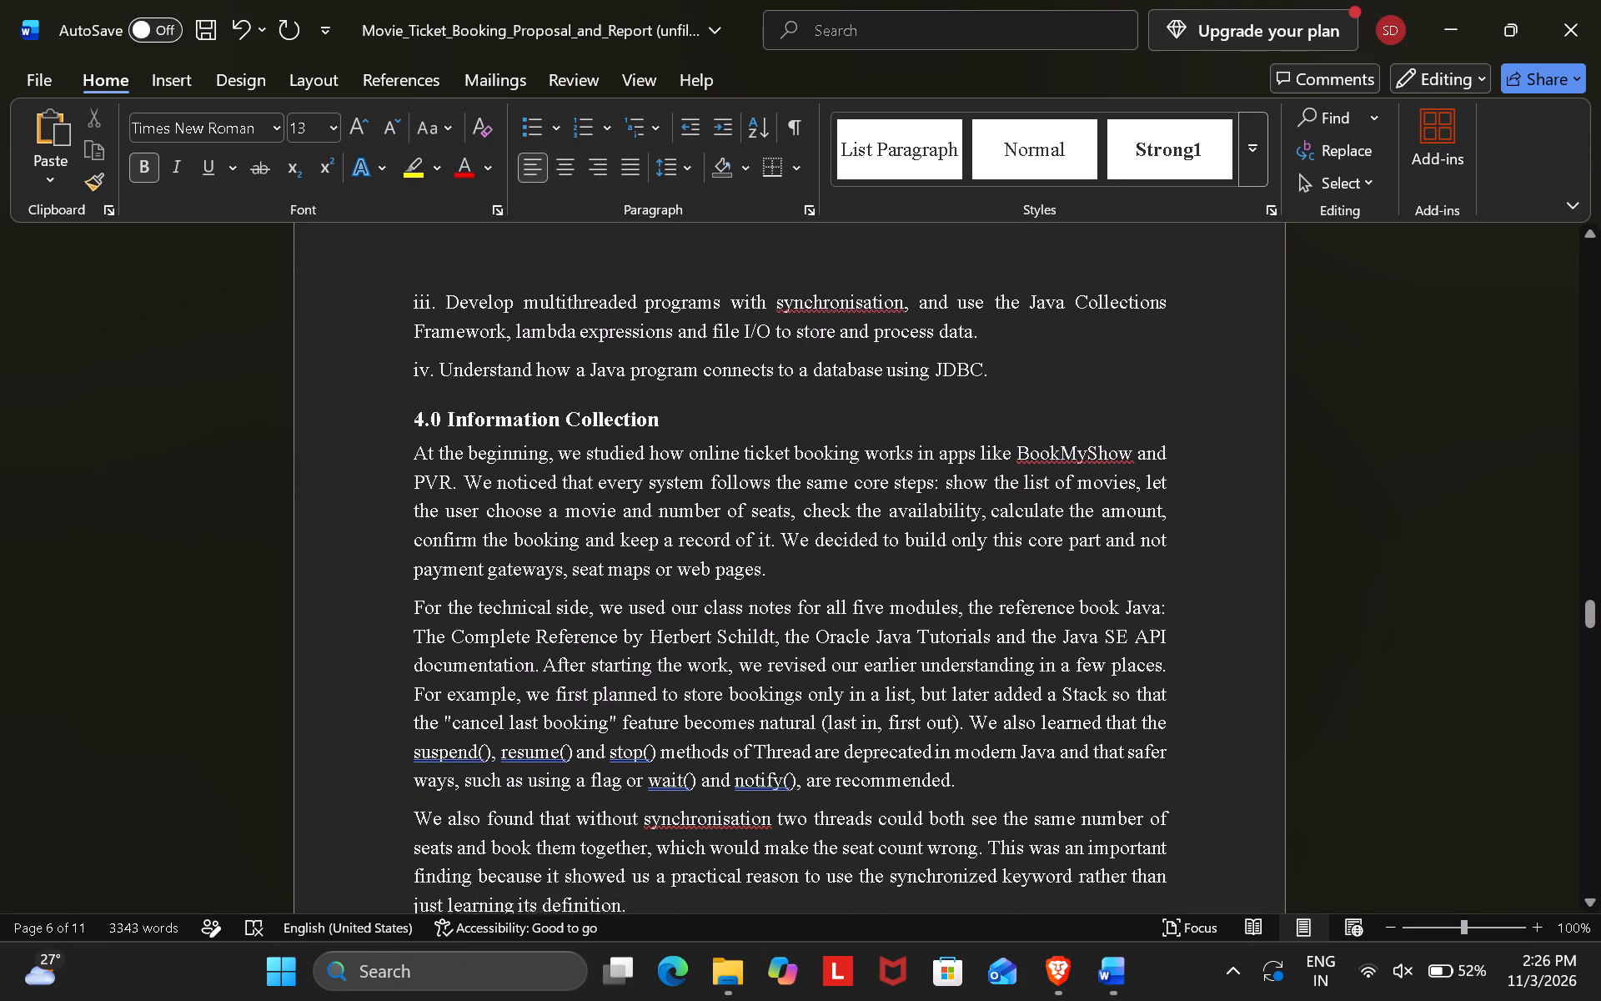
scroll(732, 656, "down", 4)
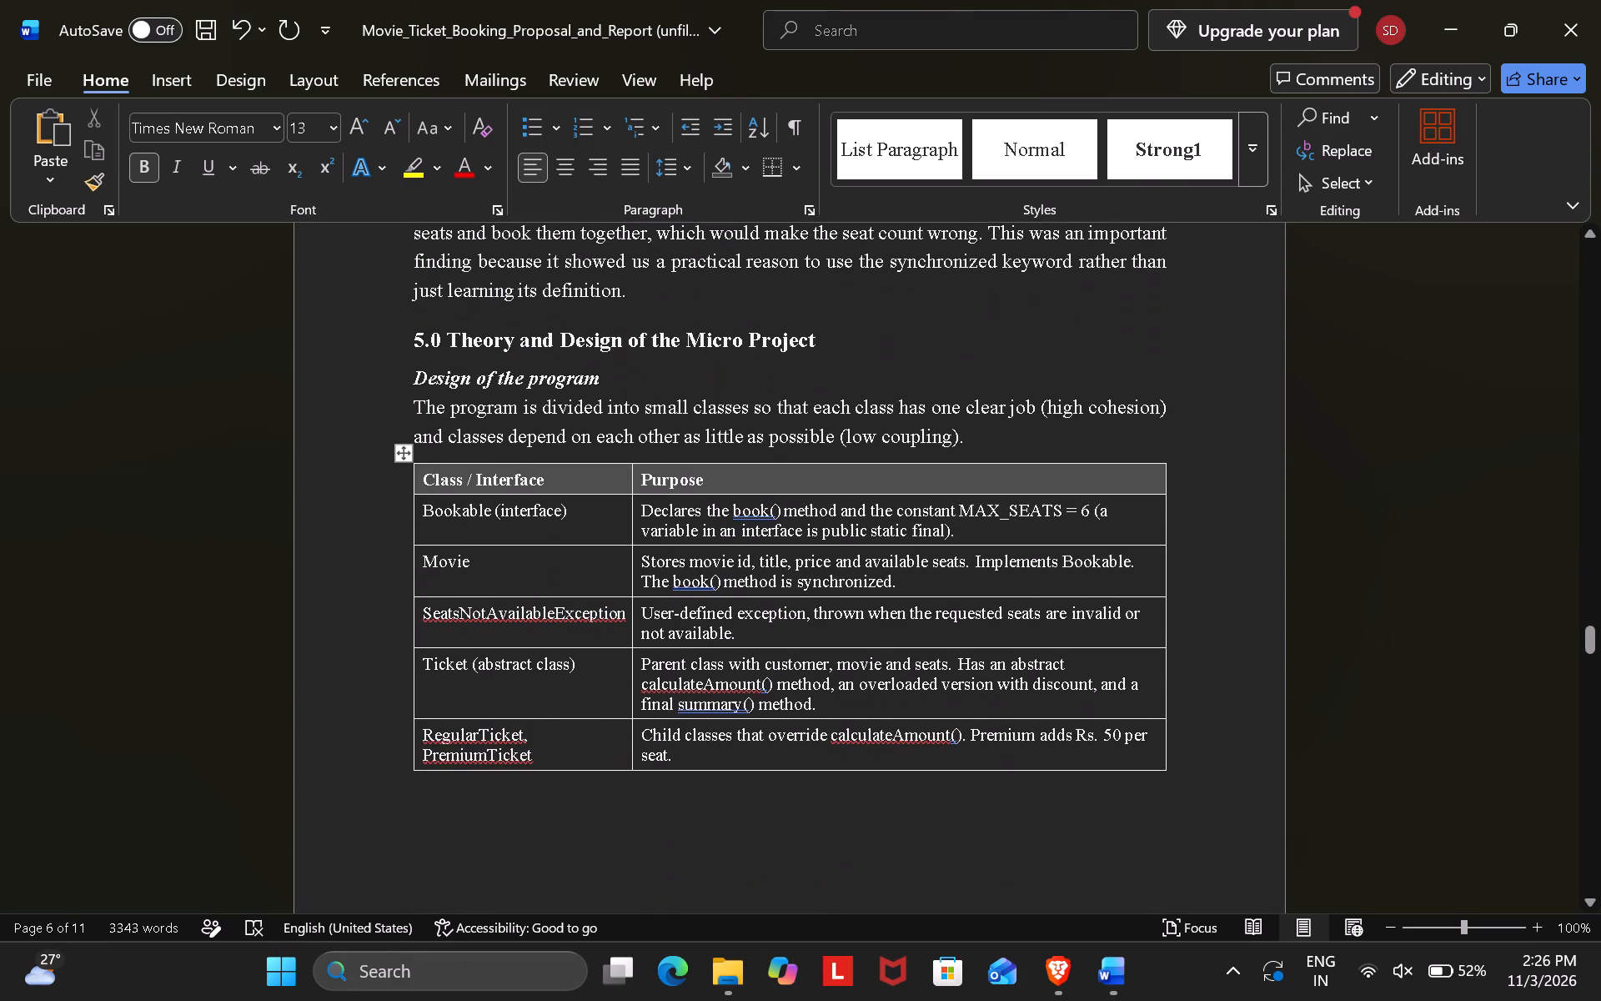
scroll(732, 656, "down", 3)
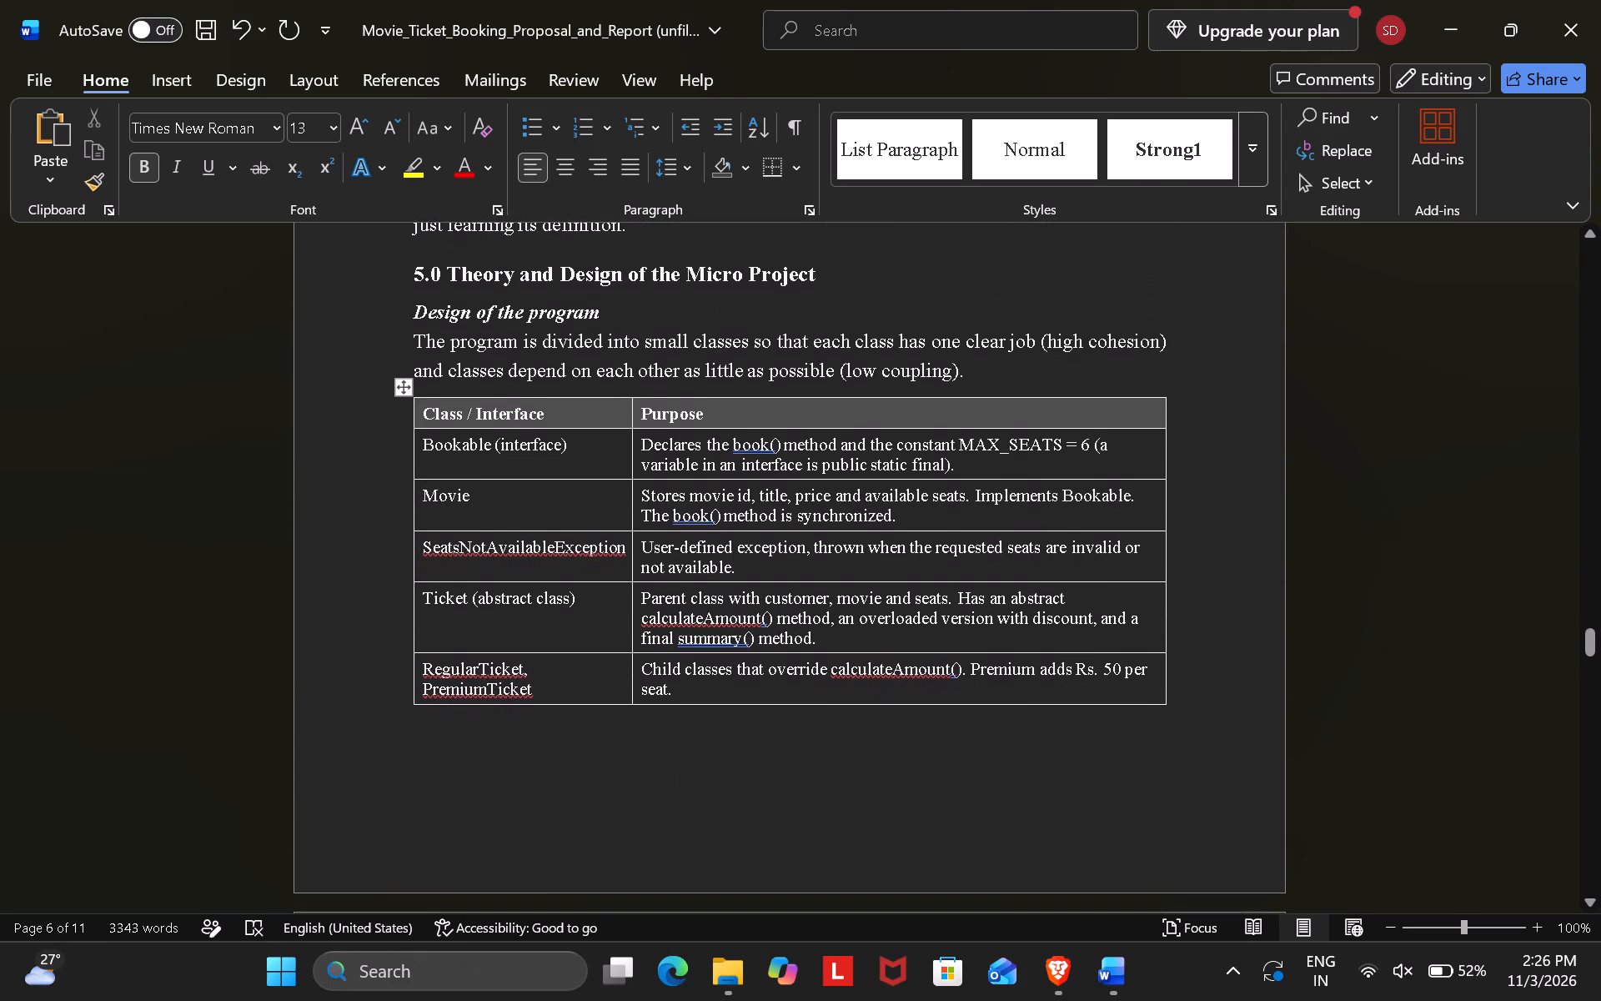
scroll(732, 656, "down", 3)
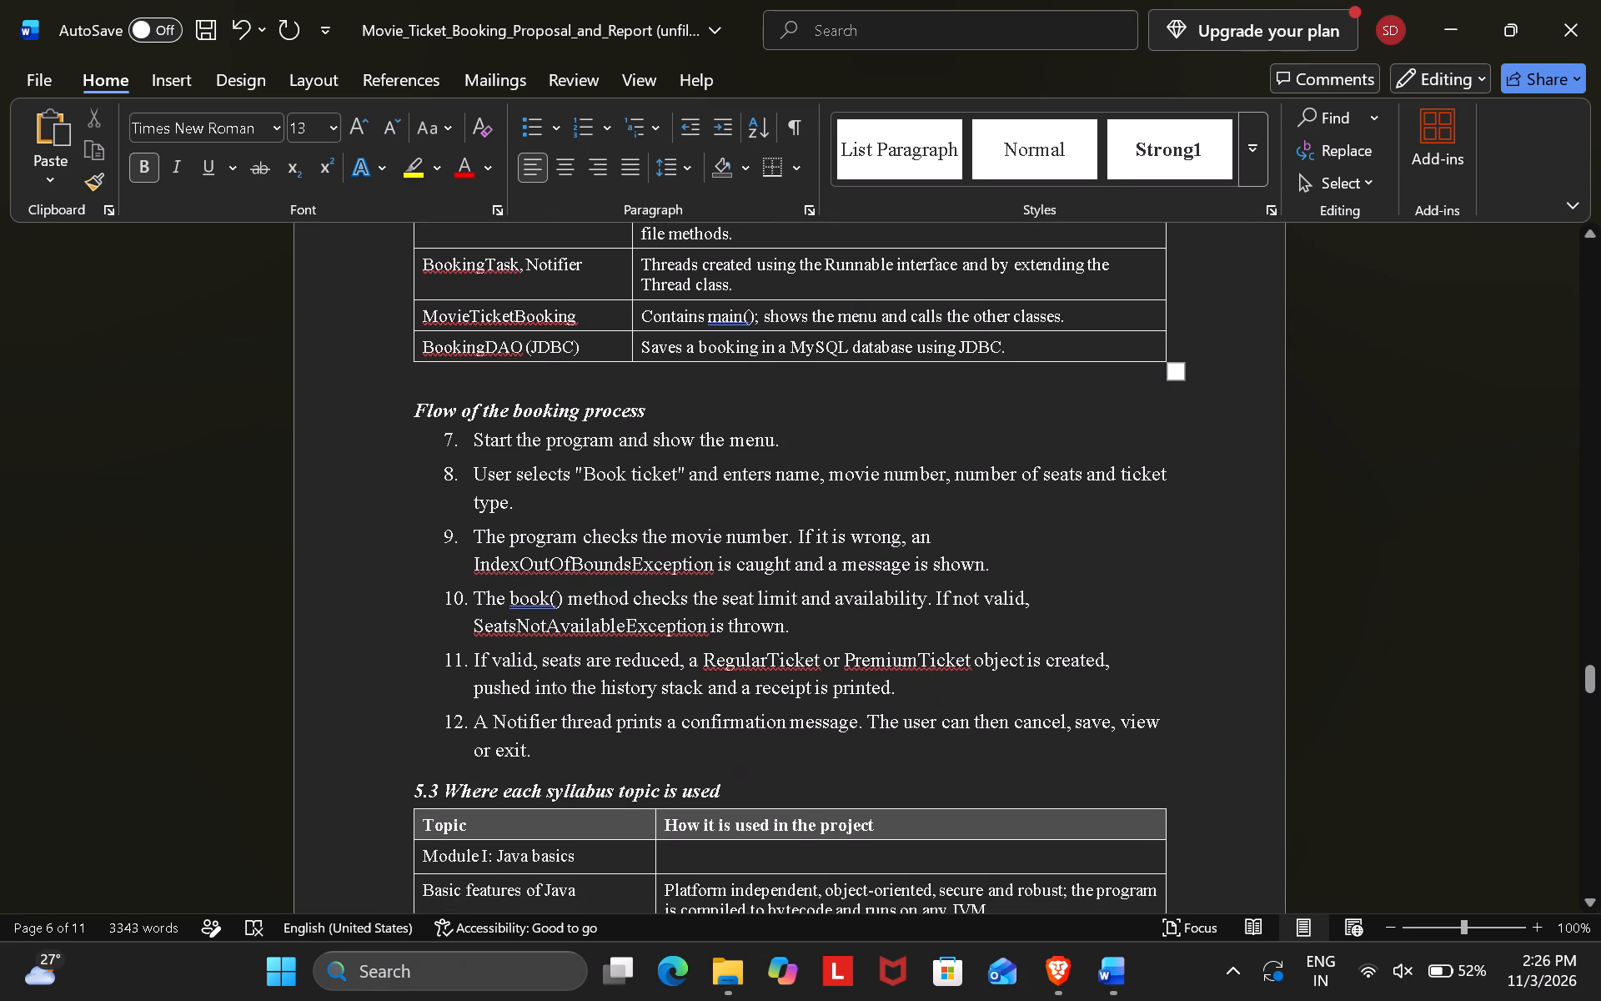
scroll(732, 656, "down", 2)
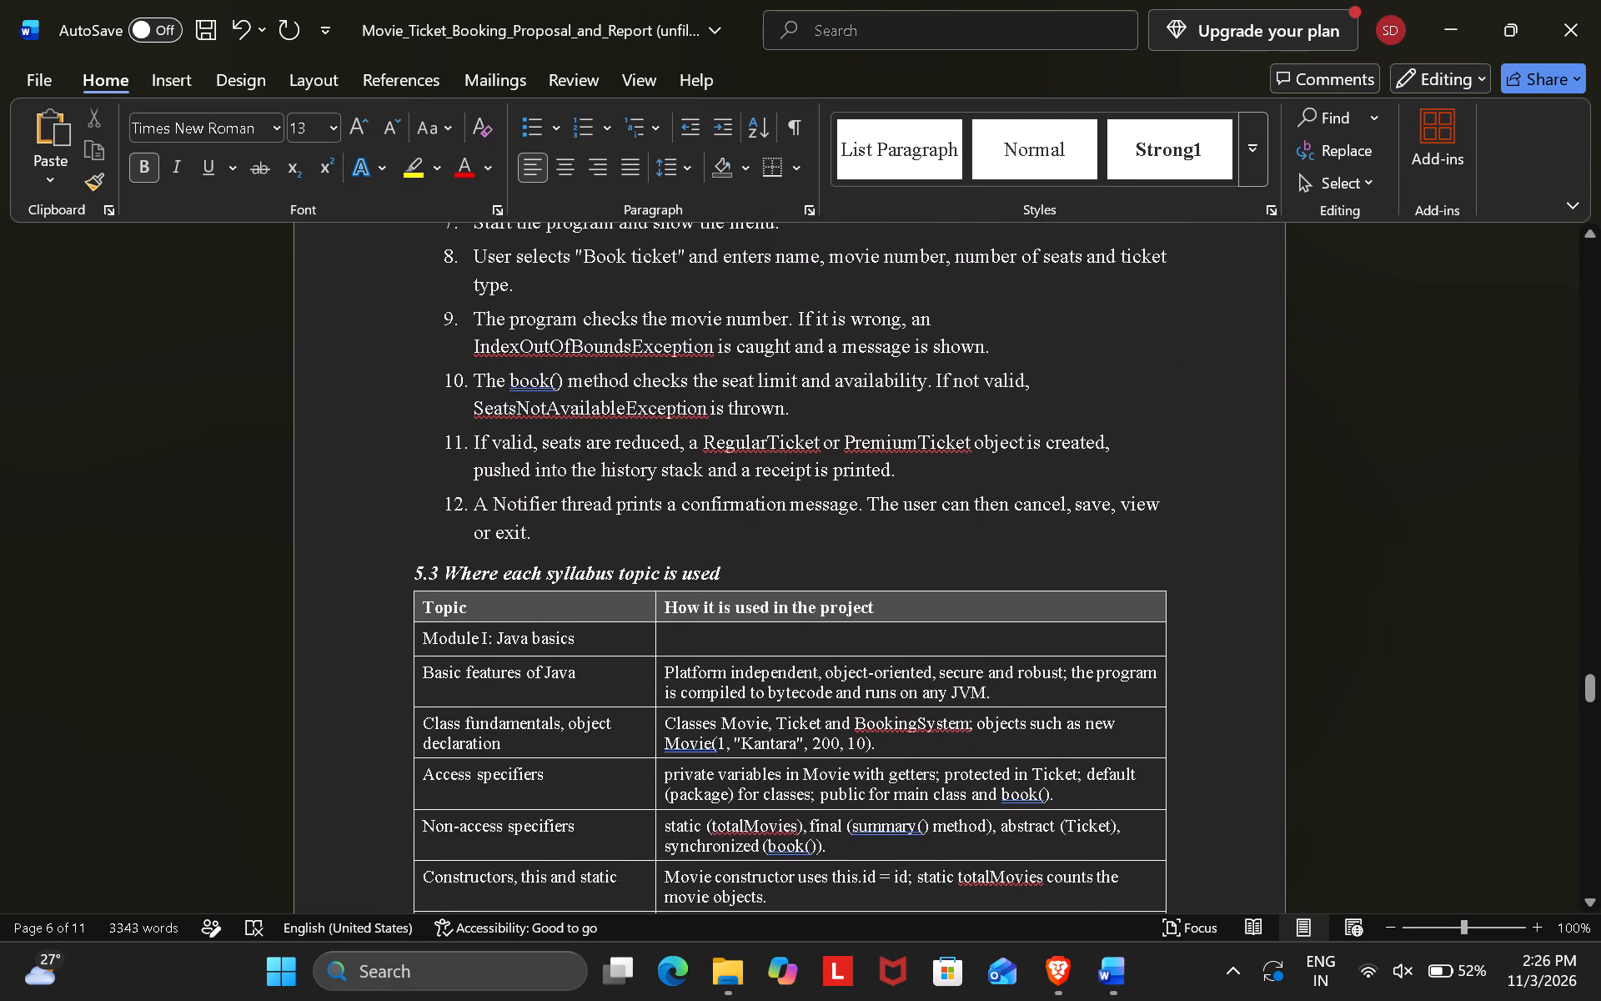
scroll(732, 656, "down", 1)
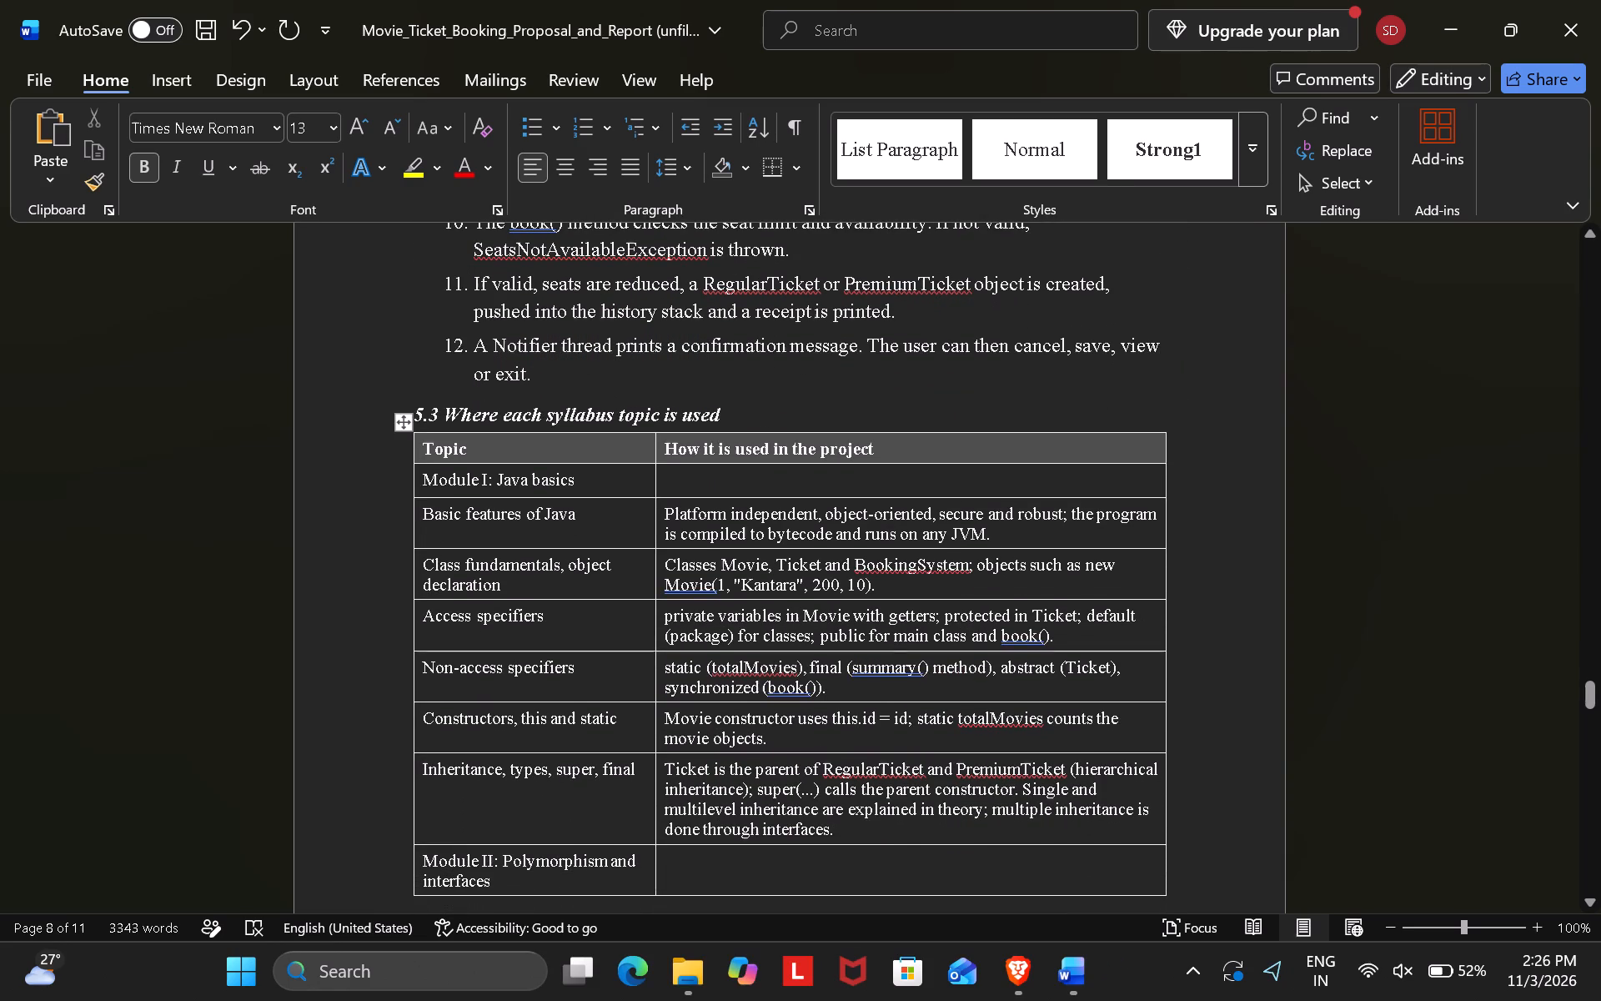
left_click(440, 410)
key("BackSpace")
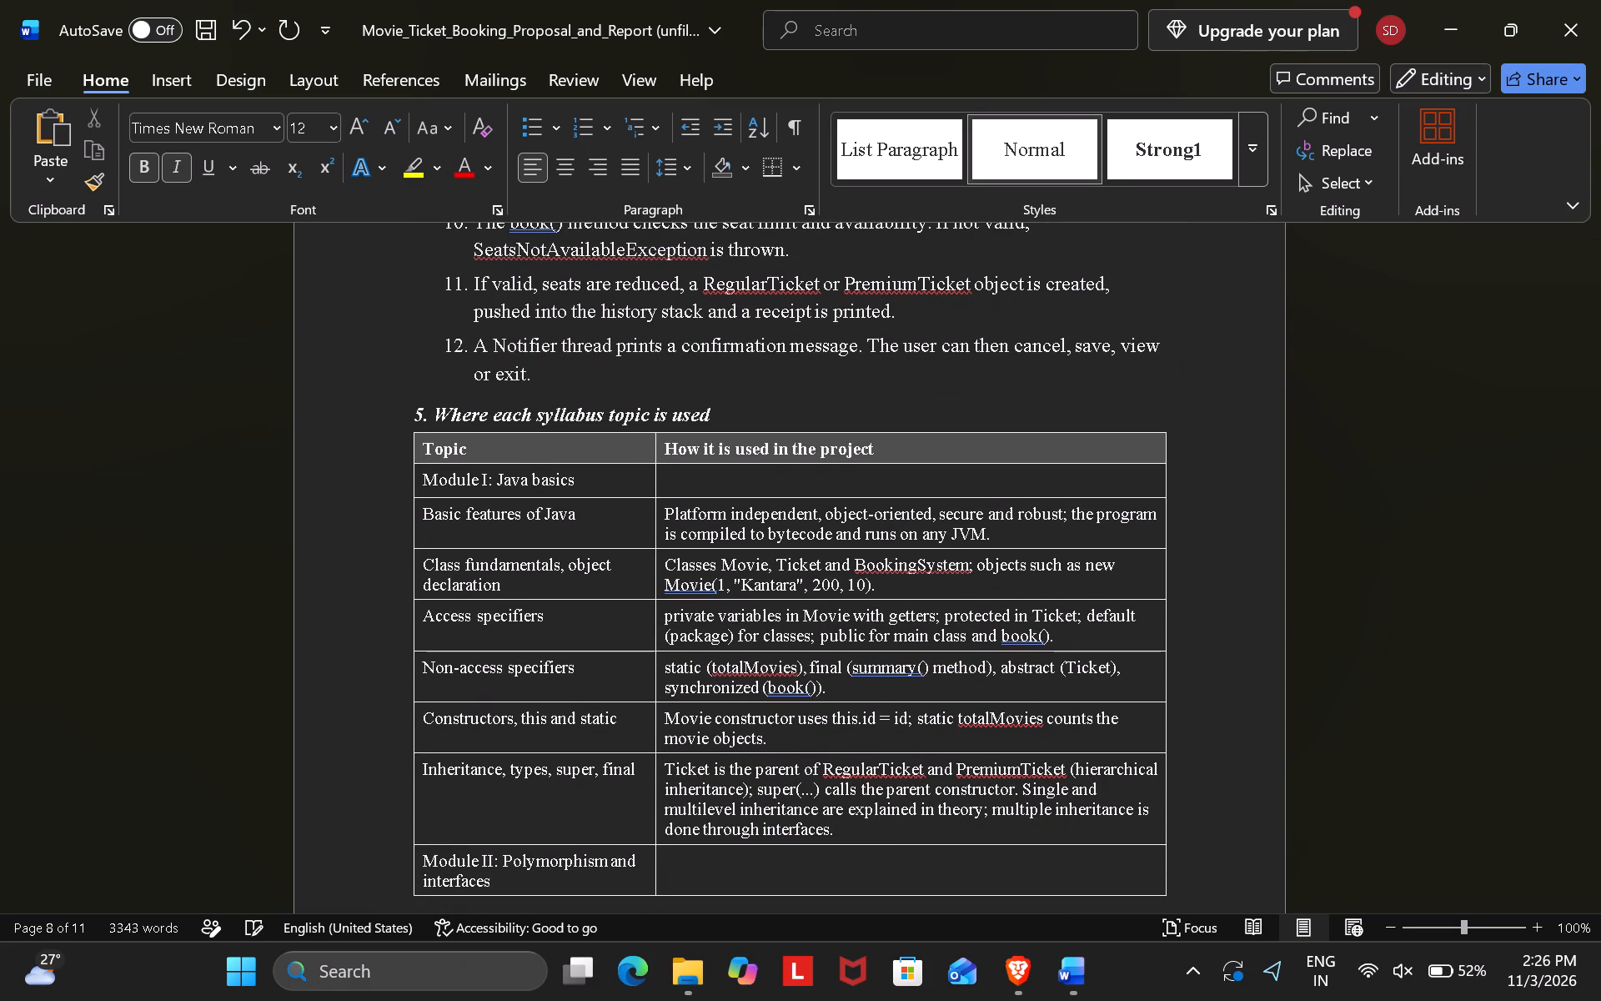
key("BackSpace")
key("BackSpace")
key("BackSpace")
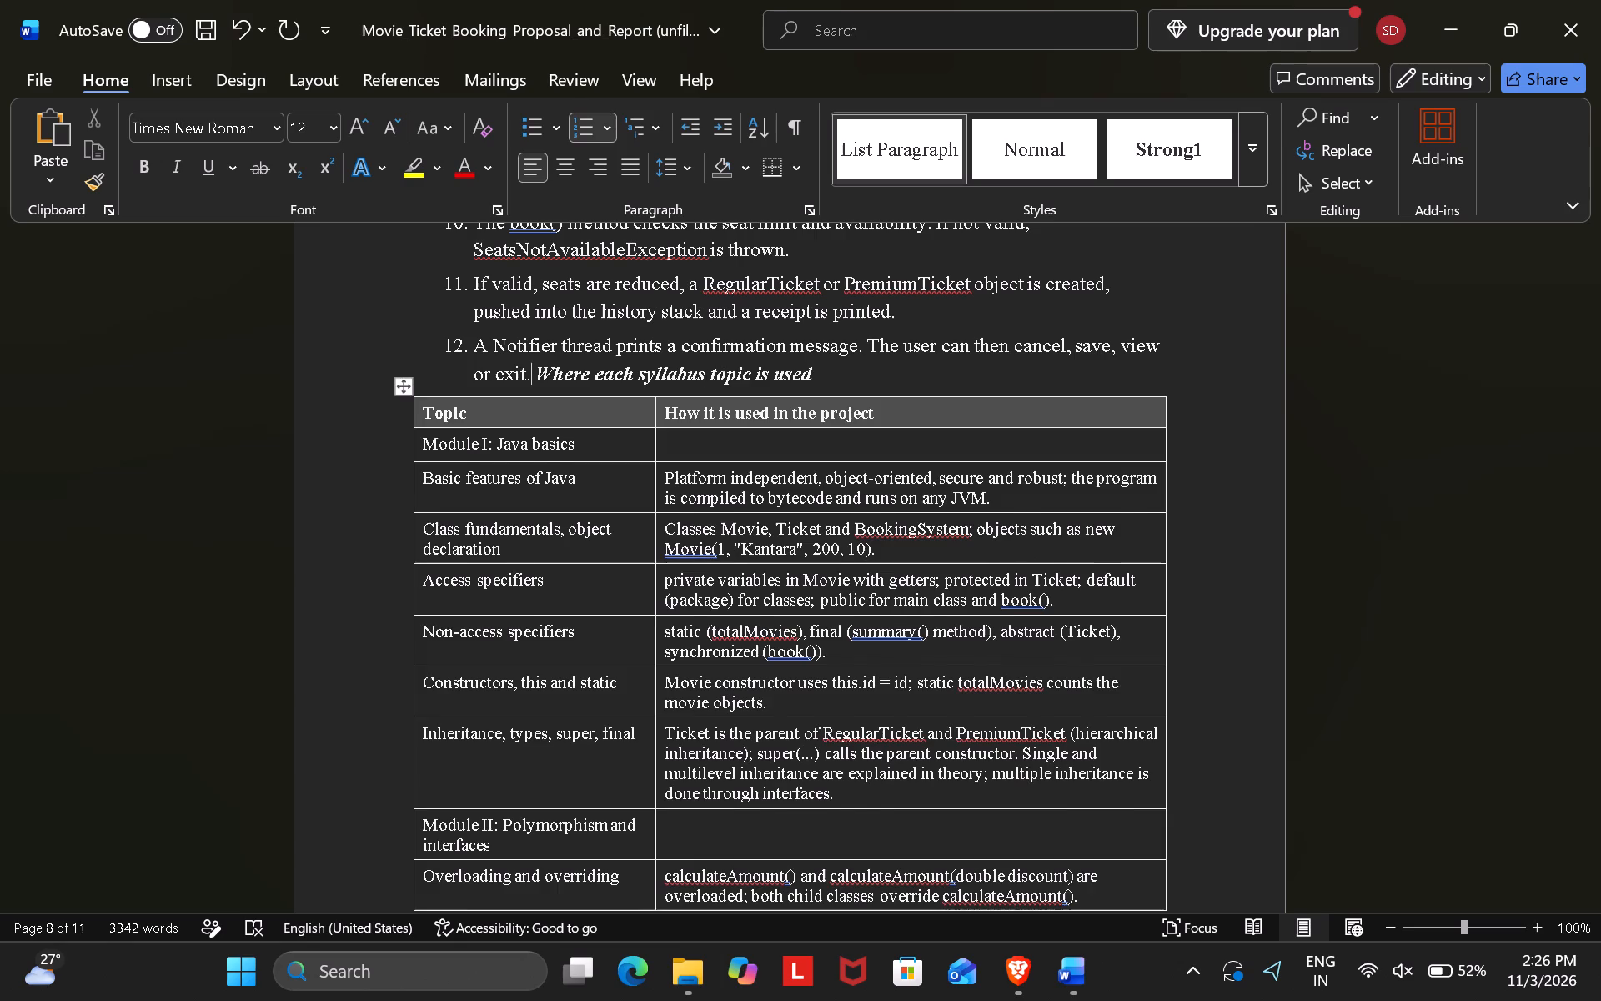
key("ctrl+z")
Look through the report from the theory and design section to the references for anything left to correct.
scroll(597, 484, "up", 2)
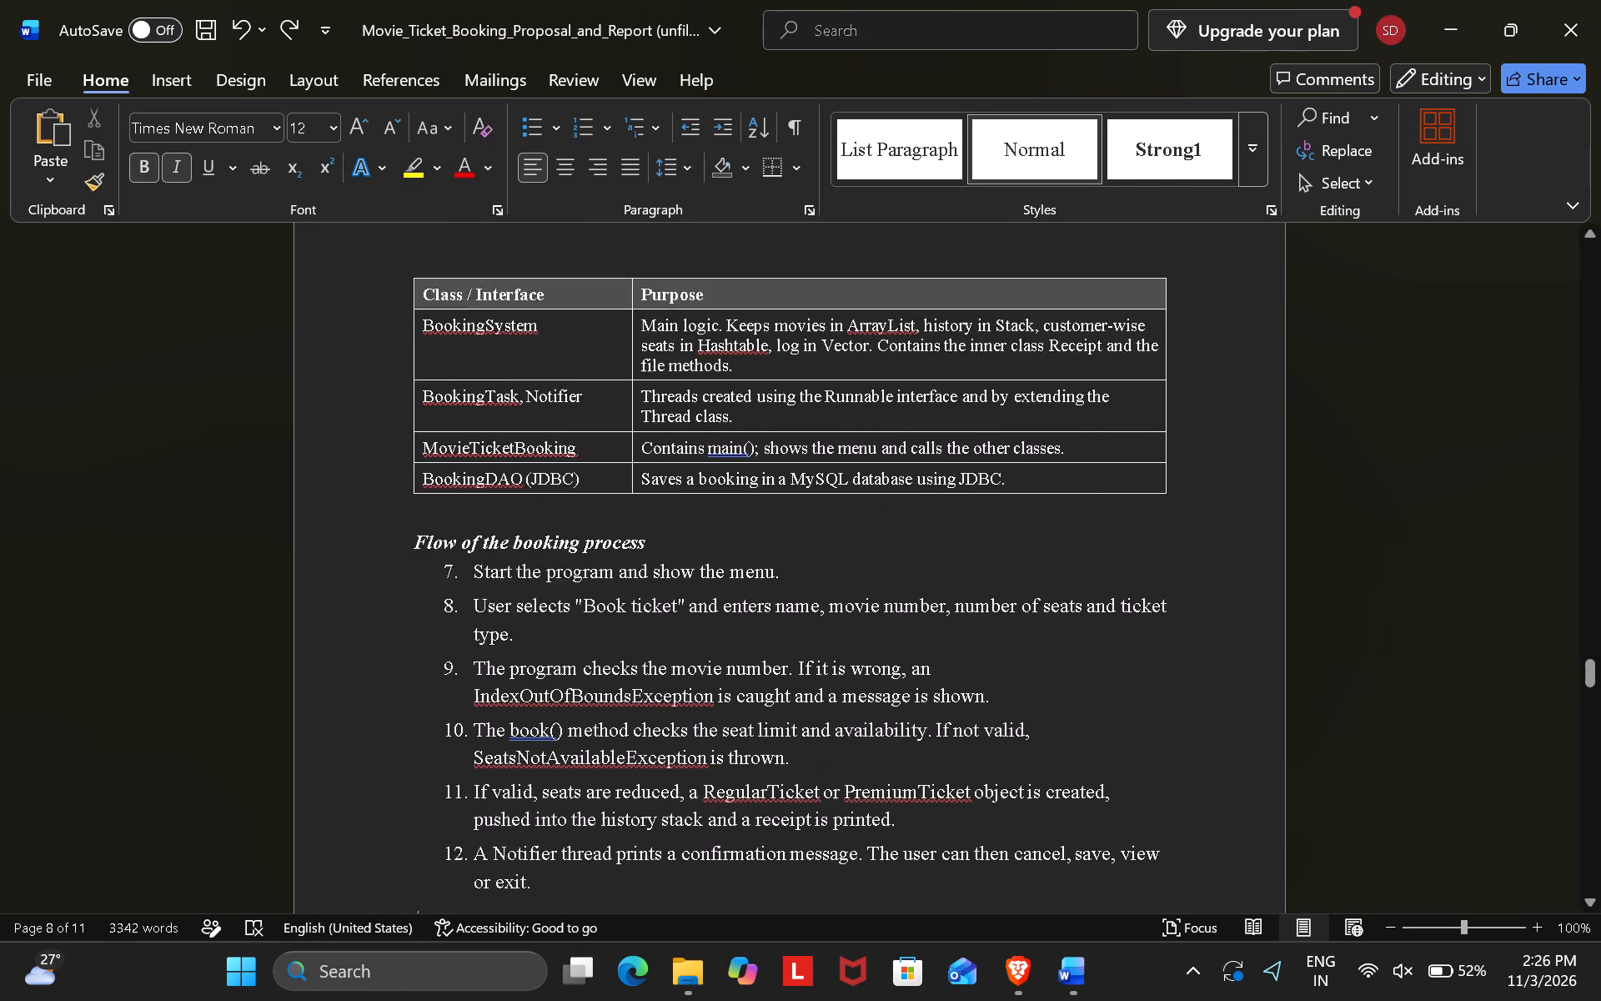
scroll(597, 484, "up", 5)
scroll(597, 484, "down", 1)
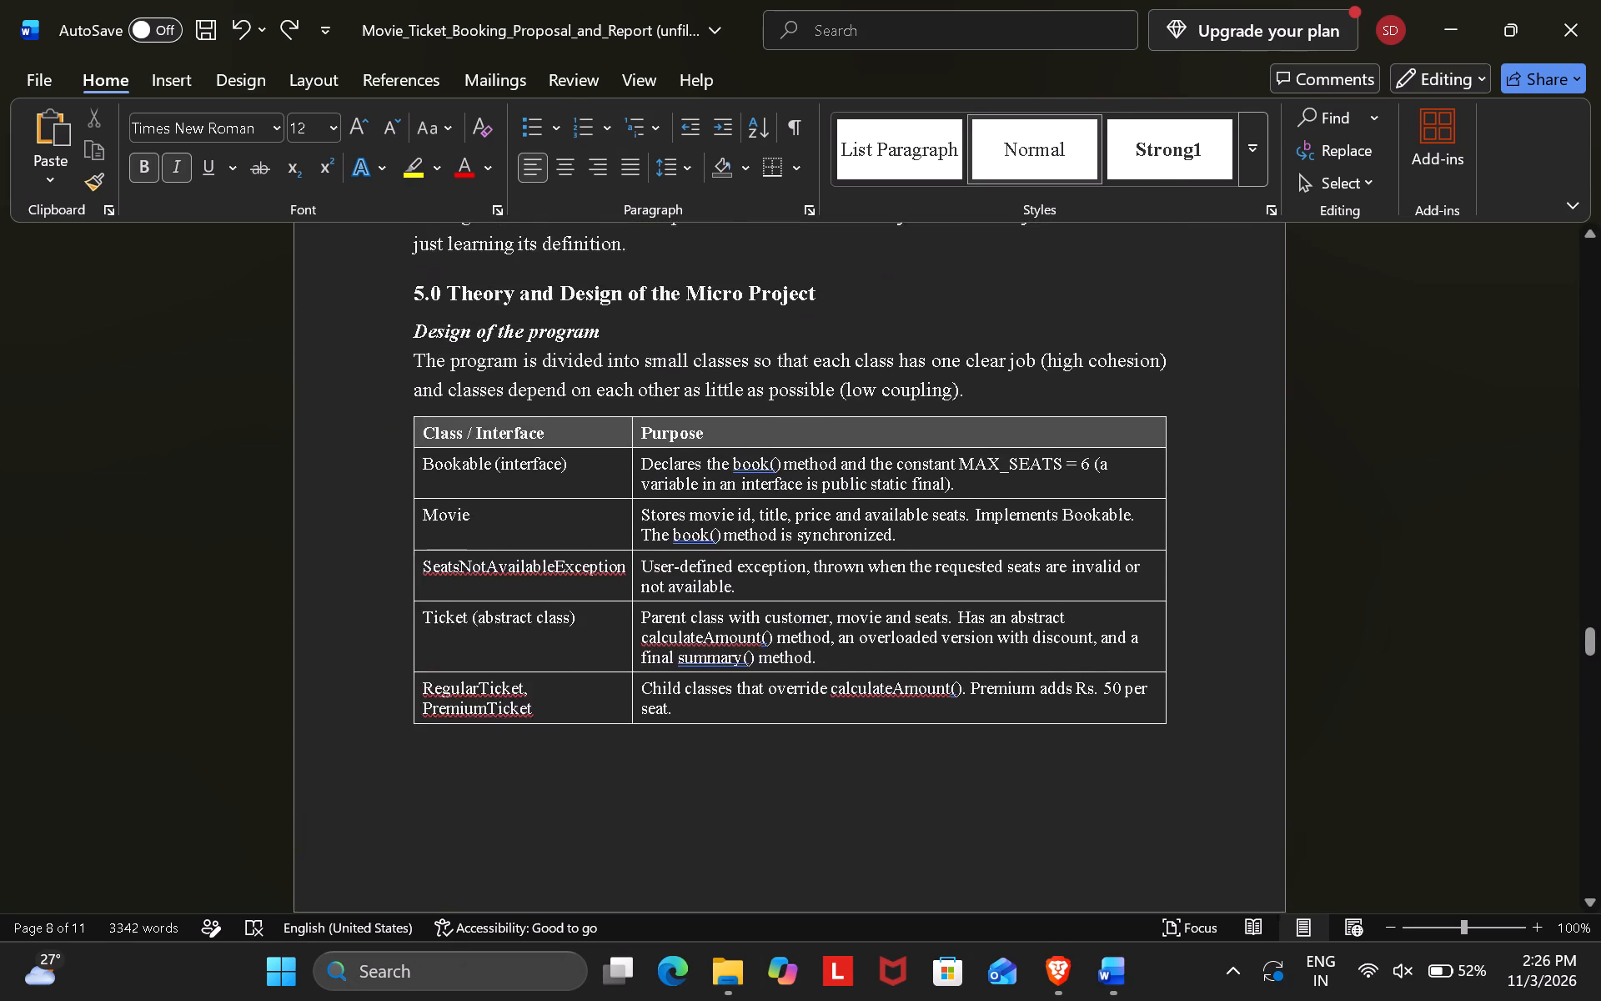
scroll(597, 484, "down", 3)
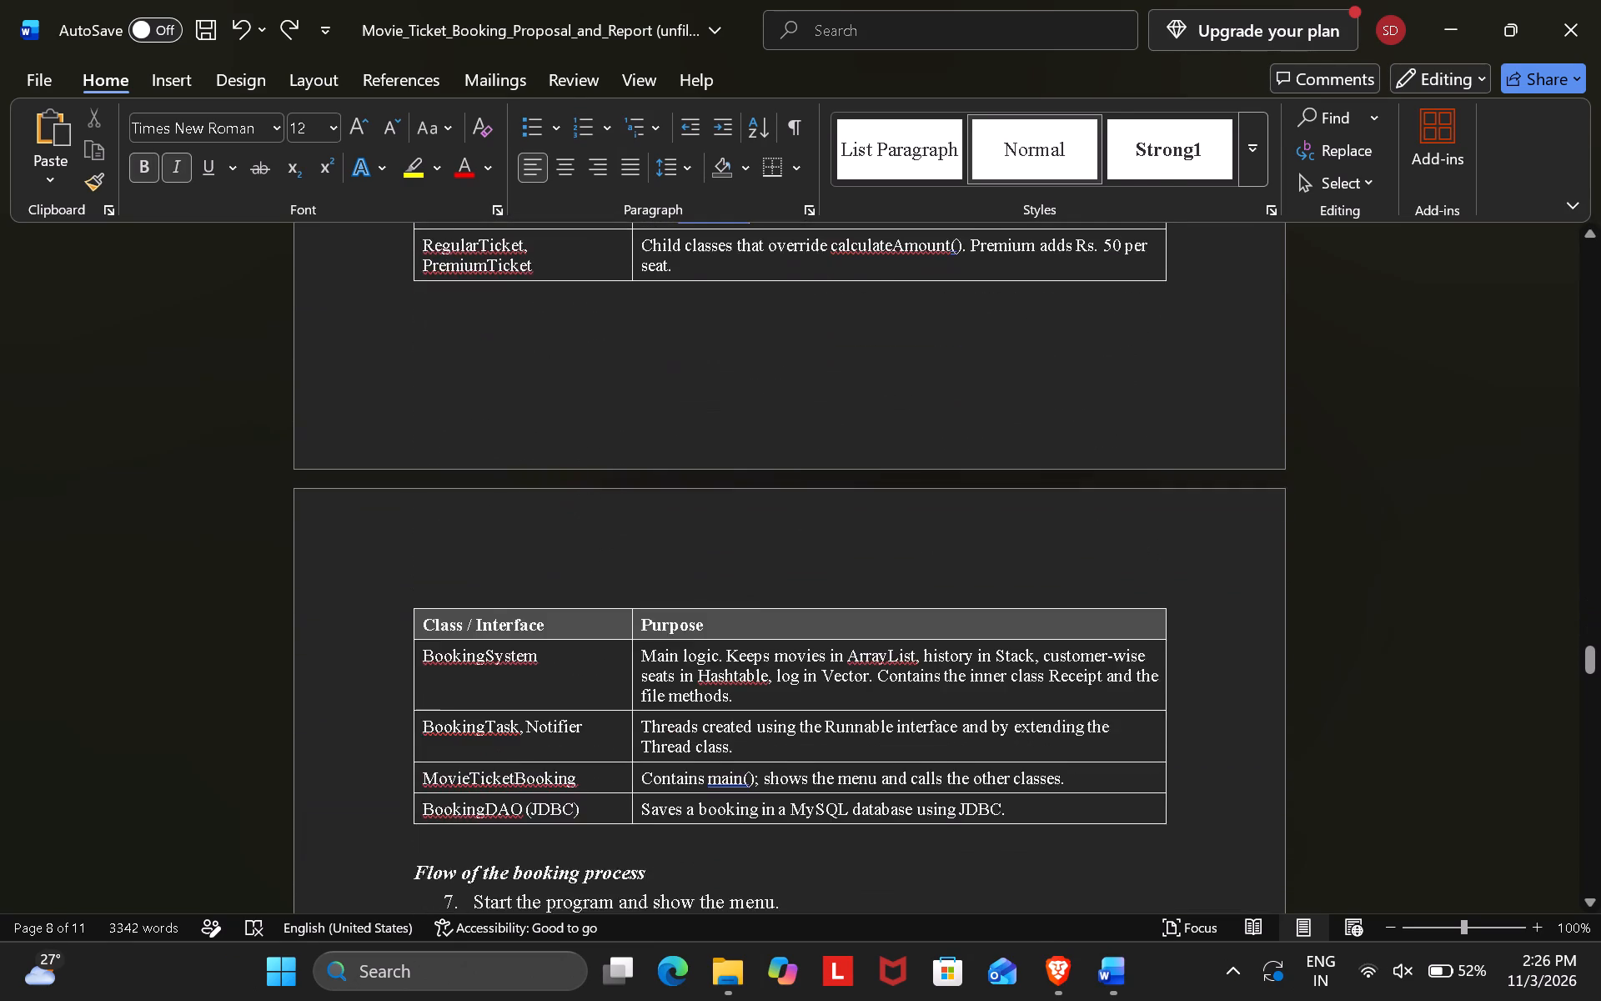
scroll(597, 484, "down", 2)
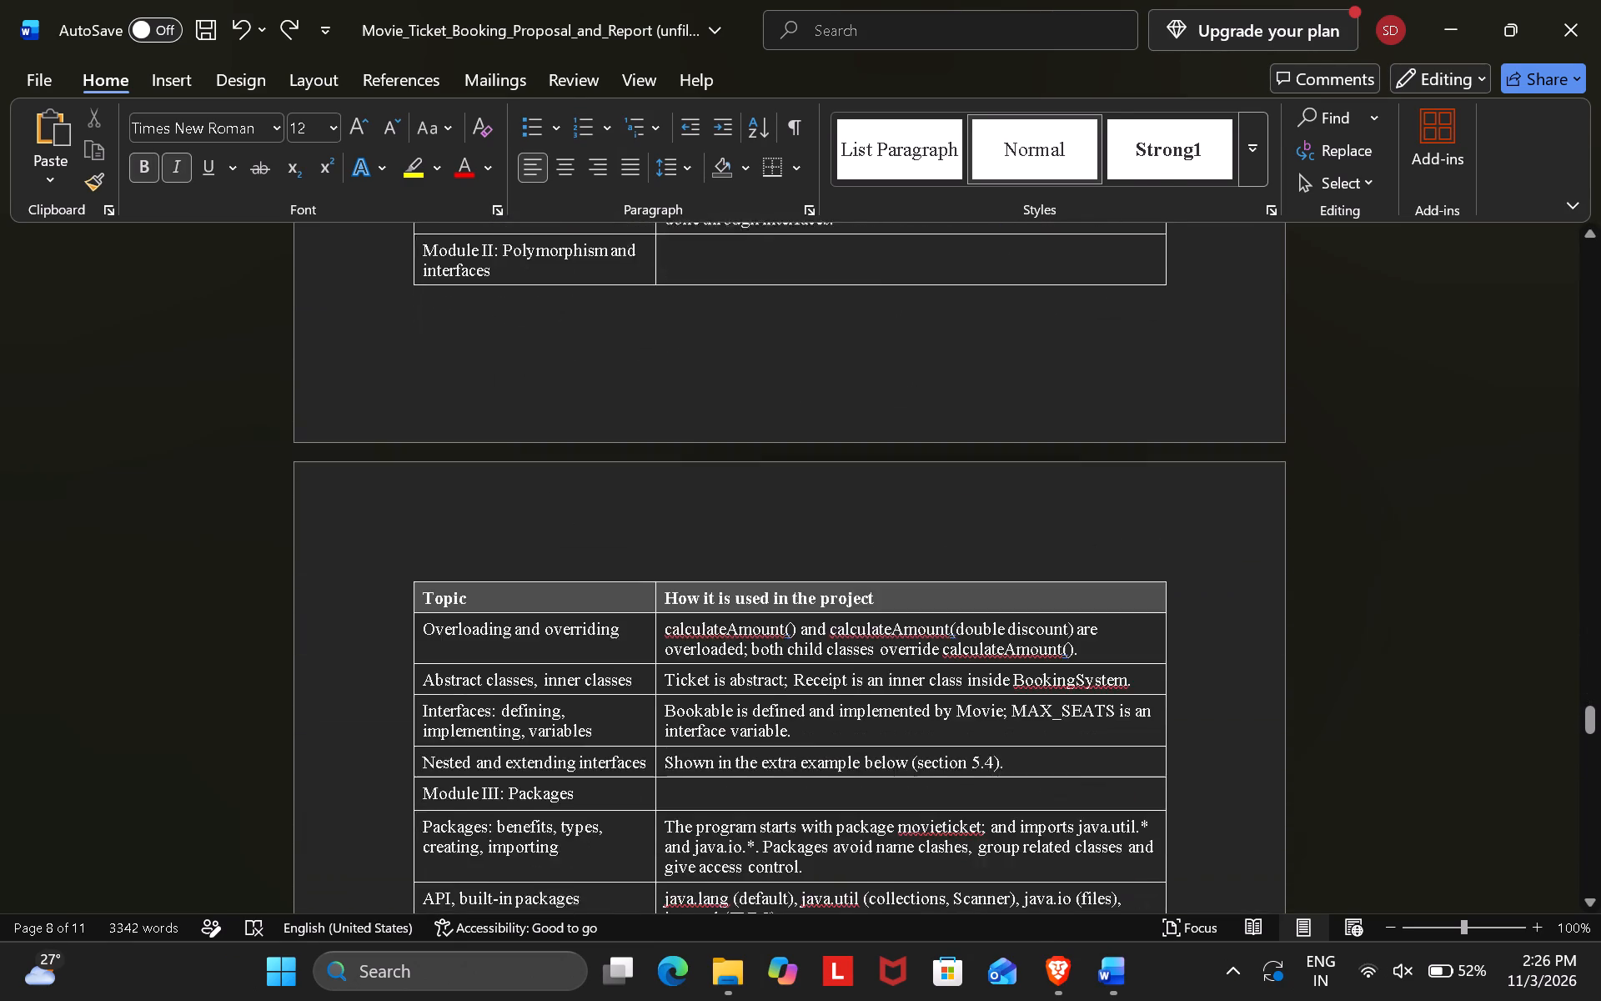
scroll(597, 484, "down", 4)
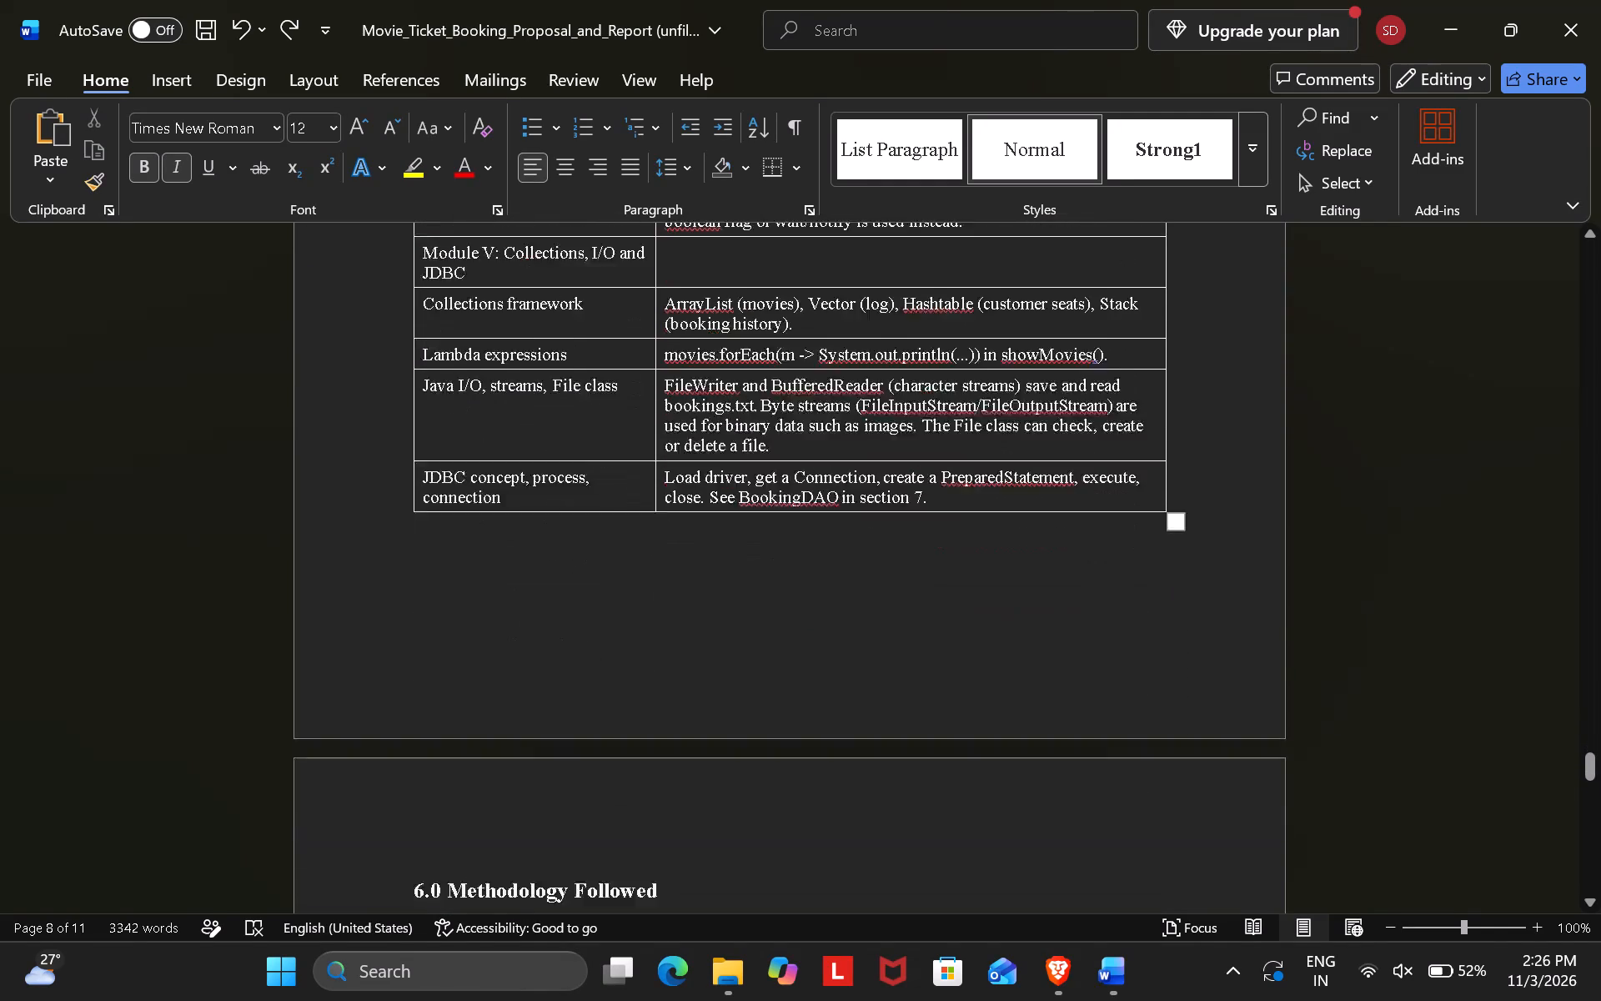
scroll(597, 484, "down", 3)
scroll(597, 484, "up", 1)
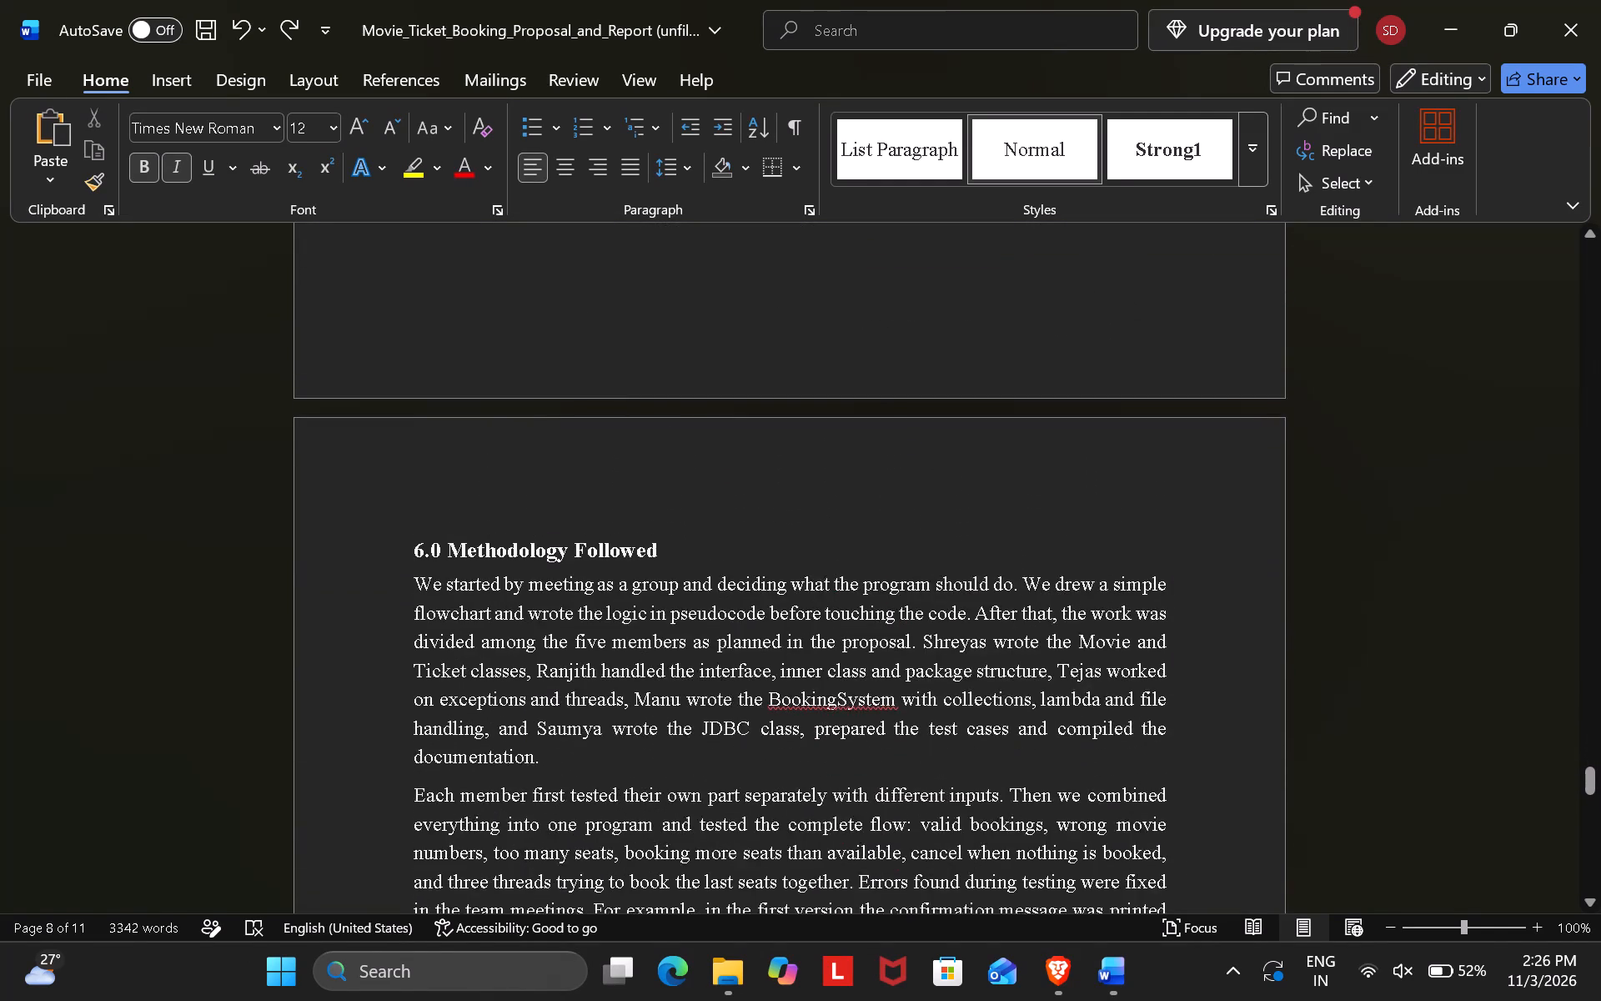
scroll(597, 484, "up", 1)
scroll(597, 484, "down", 7)
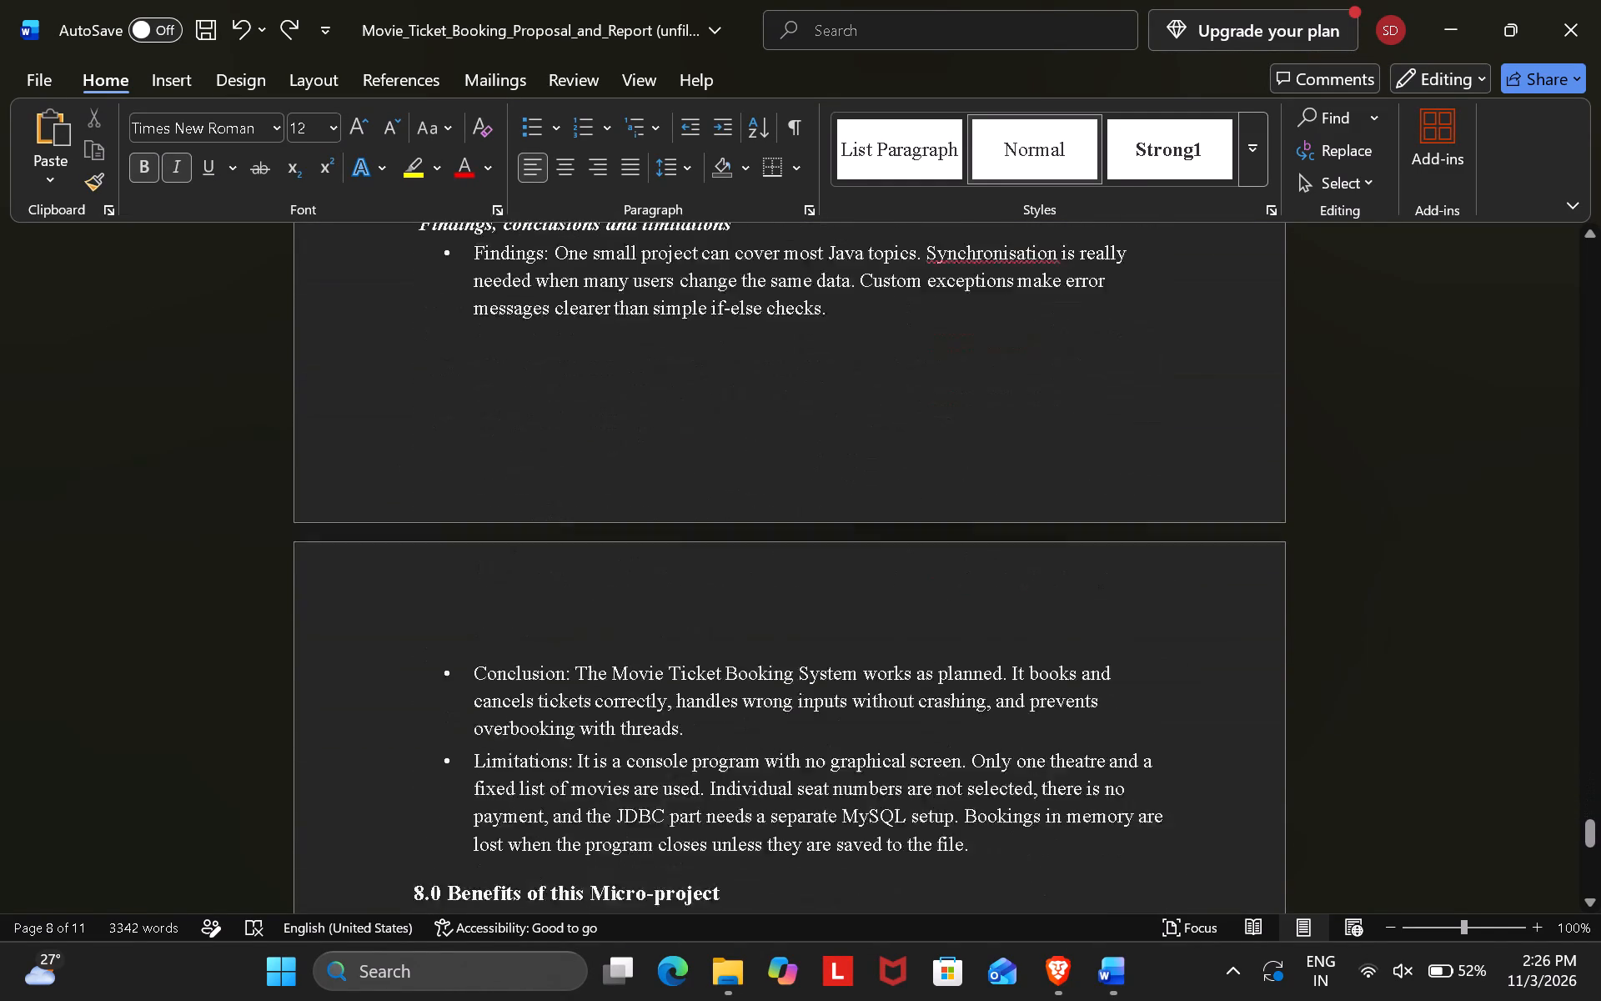
scroll(597, 484, "down", 2)
Replace the blank after Course Code on the Micro-Project Proposal page with E1CSA.
scroll(597, 484, "up", 2)
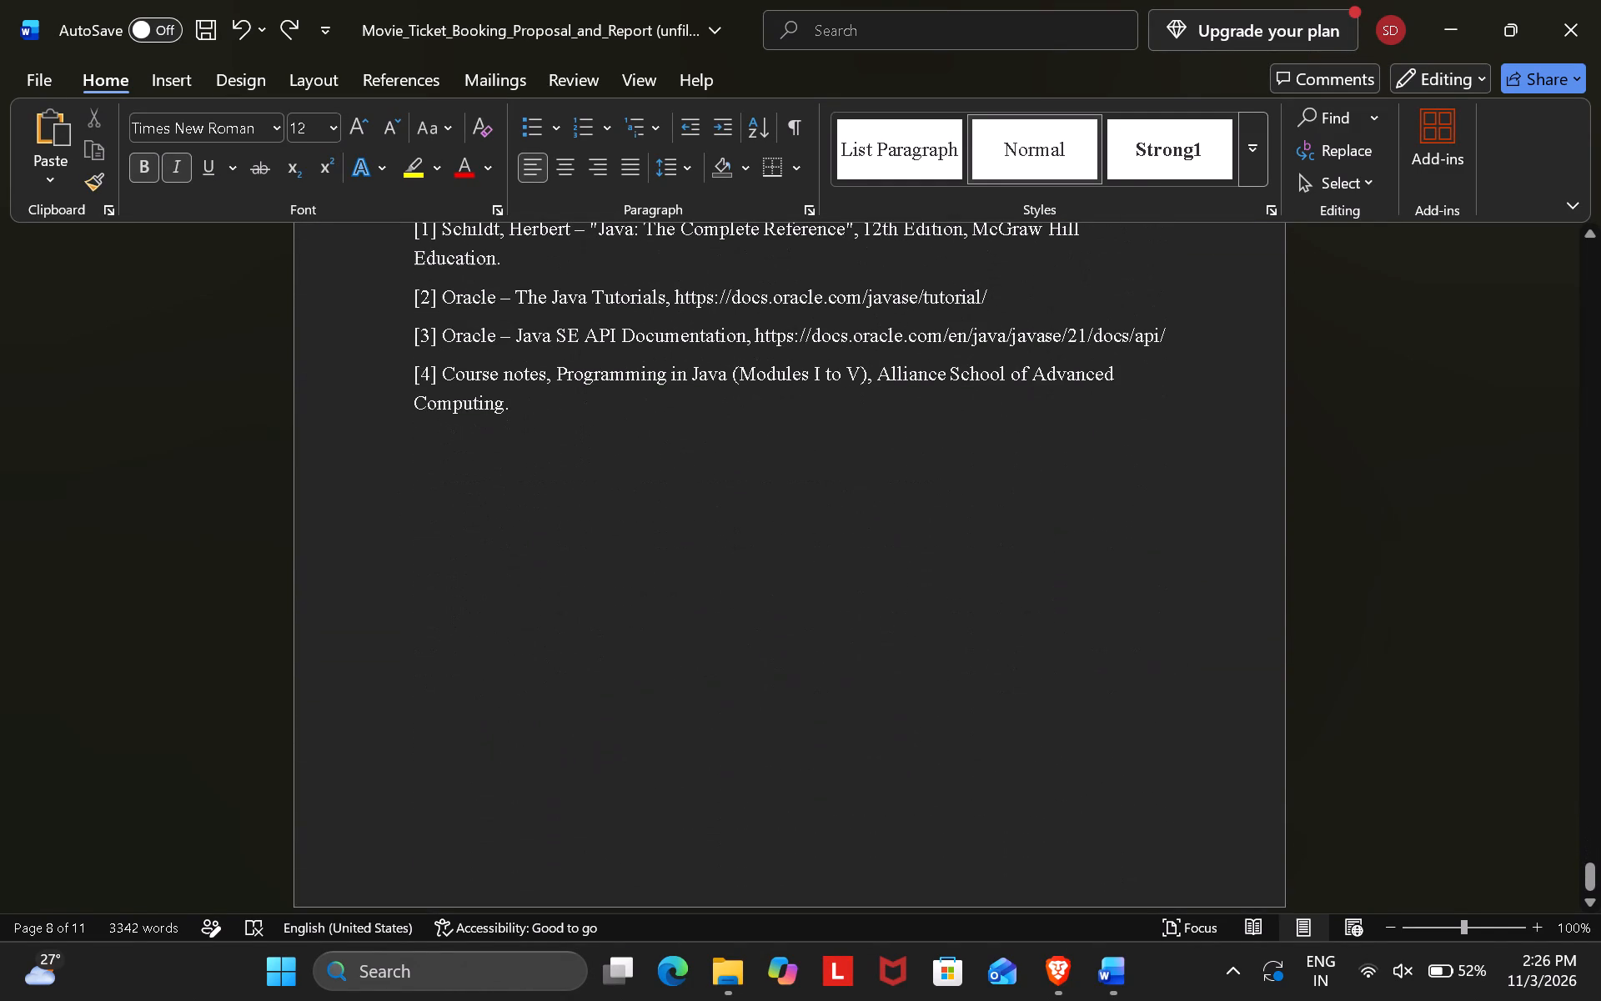
scroll(597, 484, "up", 8)
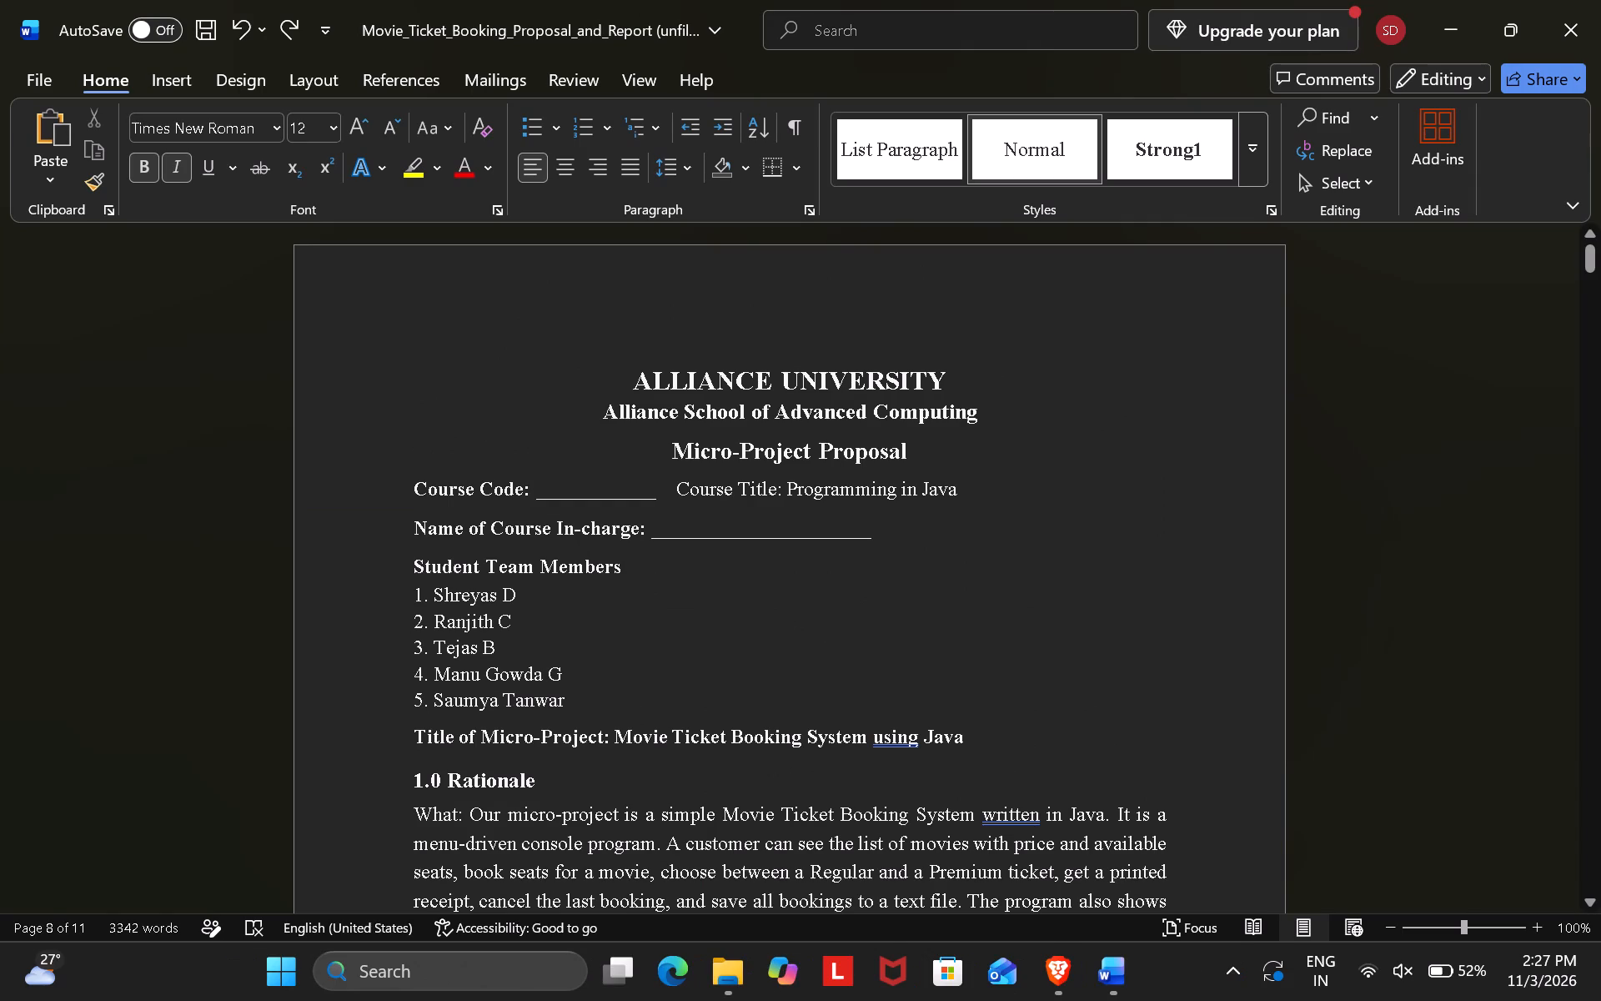
left_click_drag(654, 495, 535, 493)
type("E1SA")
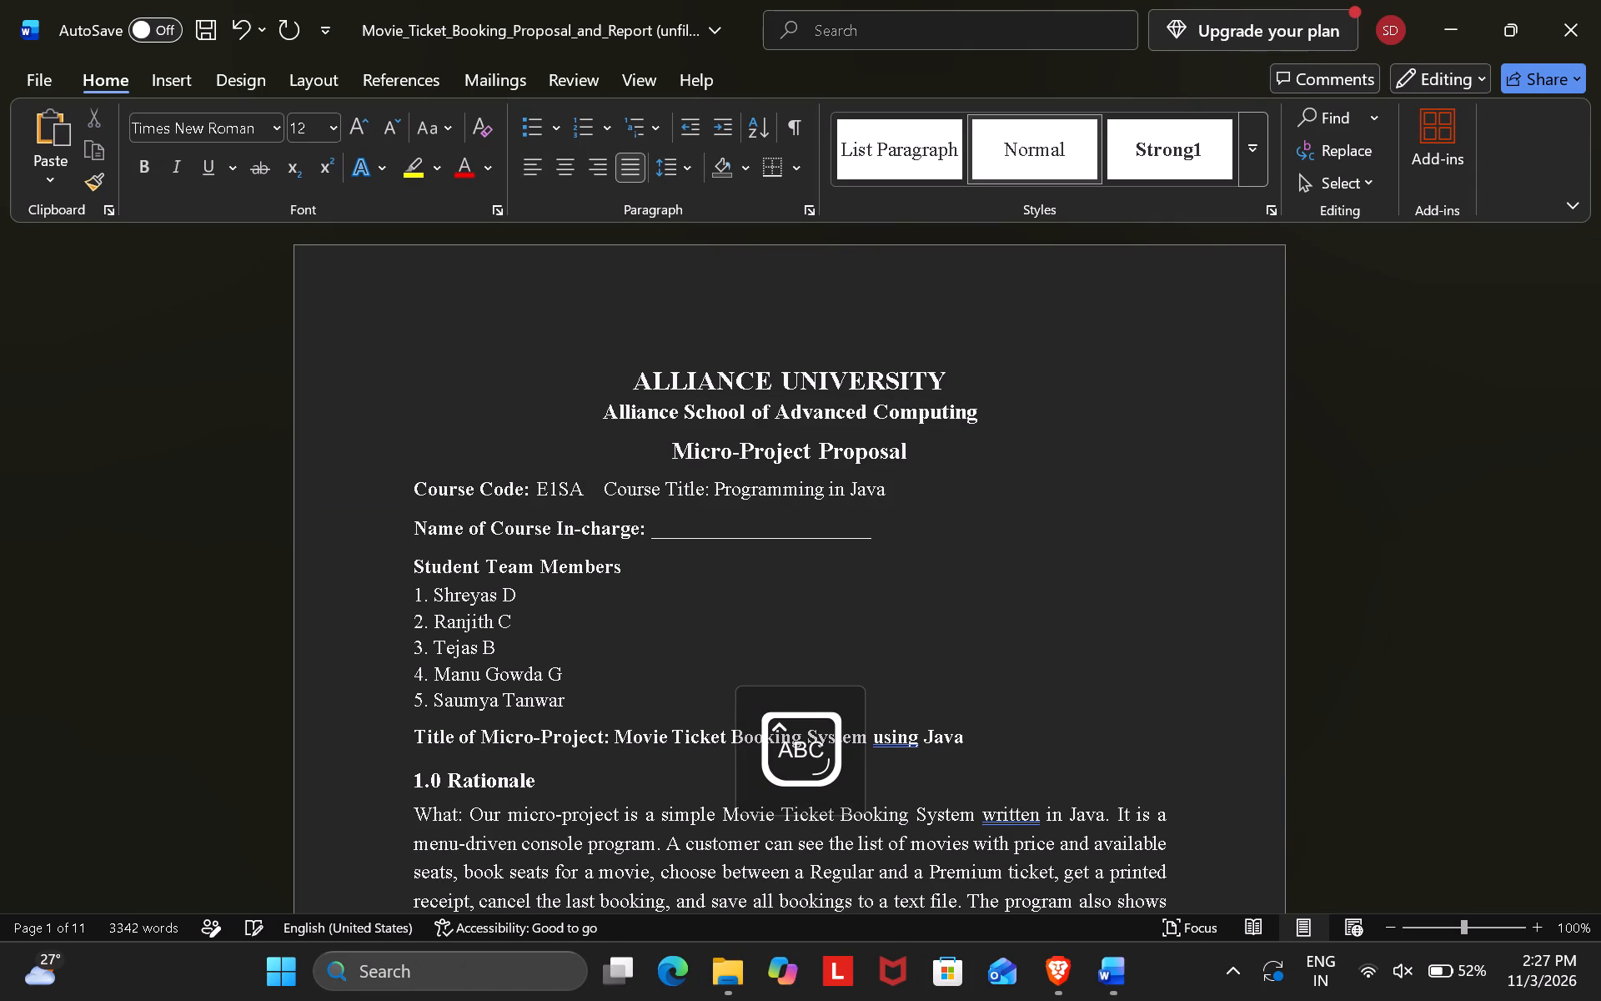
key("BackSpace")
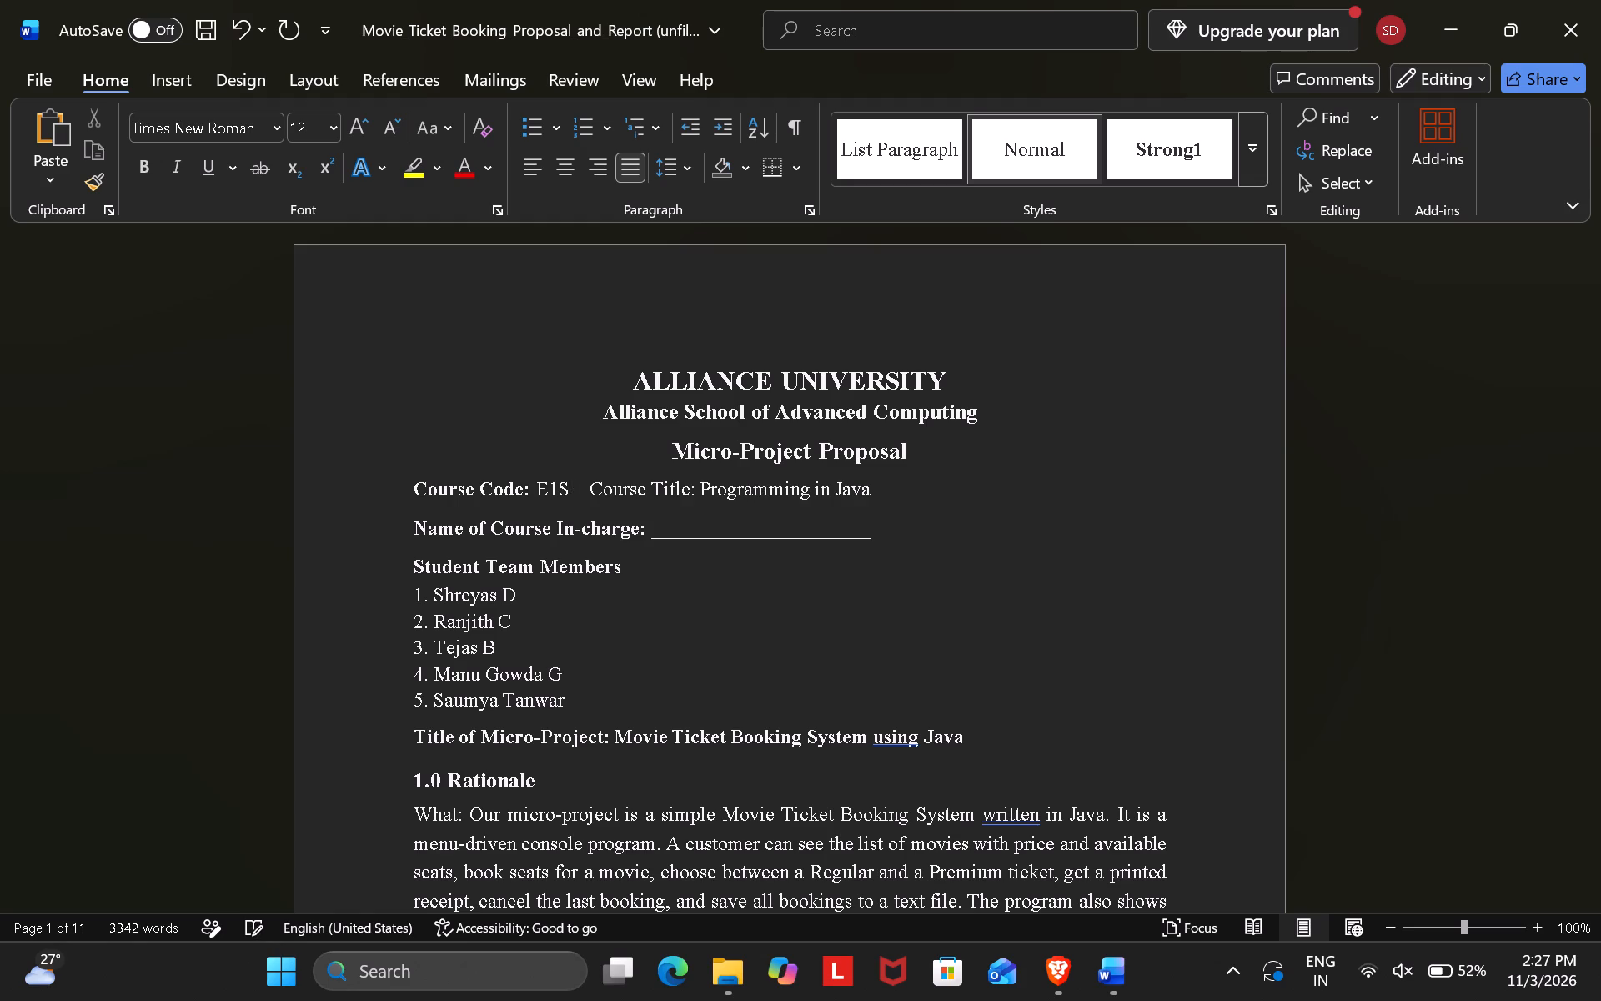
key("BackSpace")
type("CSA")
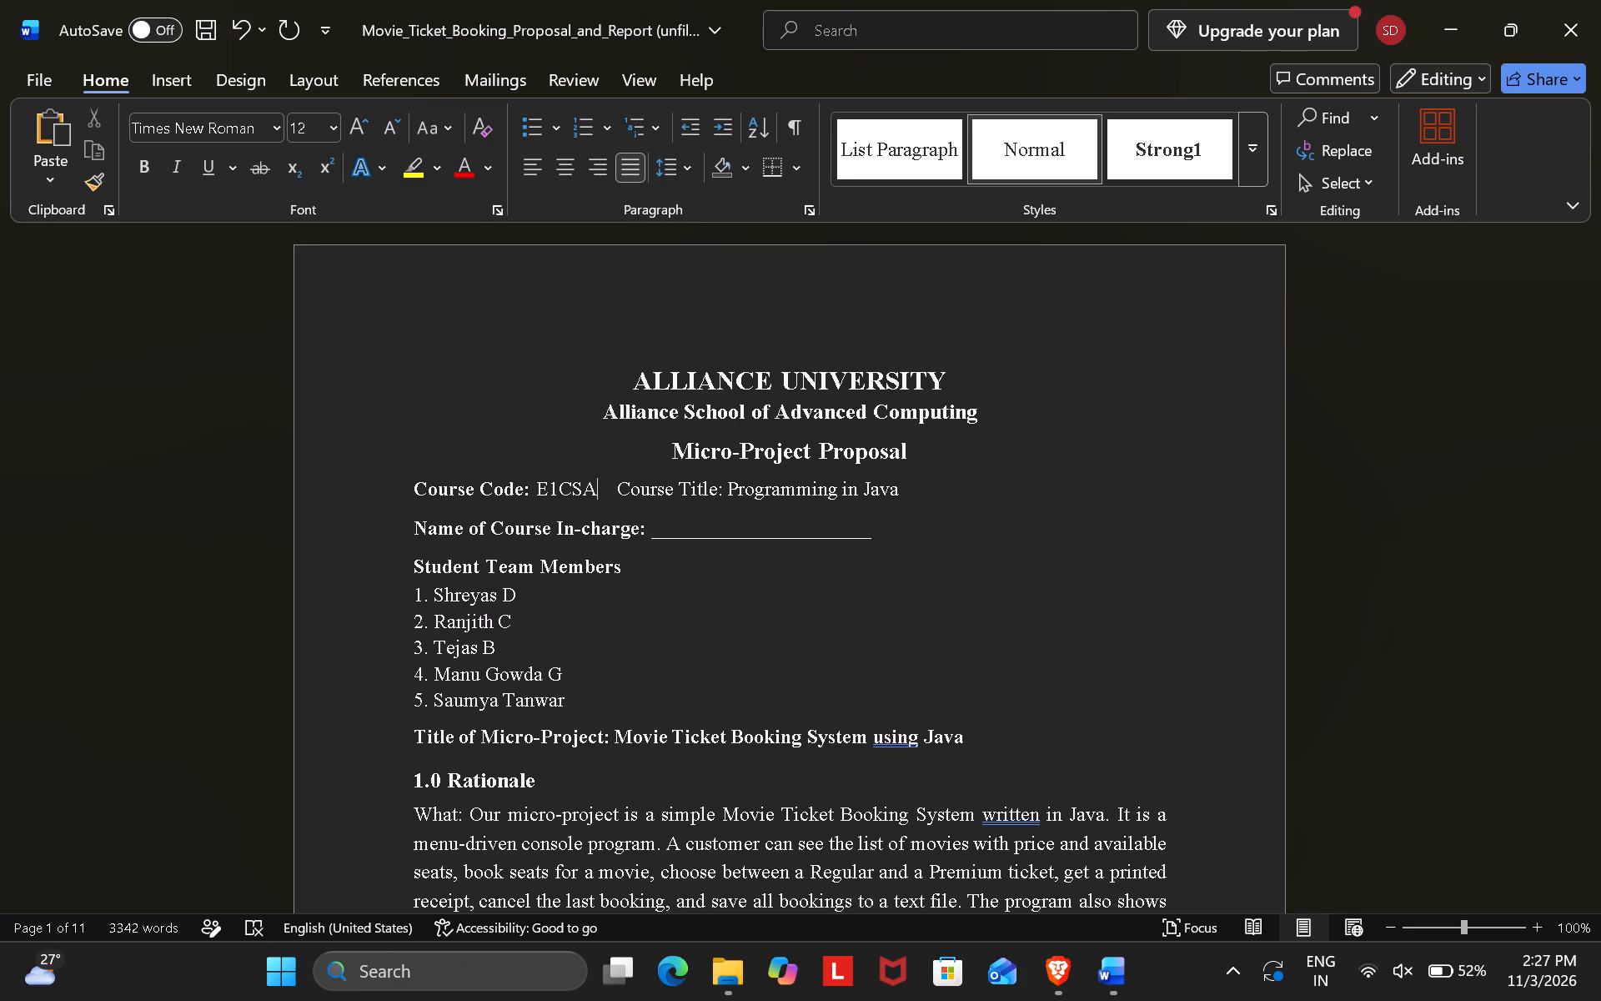
Save the document.
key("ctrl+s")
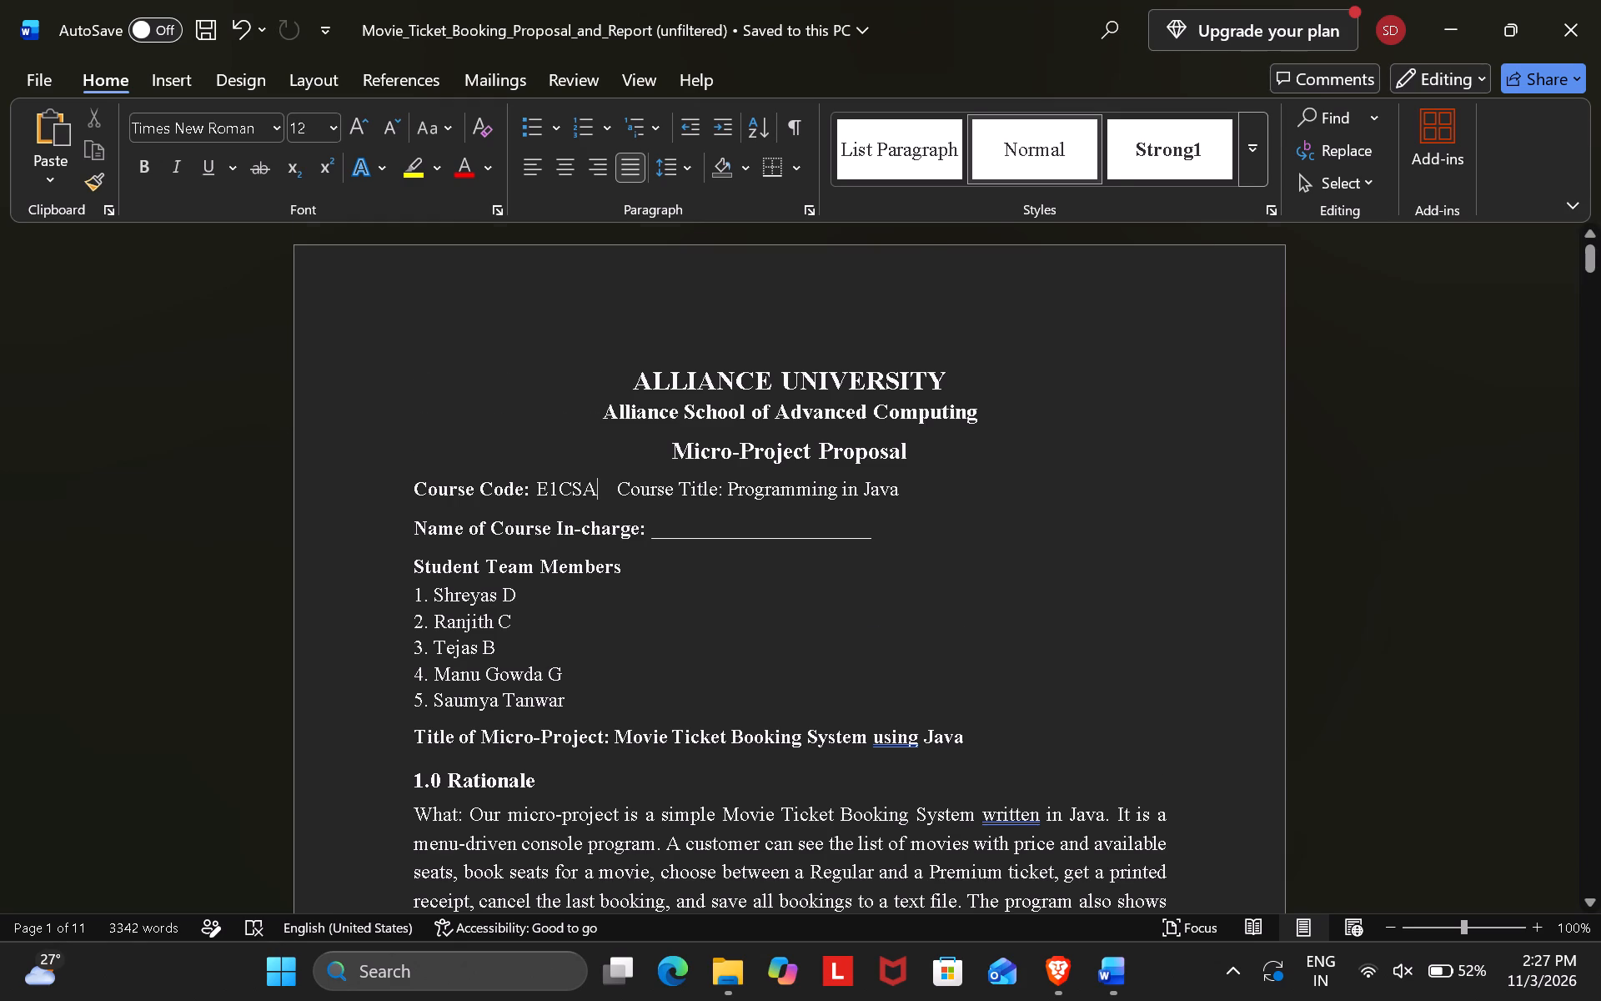
Look through the proposal's action plan and Tentative Resources Required tables for anything left to tidy up.
scroll(785, 713, "down", 12)
scroll(785, 713, "up", 1)
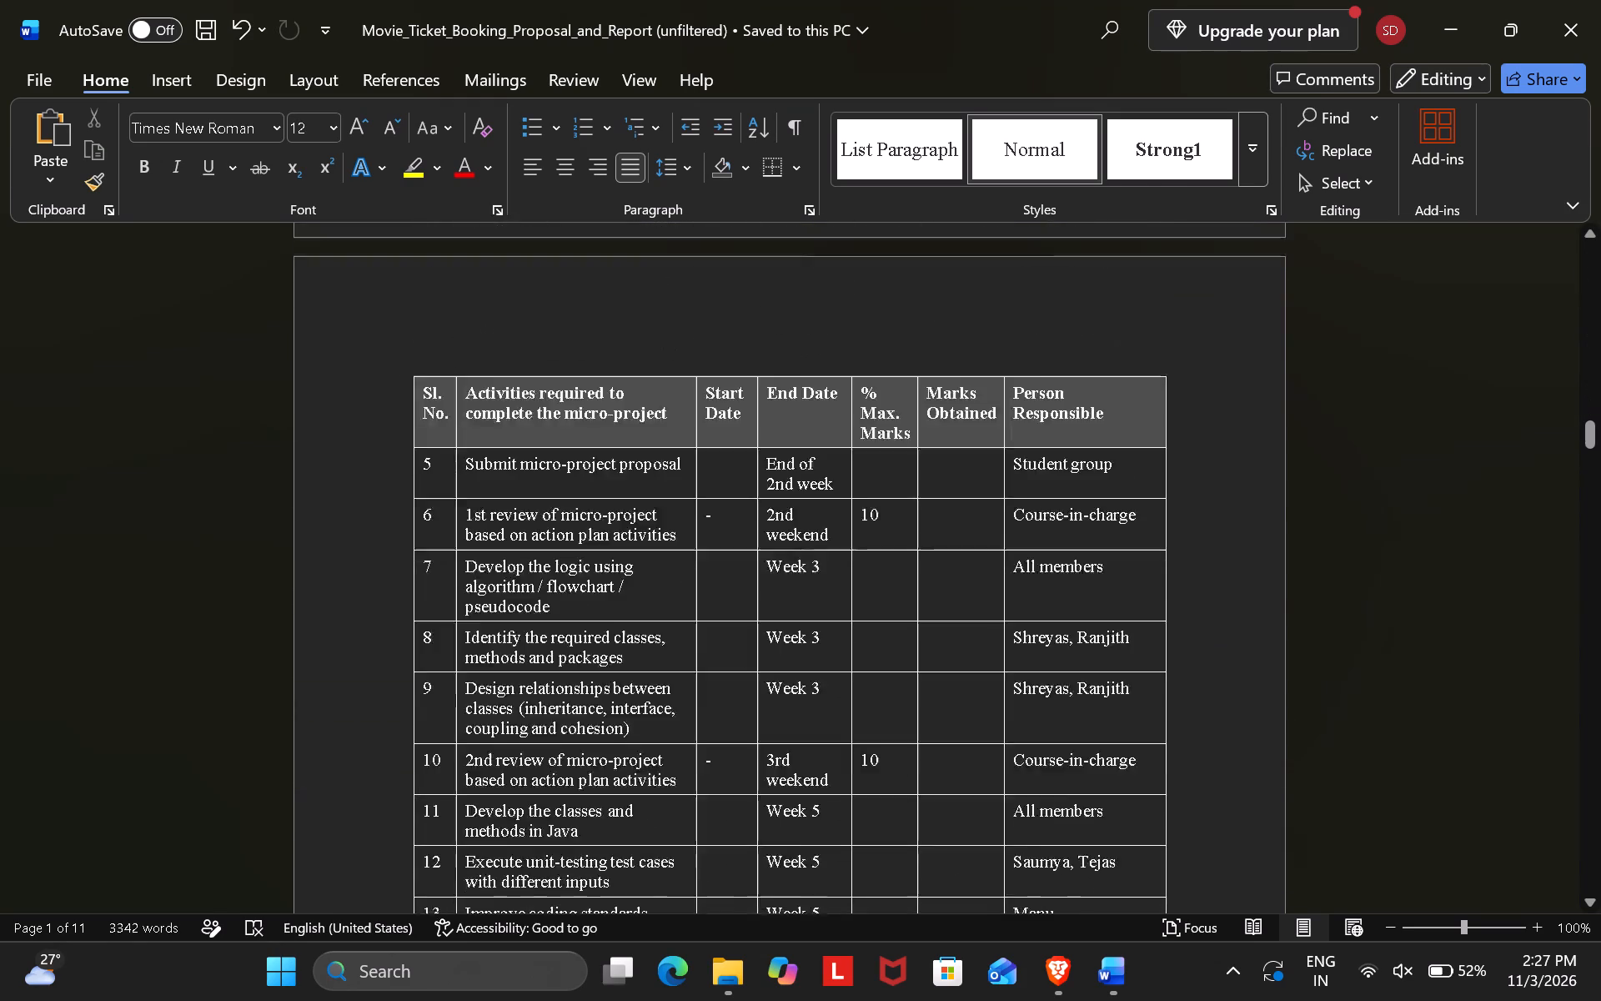
scroll(785, 713, "up", 1)
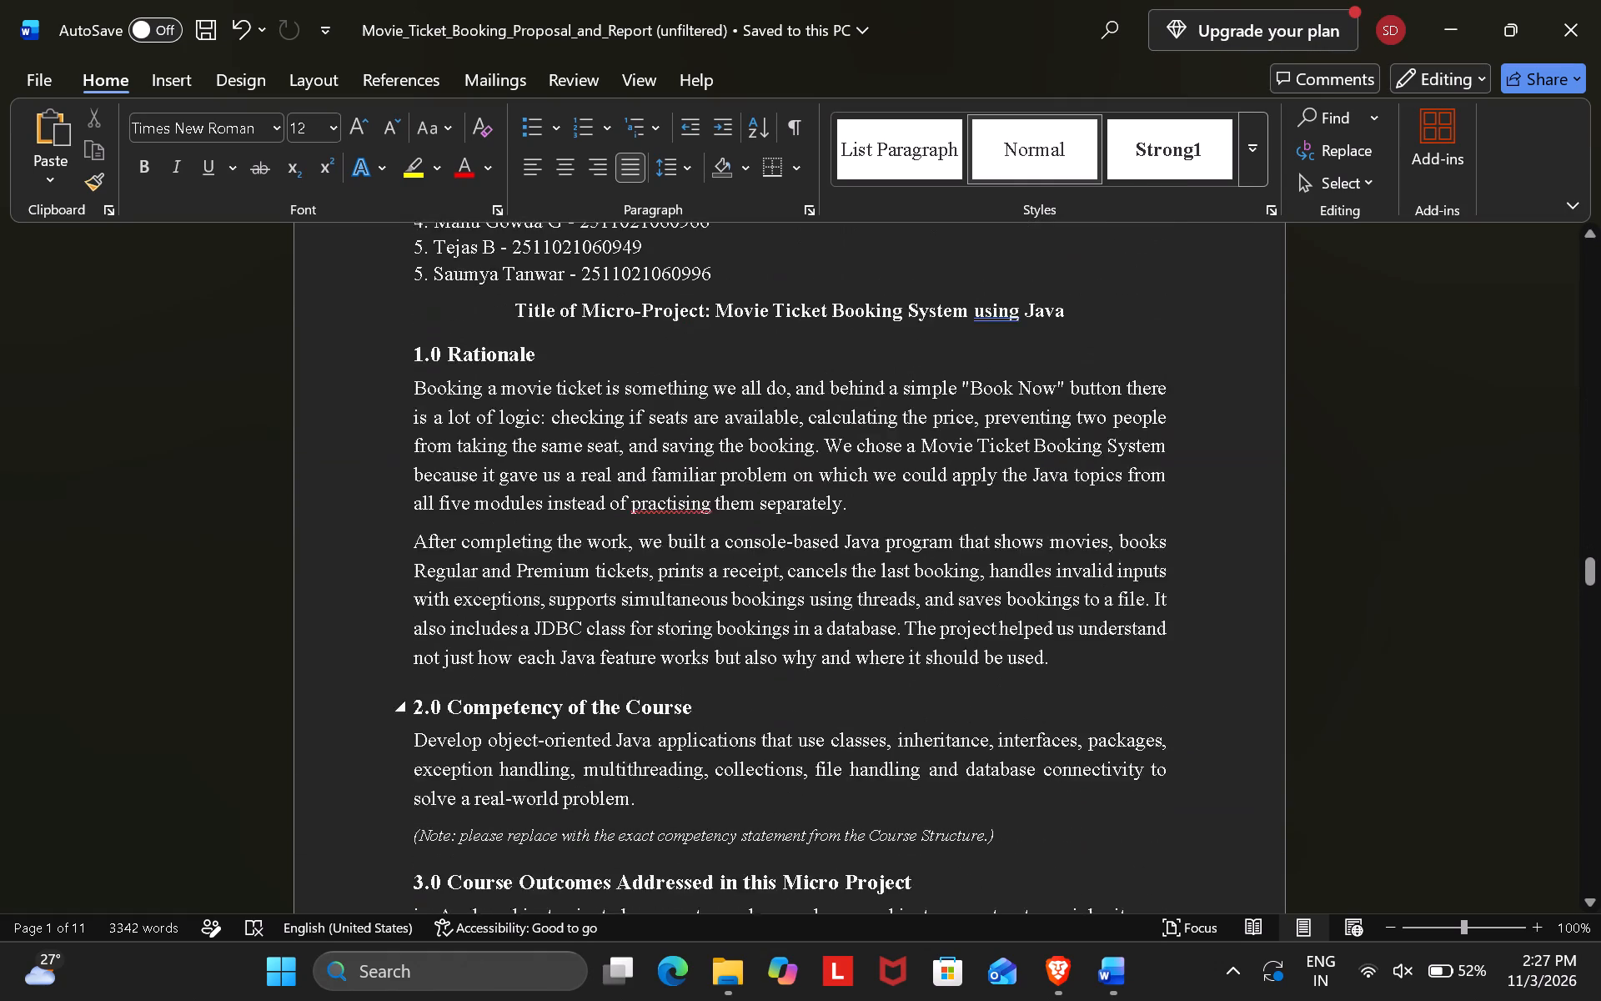
scroll(785, 713, "up", 1)
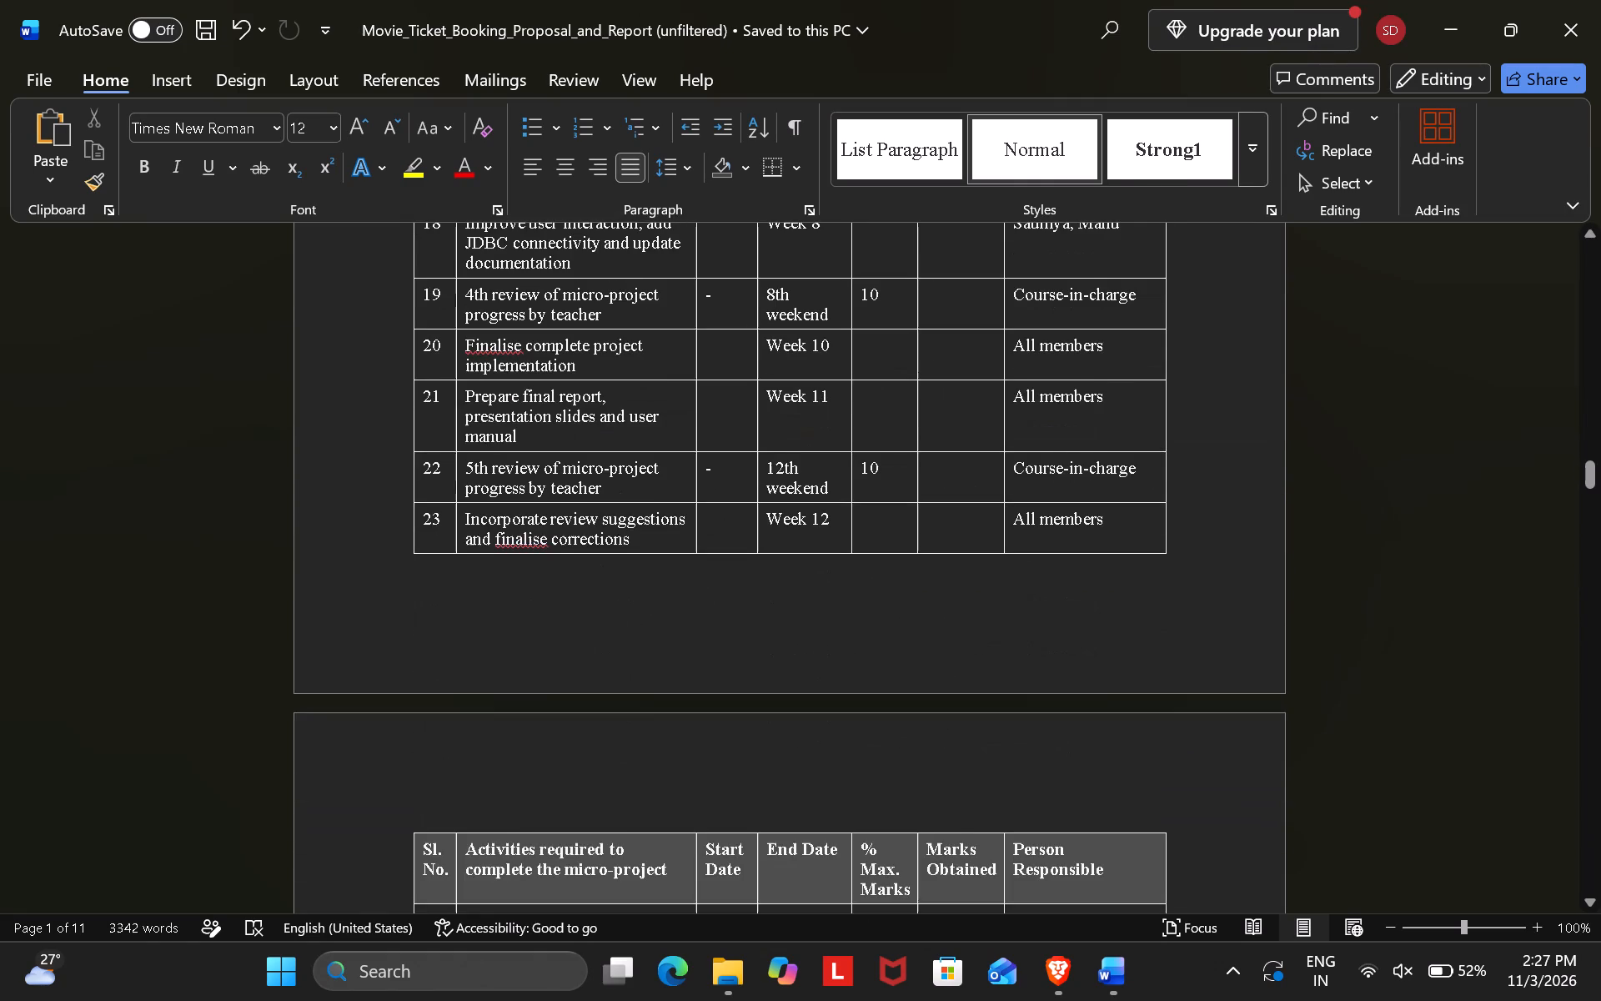
scroll(785, 713, "up", 3)
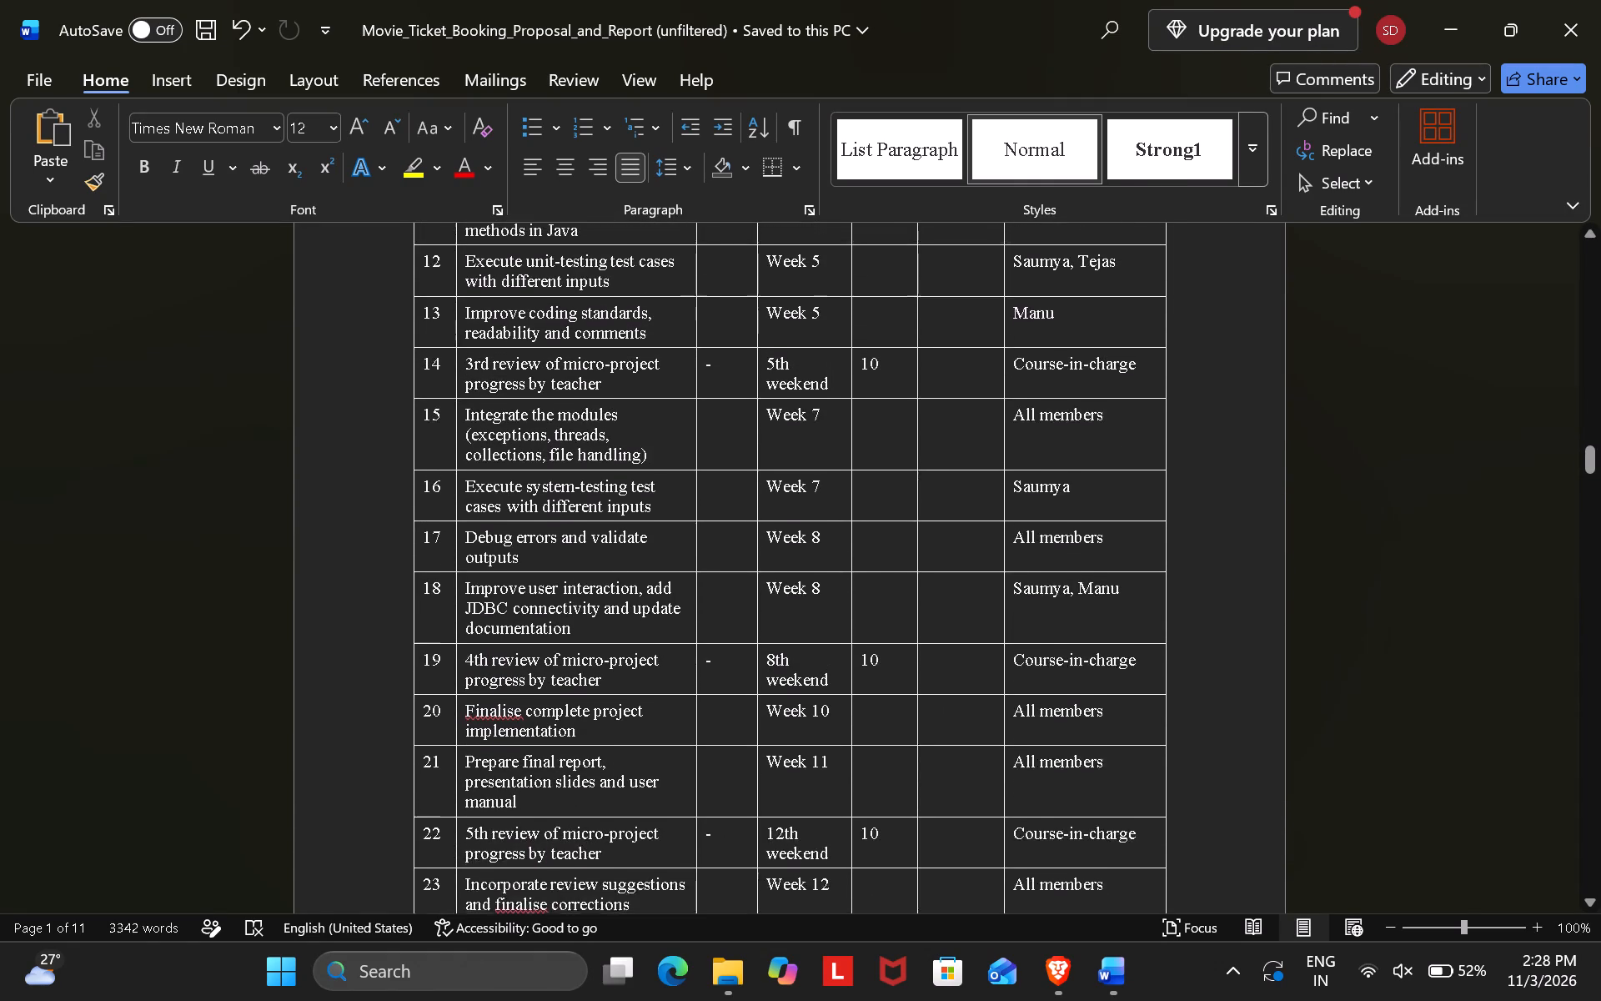
scroll(785, 713, "up", 4)
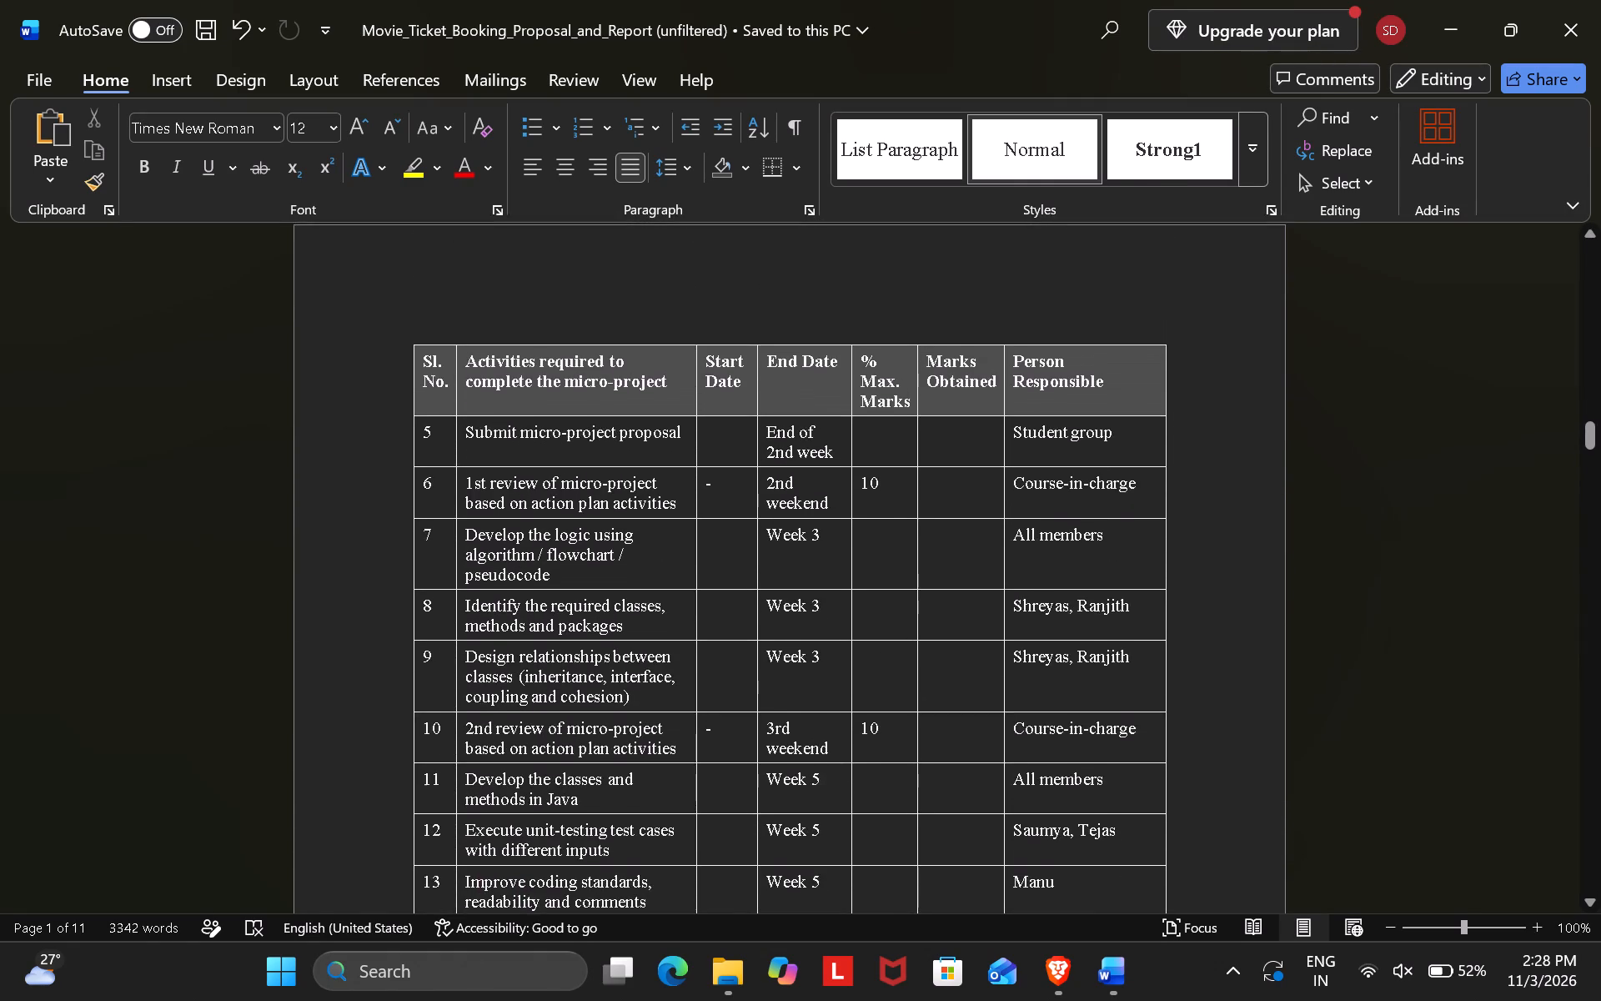
scroll(785, 713, "up", 1)
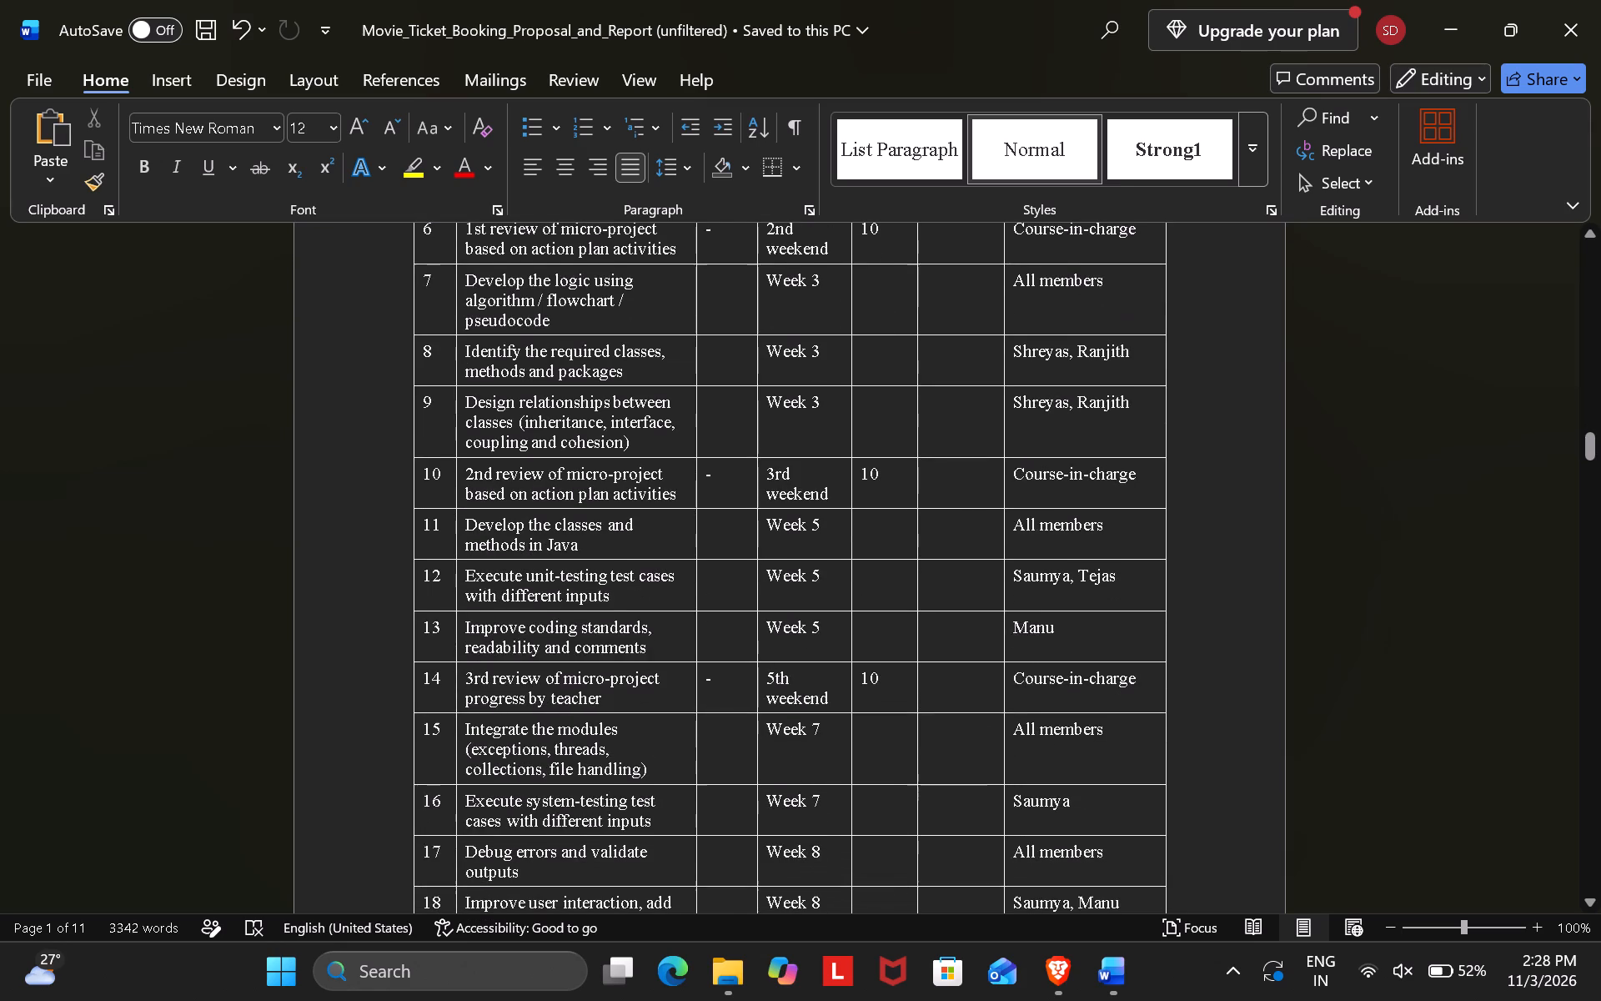
scroll(1077, 685, "down", 4)
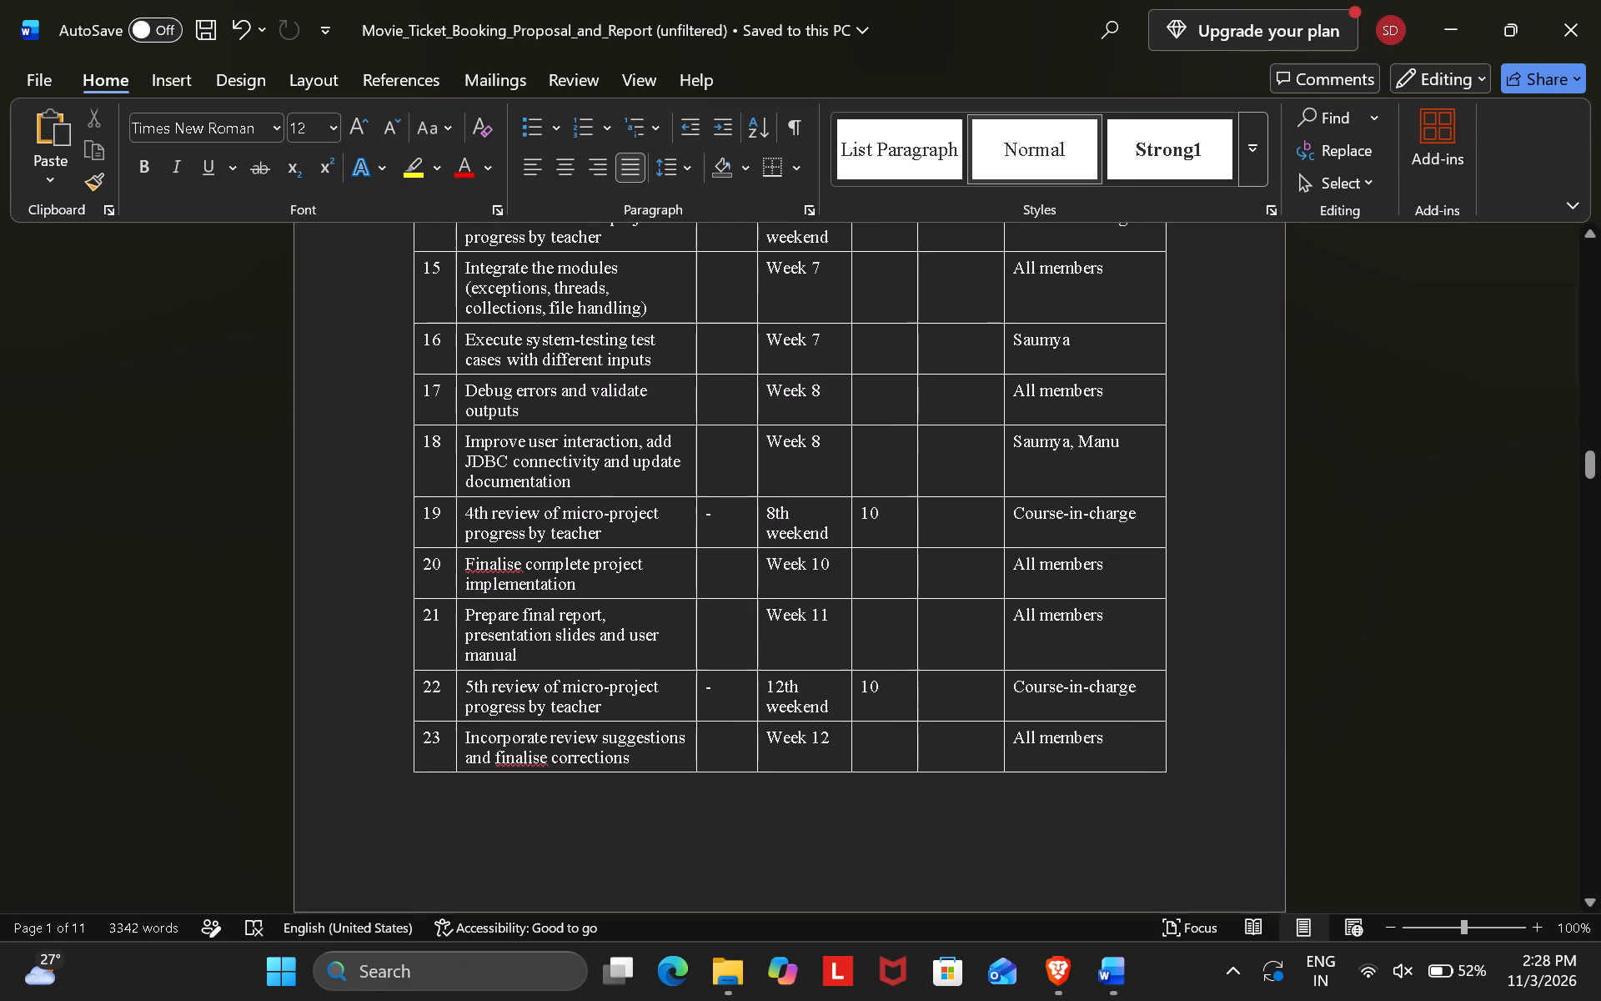
scroll(1077, 685, "down", 5)
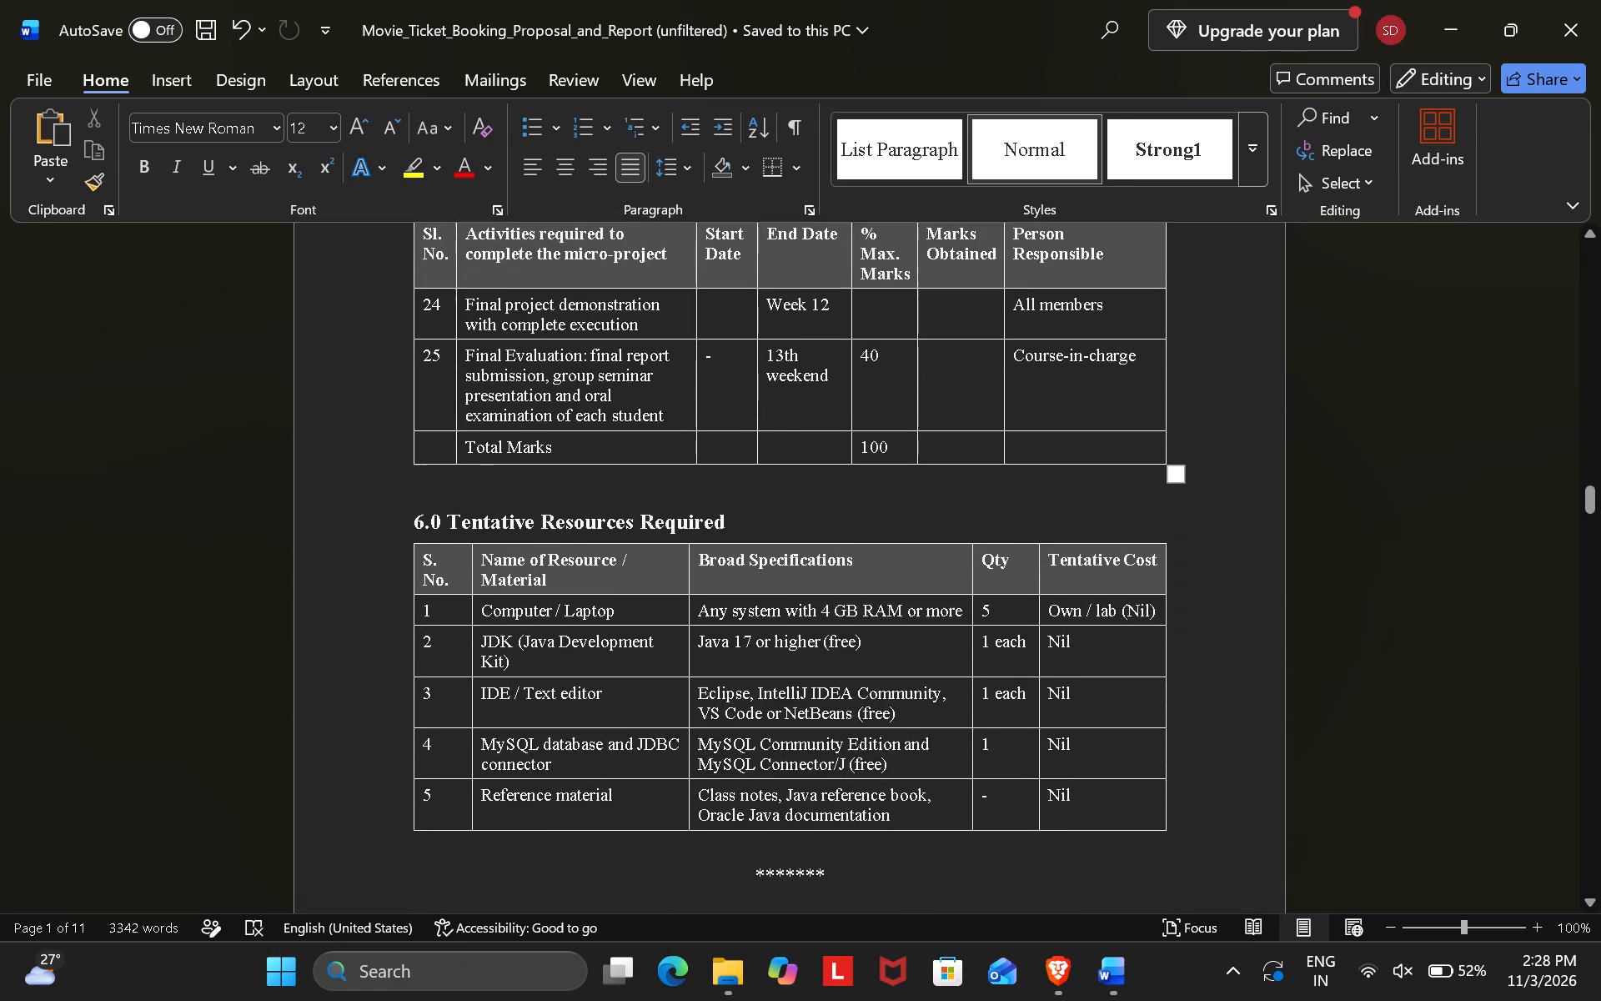
Centre the Qty and Tentative Cost entries for all five resources in the Tentative Resources Required table, leaving out the header row.
left_click_drag(1077, 685, 927, 478)
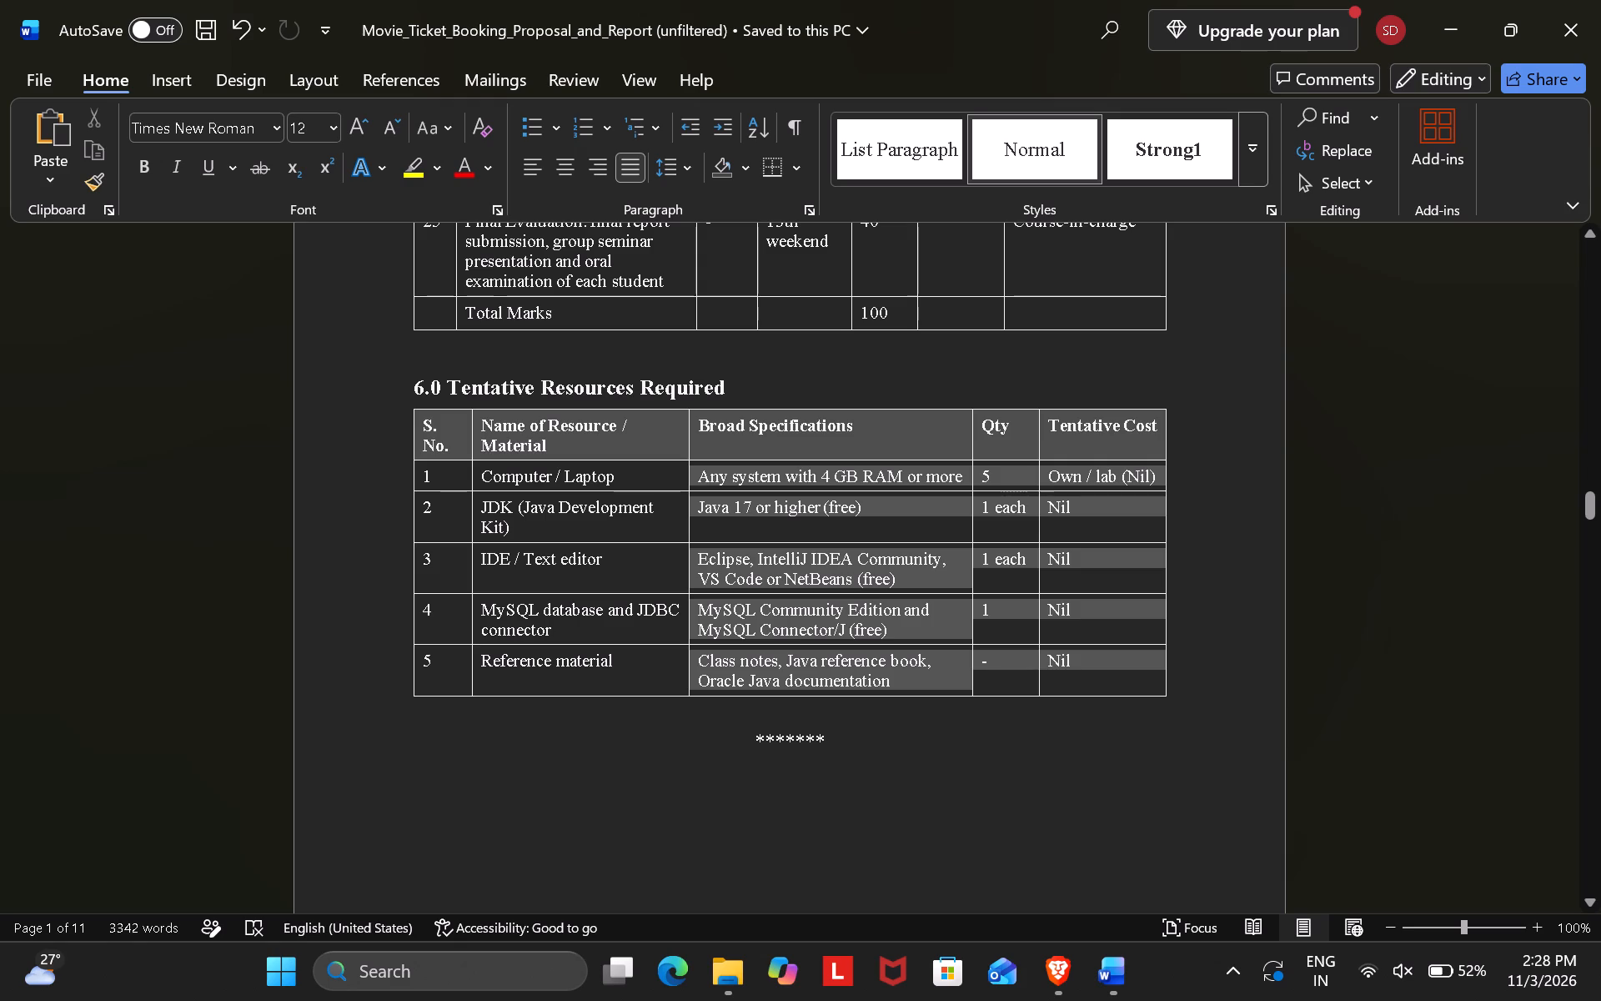
left_click_drag(927, 478, 995, 483)
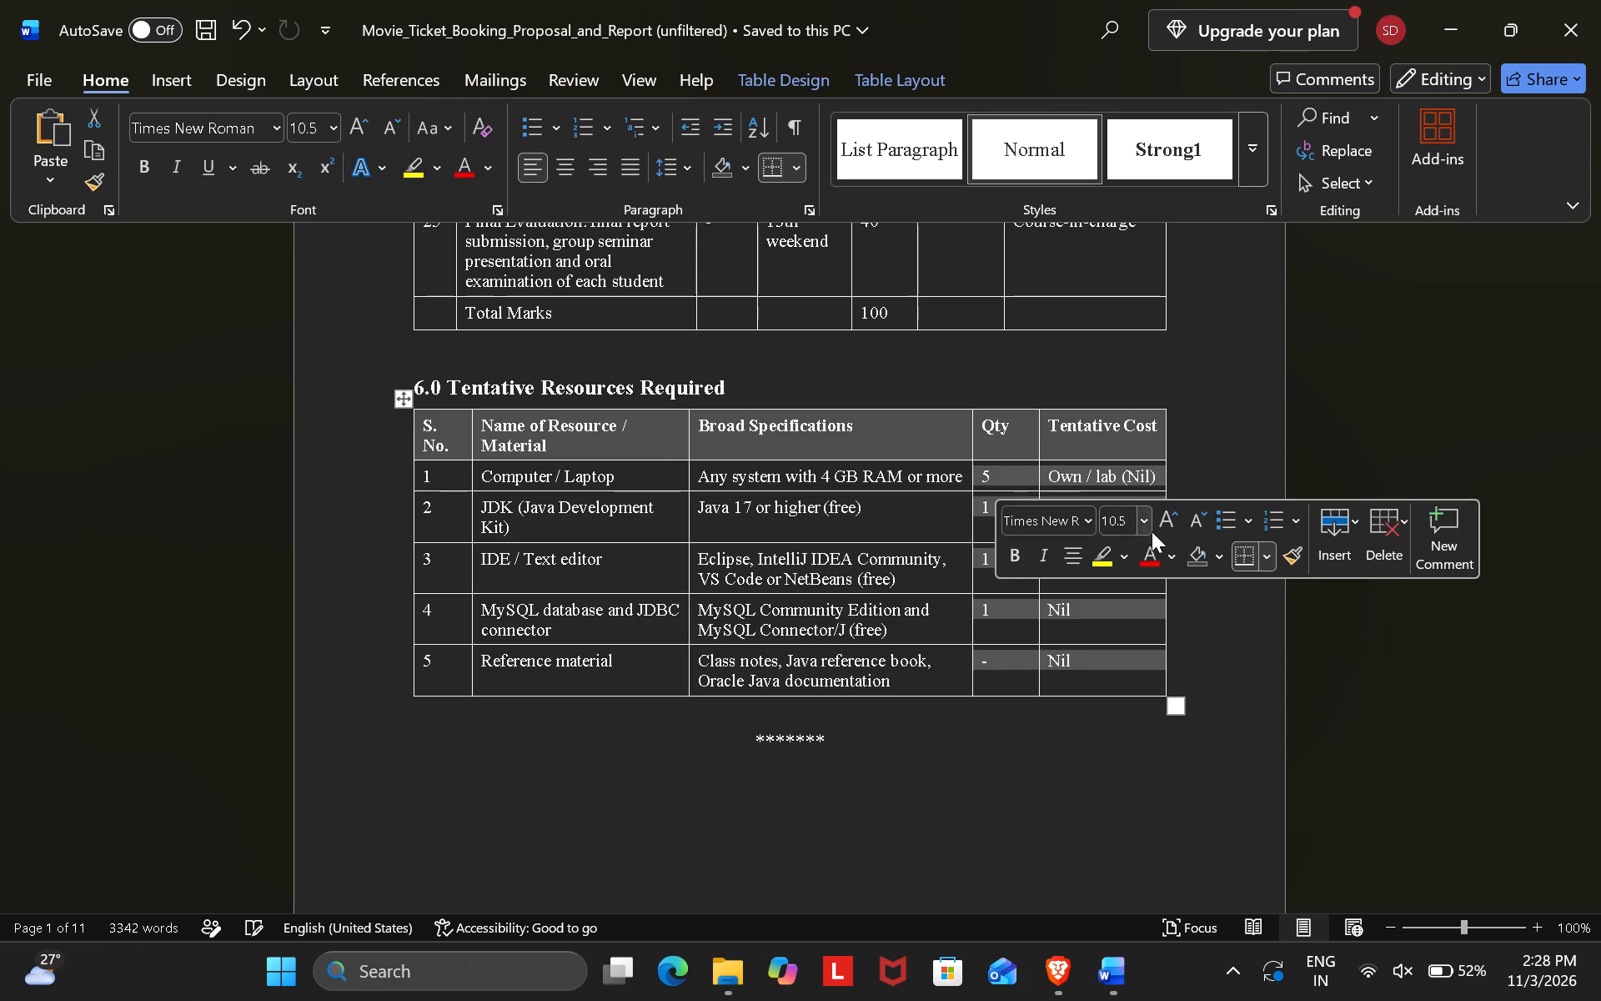
left_click(1078, 551)
left_click(1226, 637)
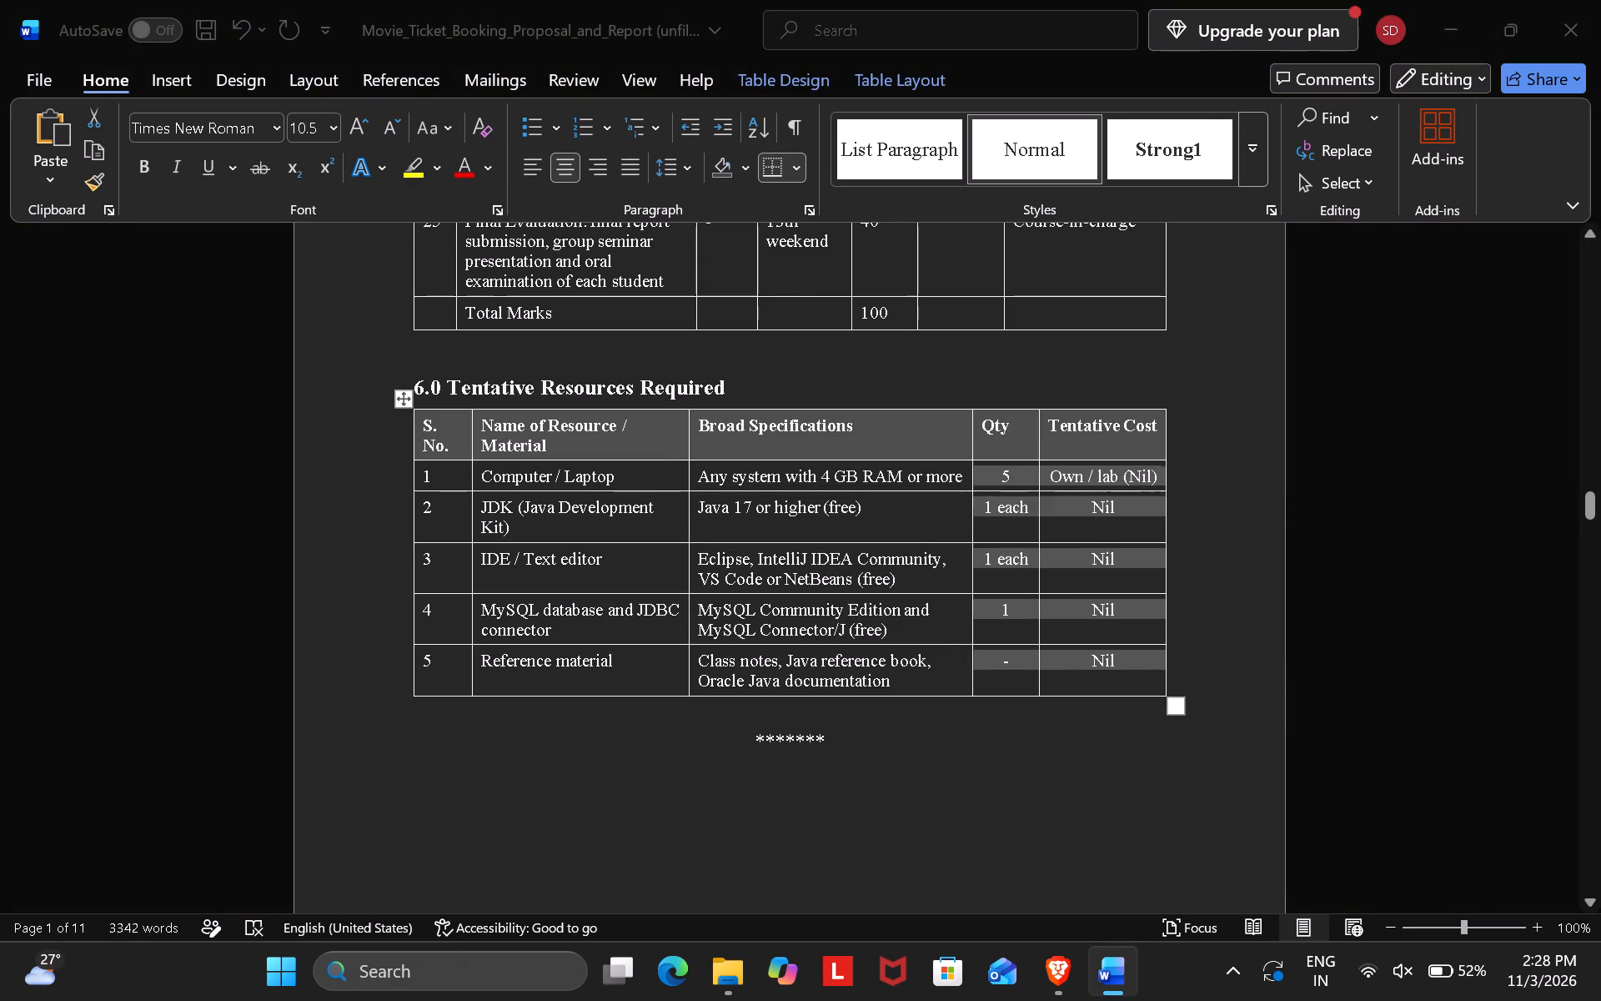
Look back through the action plan table and up to the Micro-Project Proposal's opening page for remaining blanks.
scroll(1086, 516, "up", 4)
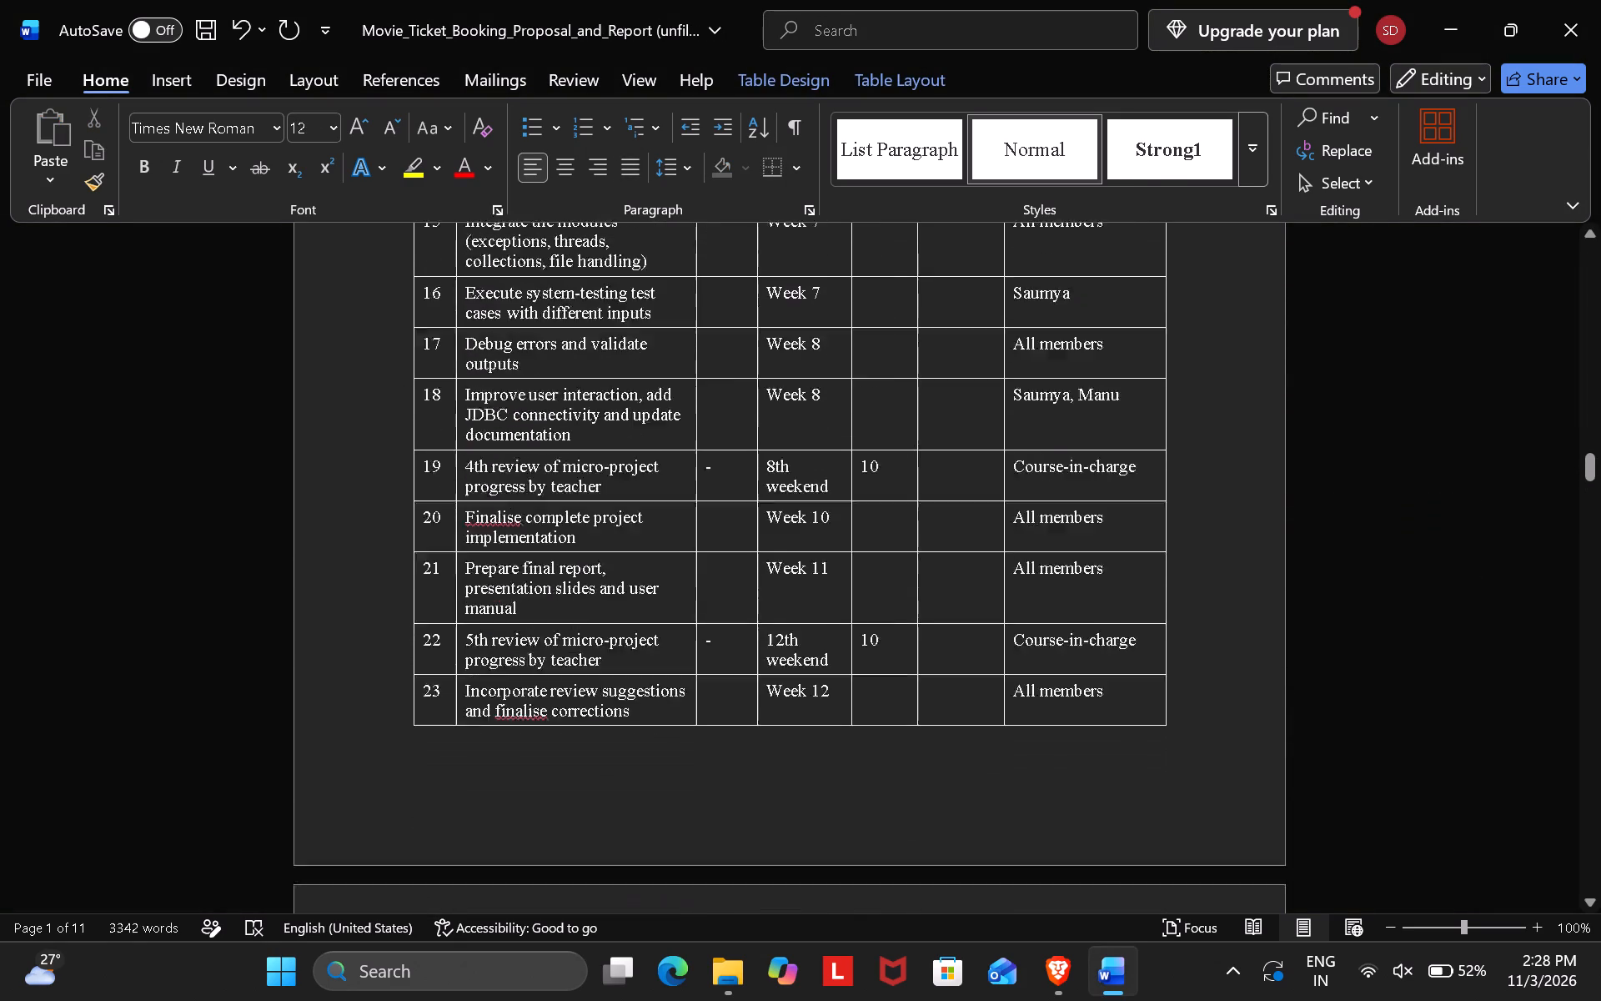
scroll(1086, 516, "up", 4)
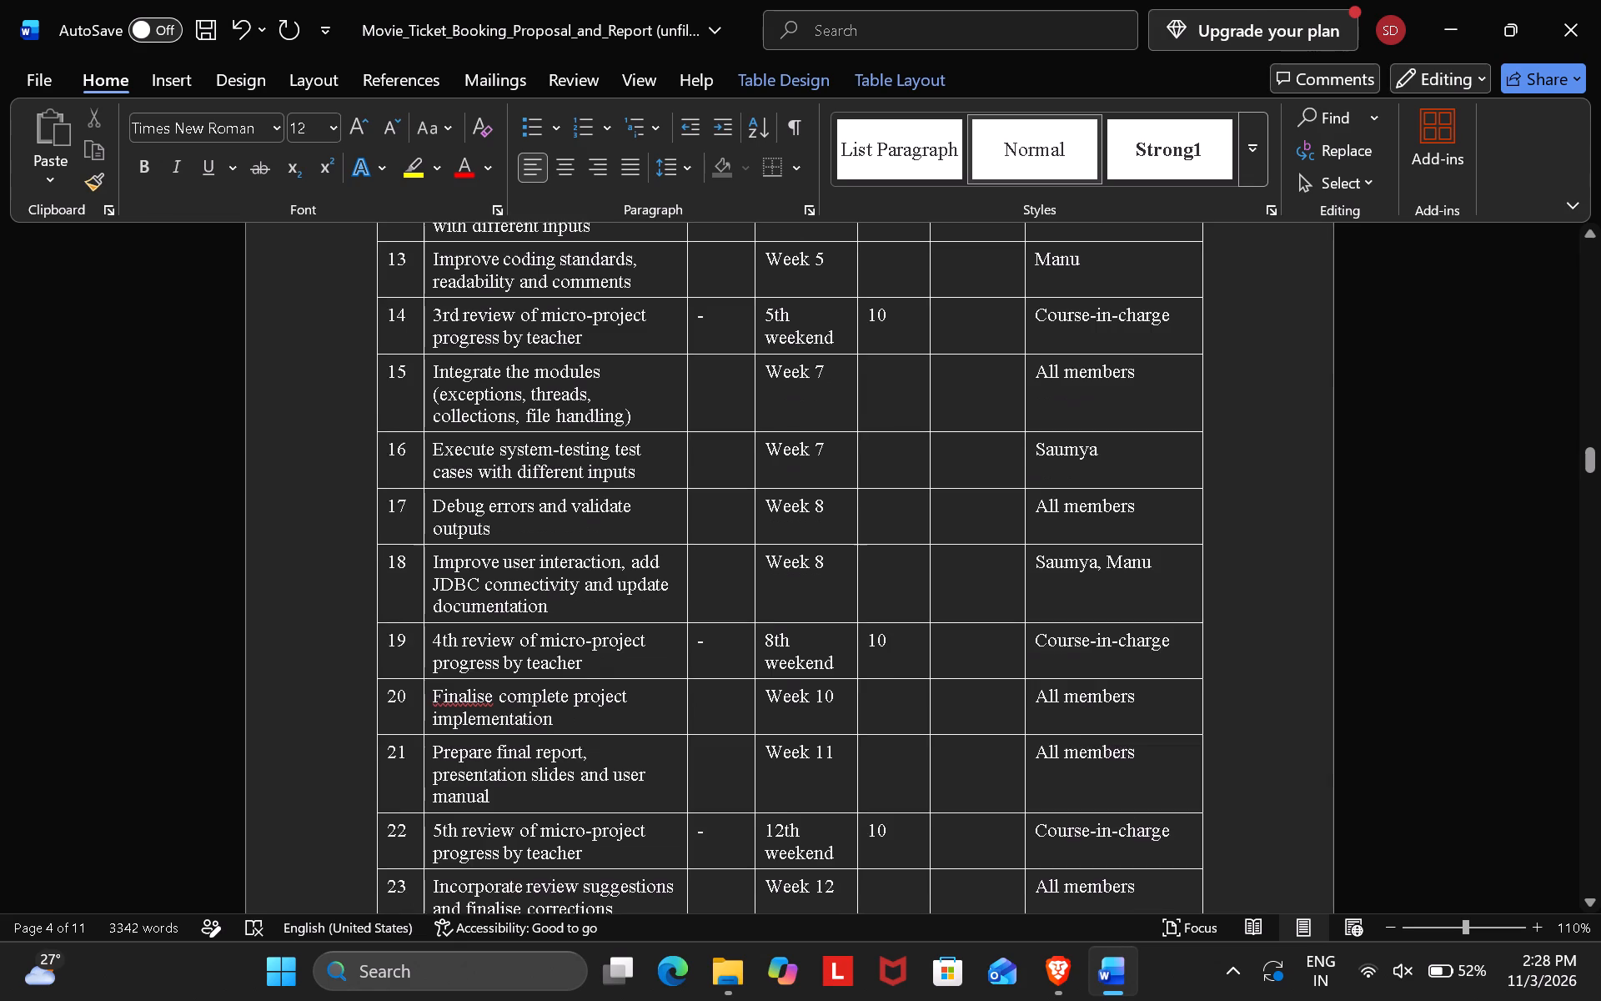
scroll(1086, 516, "up", 1)
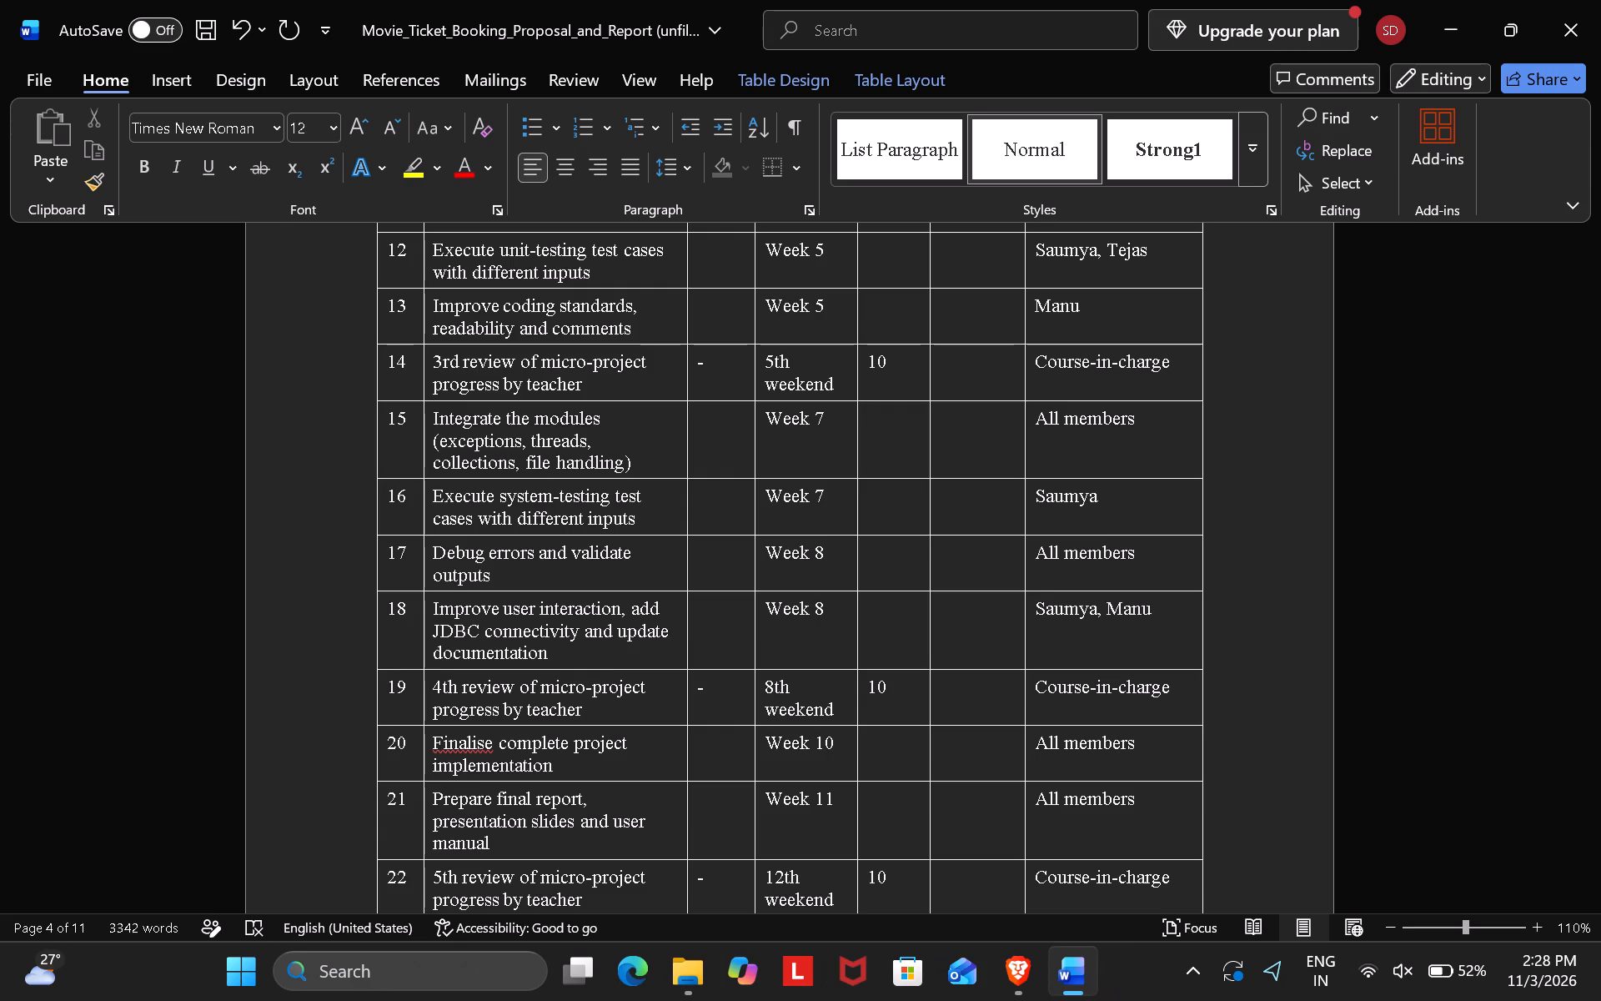
scroll(1127, 555, "up", 11)
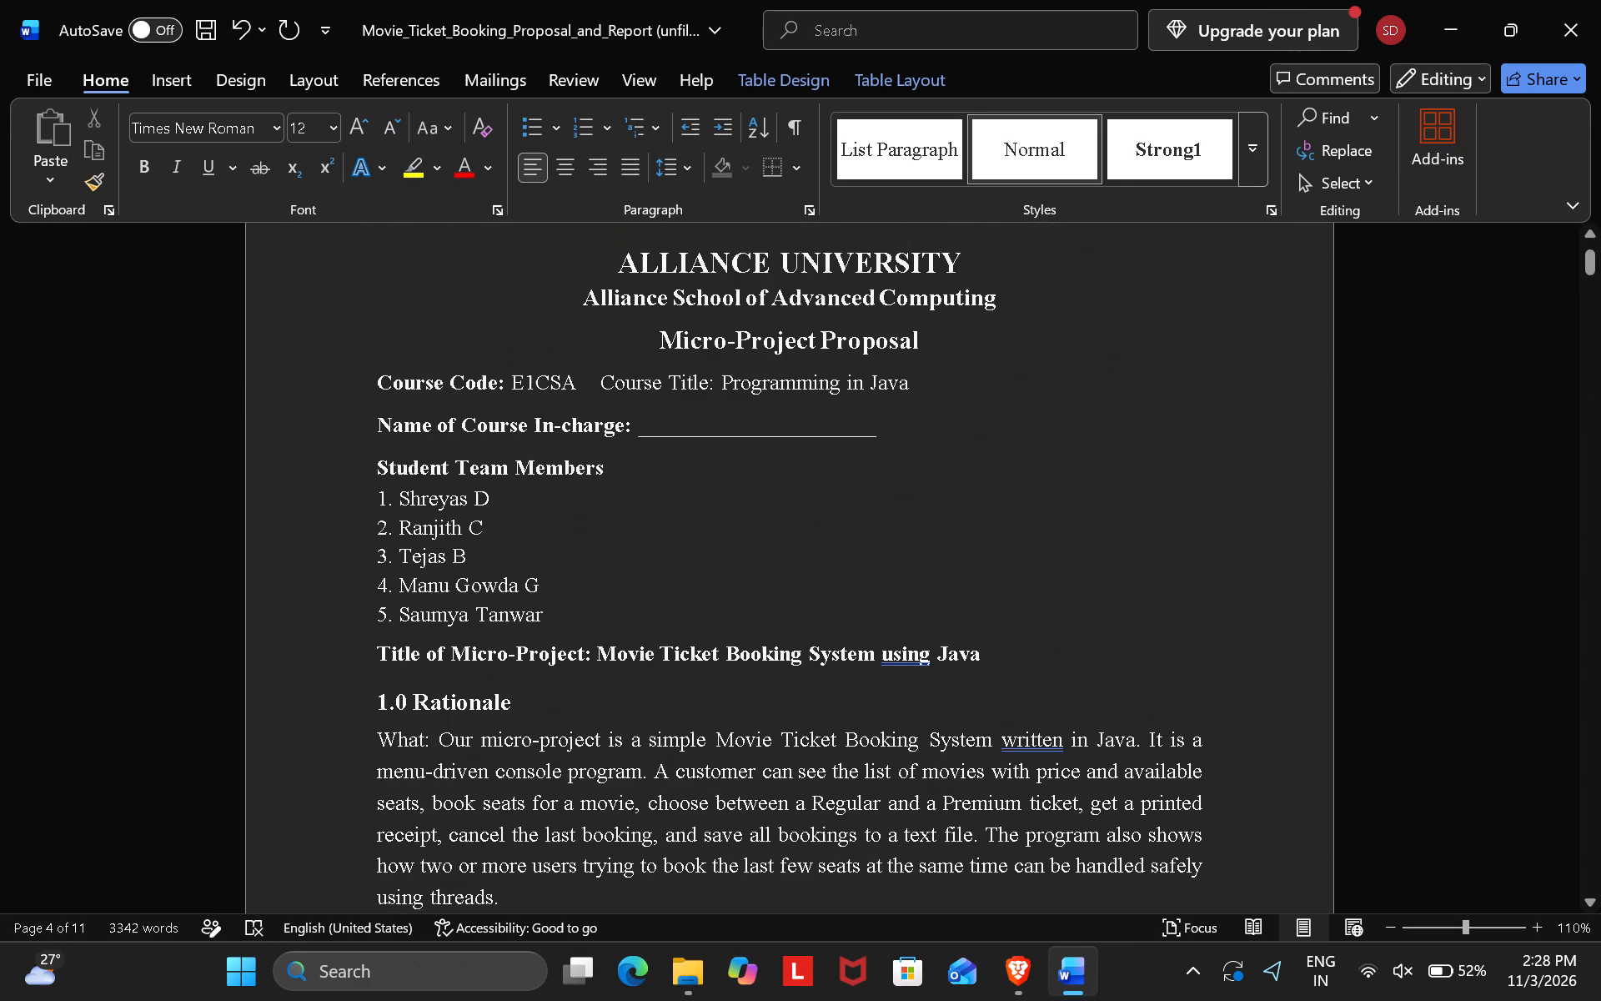
Complete the course code on the Micro-Project Proposal's opening page so it reads E1CSA25304.
scroll(1127, 555, "up", 2)
left_click(577, 517)
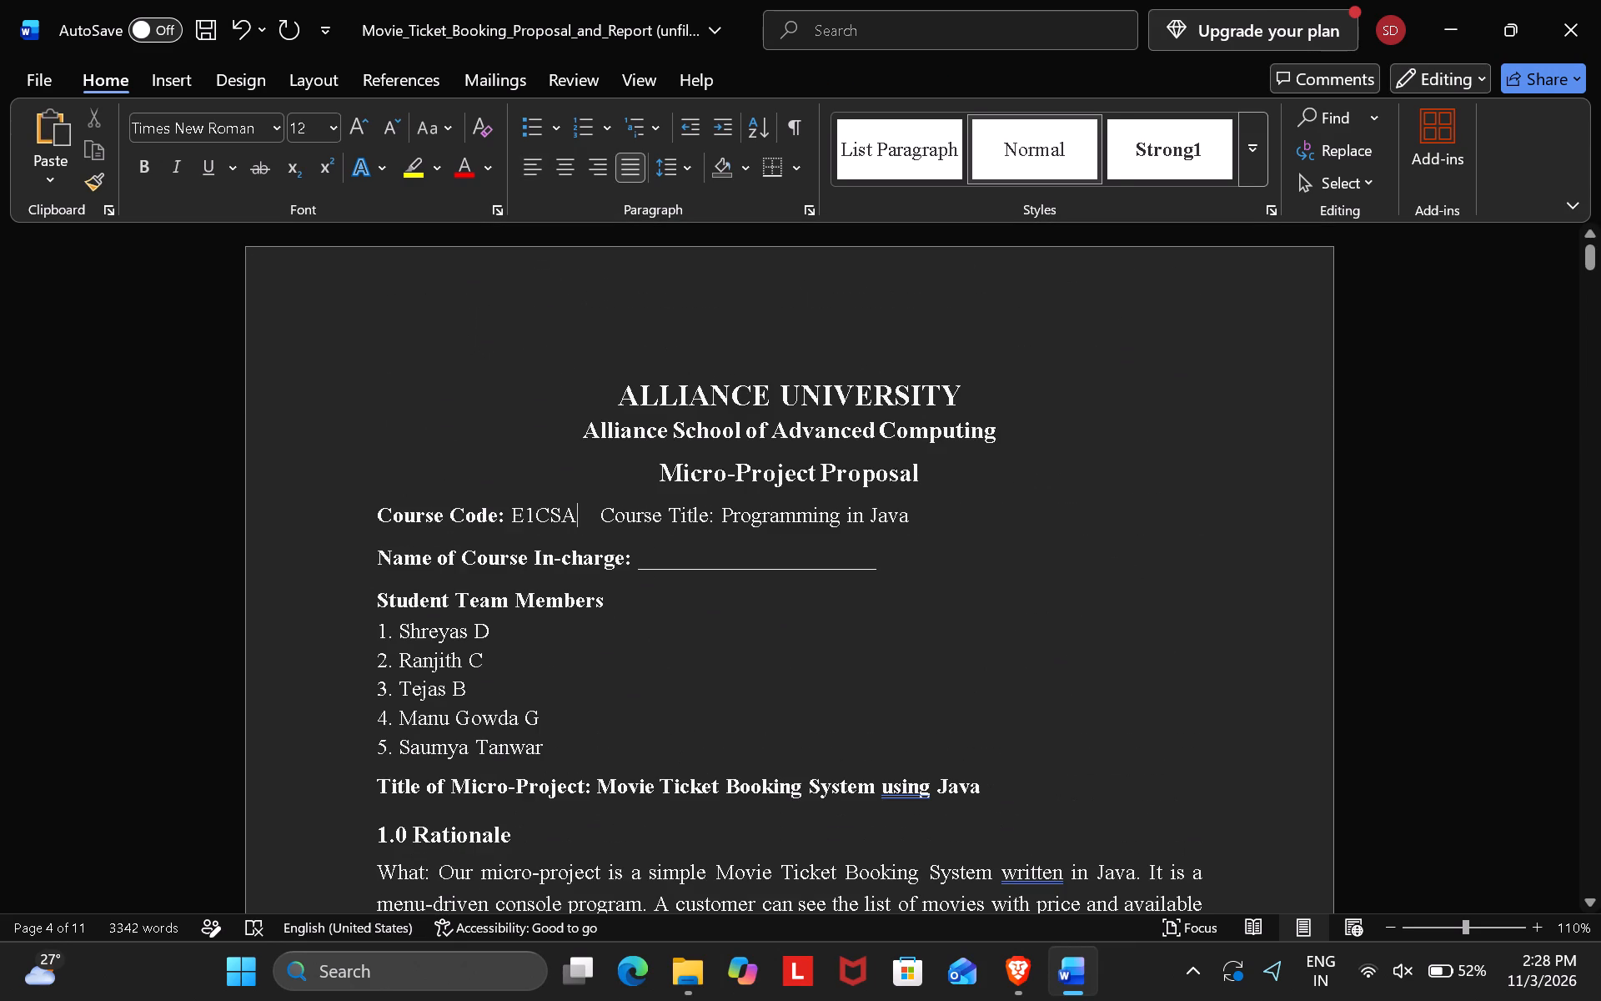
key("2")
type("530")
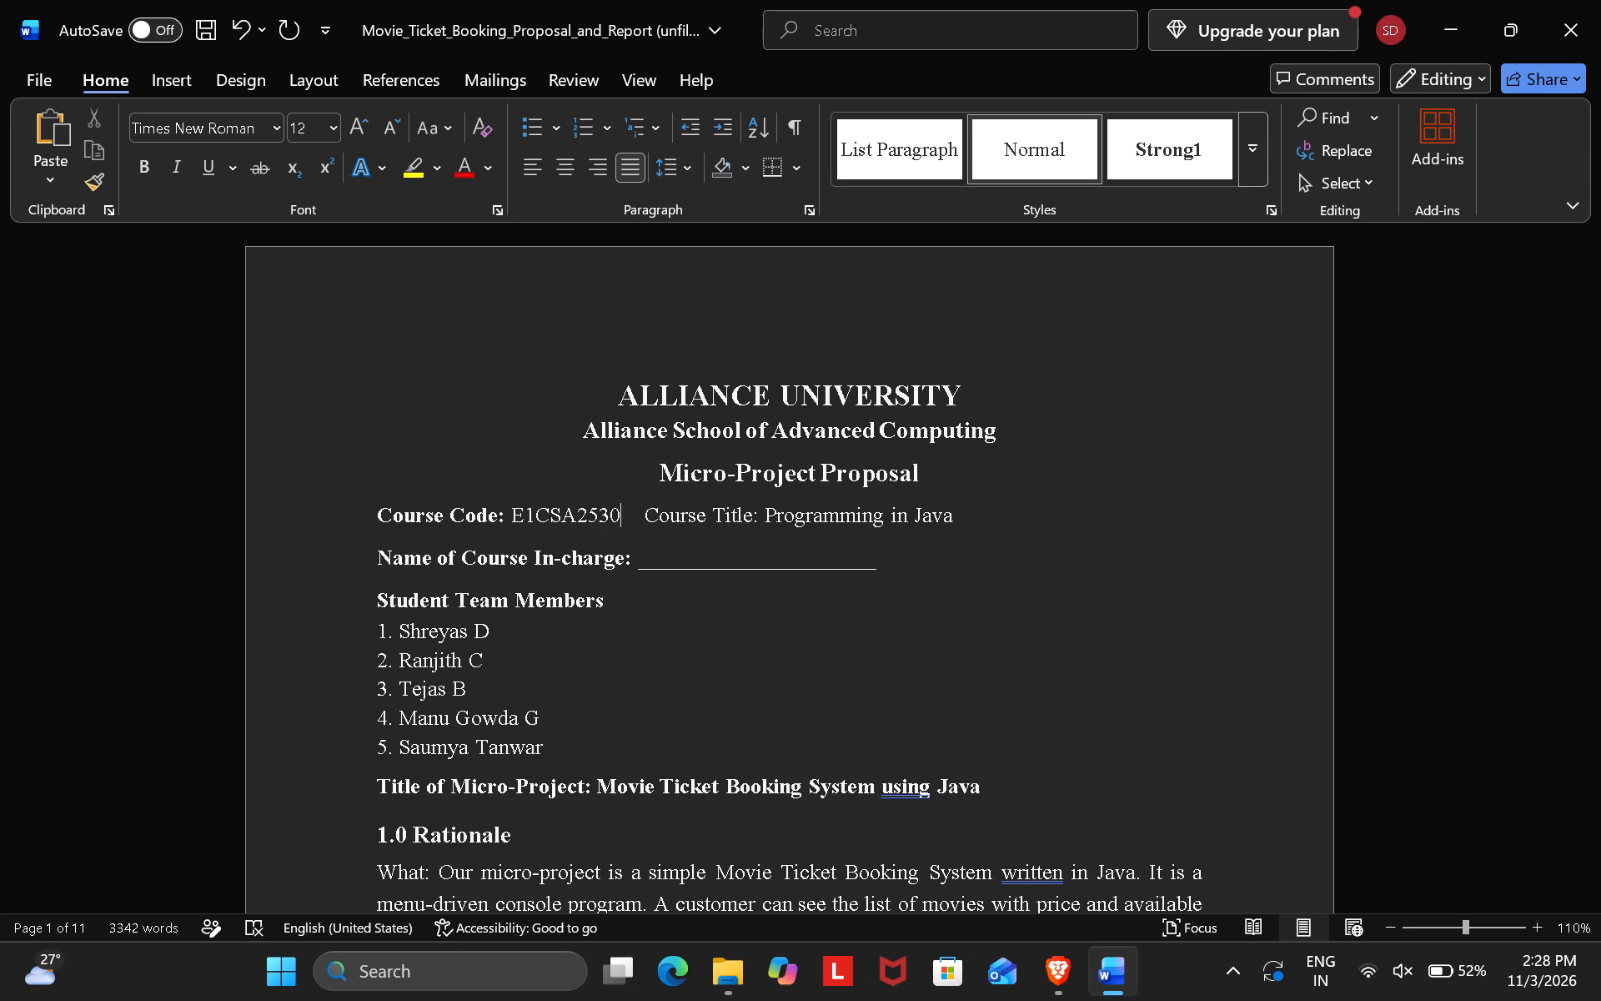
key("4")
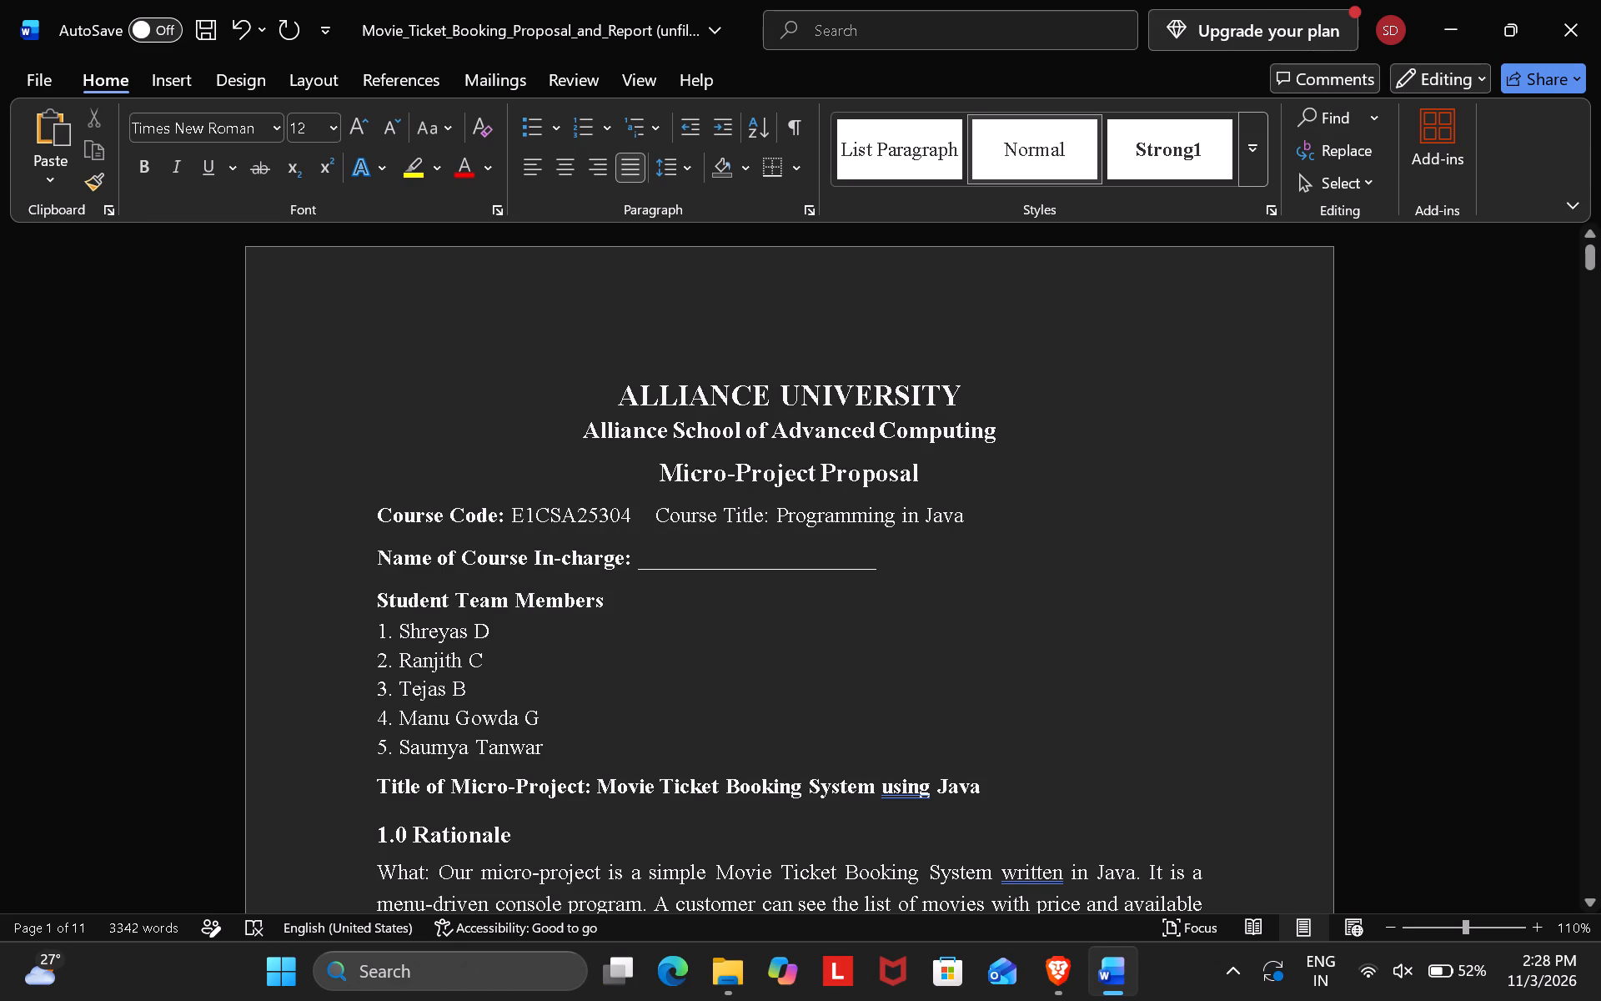
Replace the underscore blank beside Name of Course In-charge on the proposal's opening page with the in-charge's name.
left_click_drag(635, 561, 760, 567)
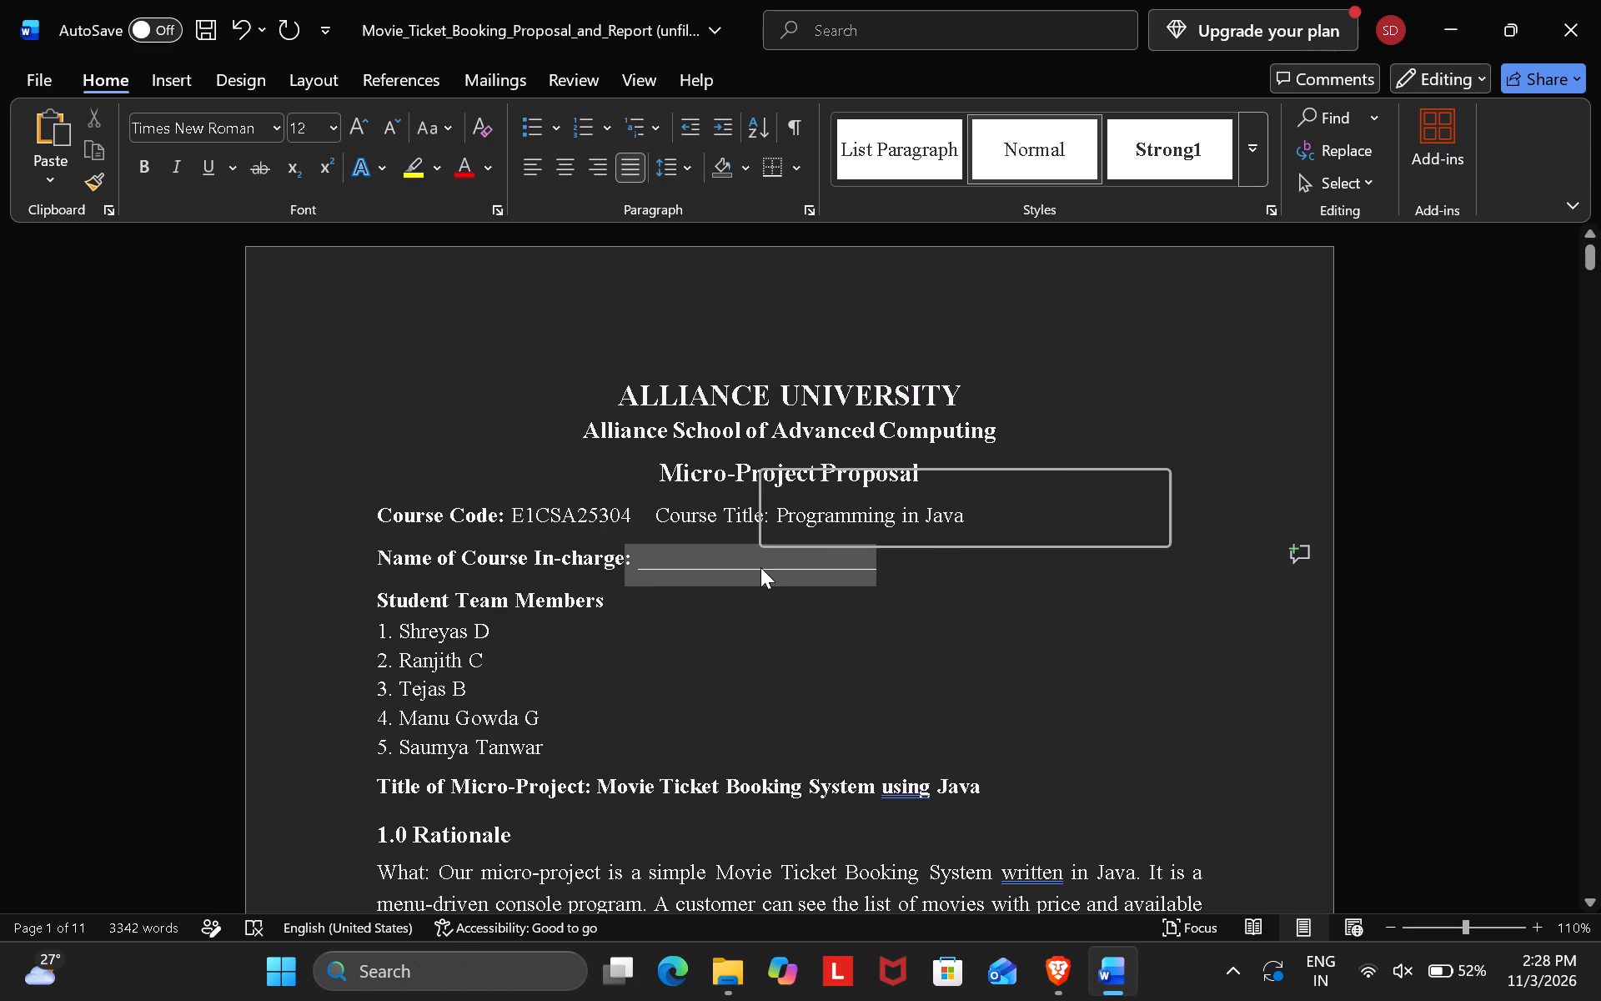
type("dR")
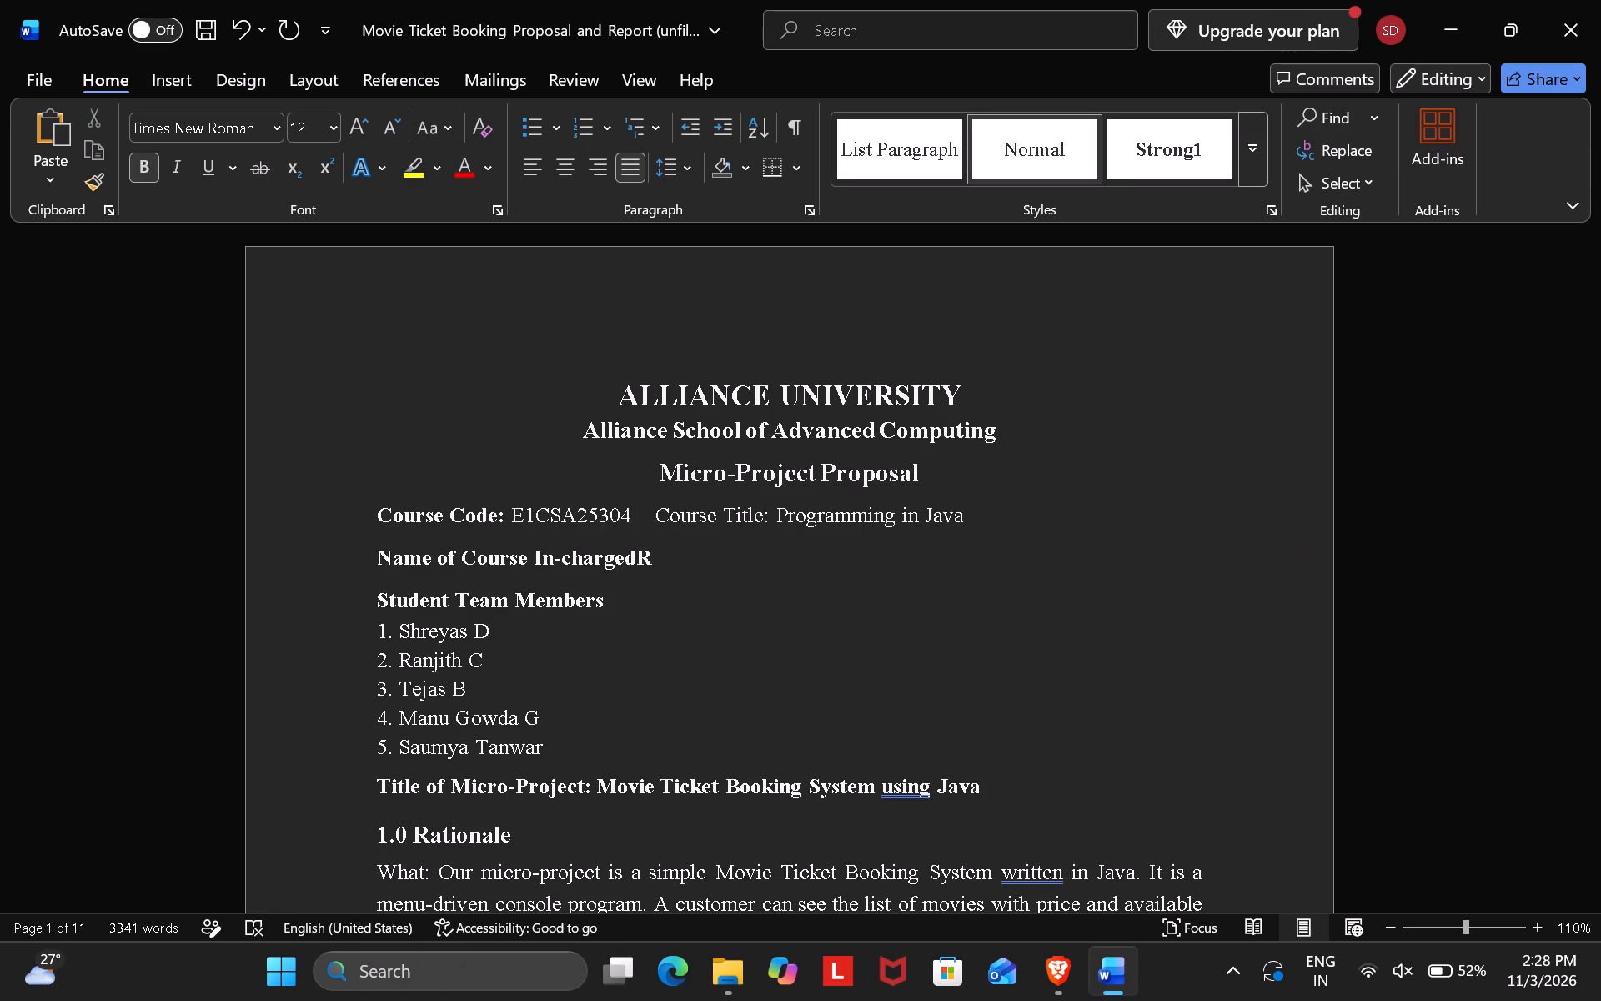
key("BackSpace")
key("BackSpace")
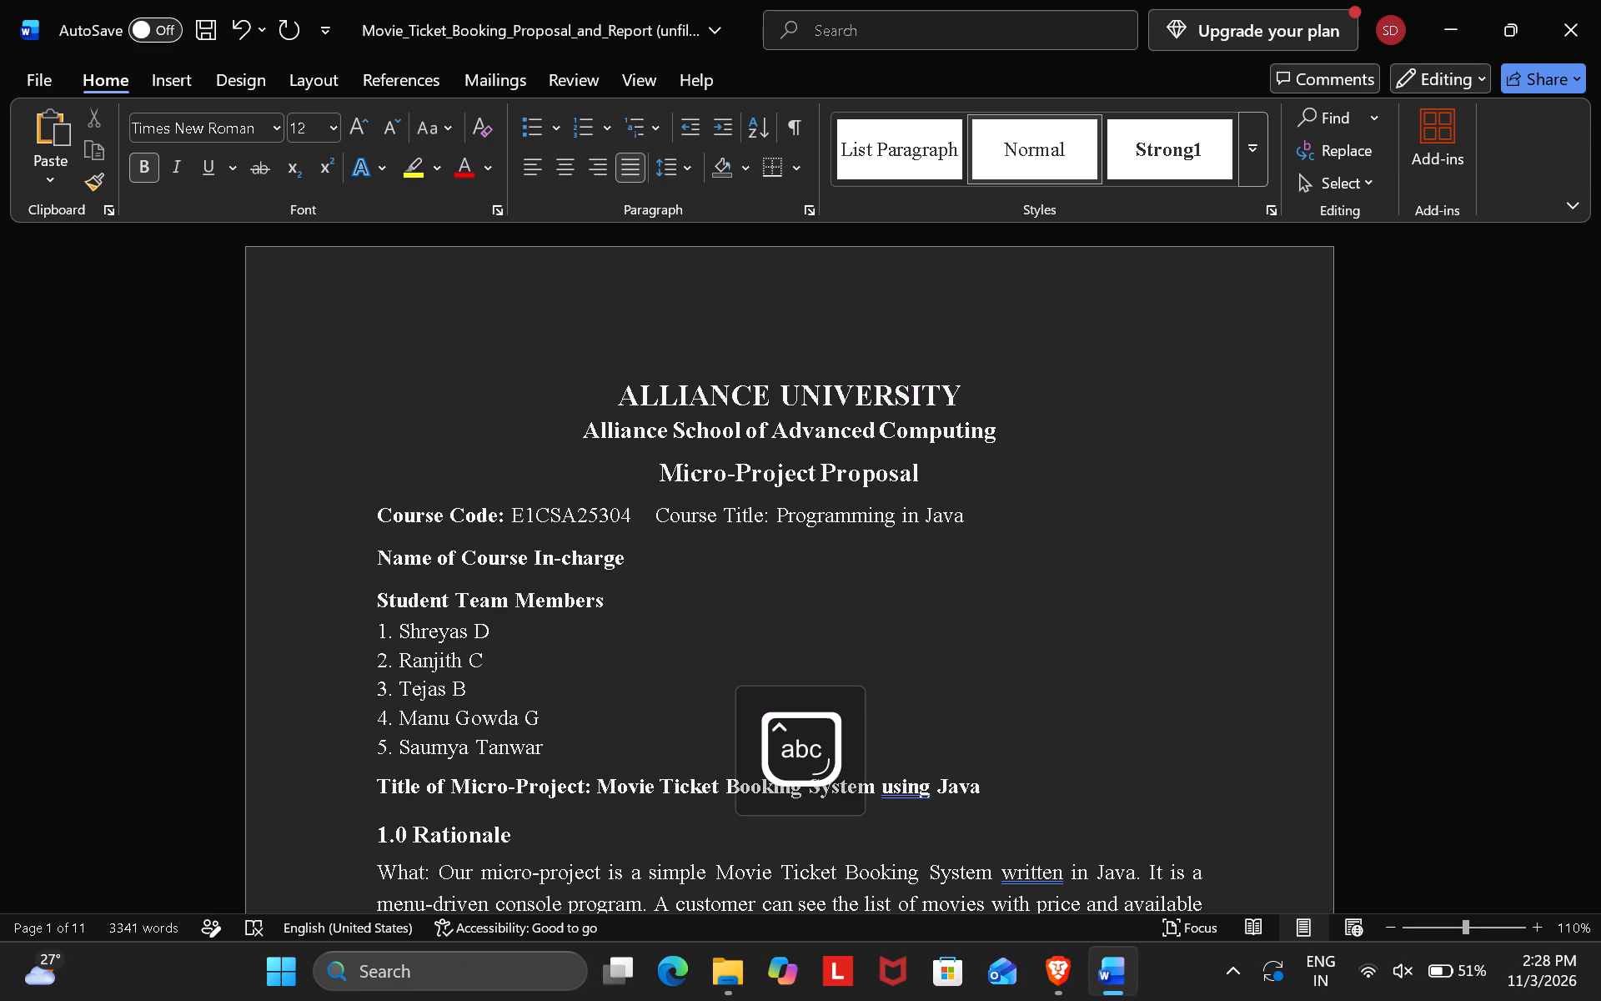
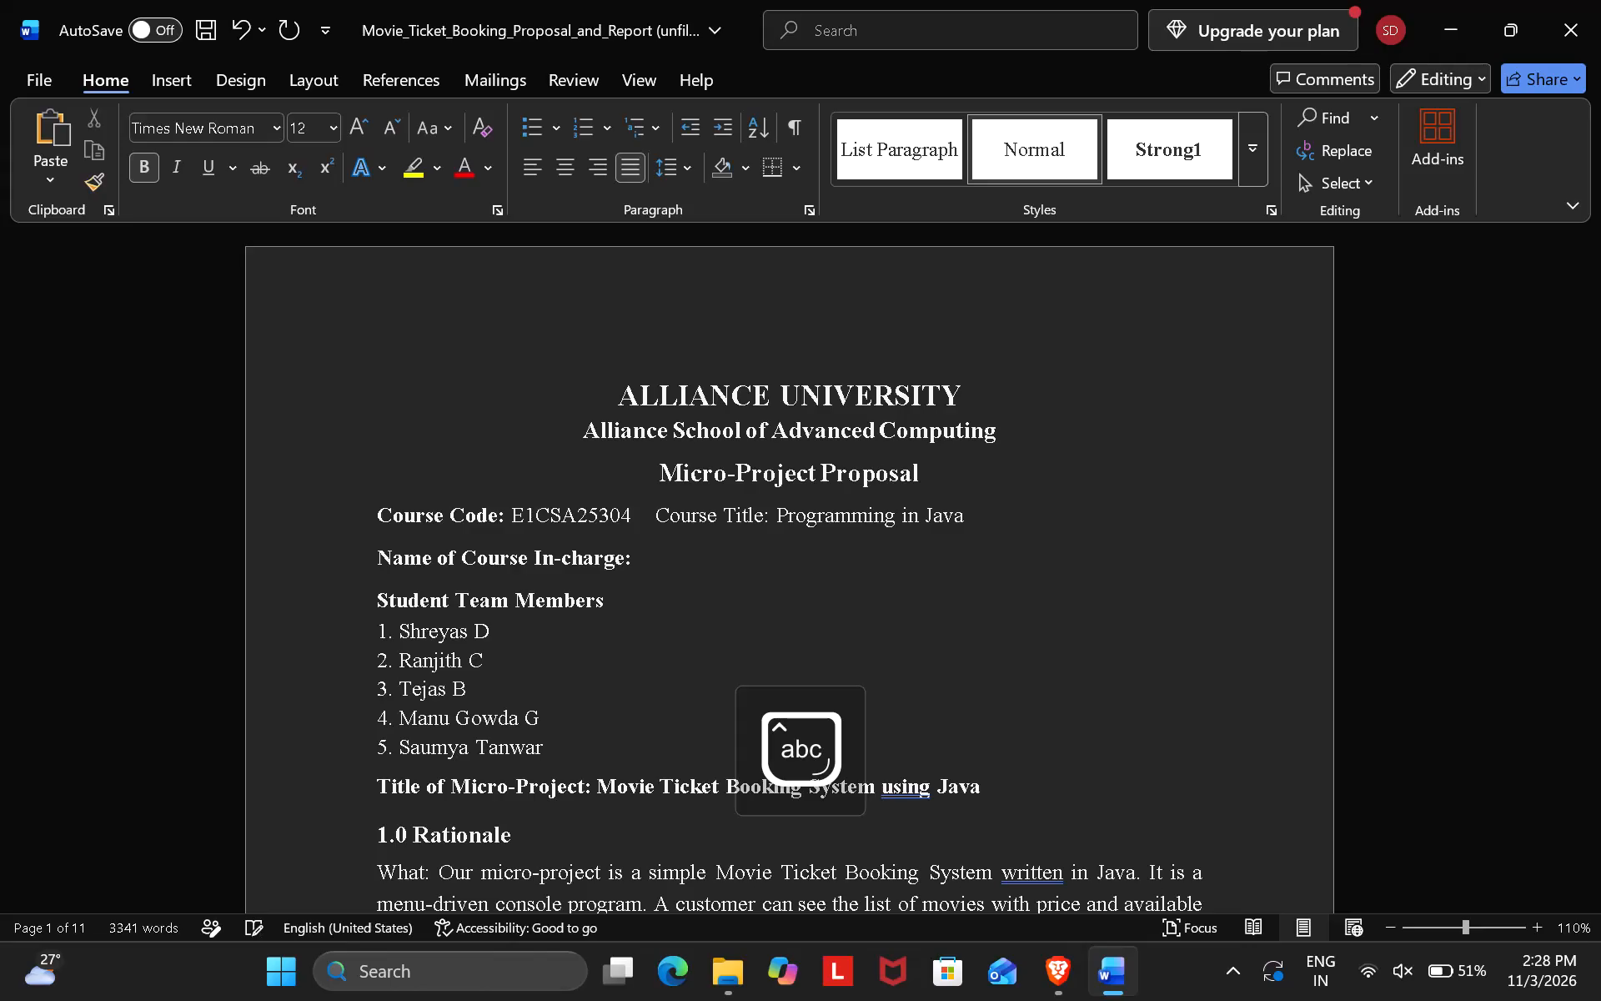
Fill in the course in-charge's name with the title Dr. on the proposal page, and correct the course code to E1CSA25306.
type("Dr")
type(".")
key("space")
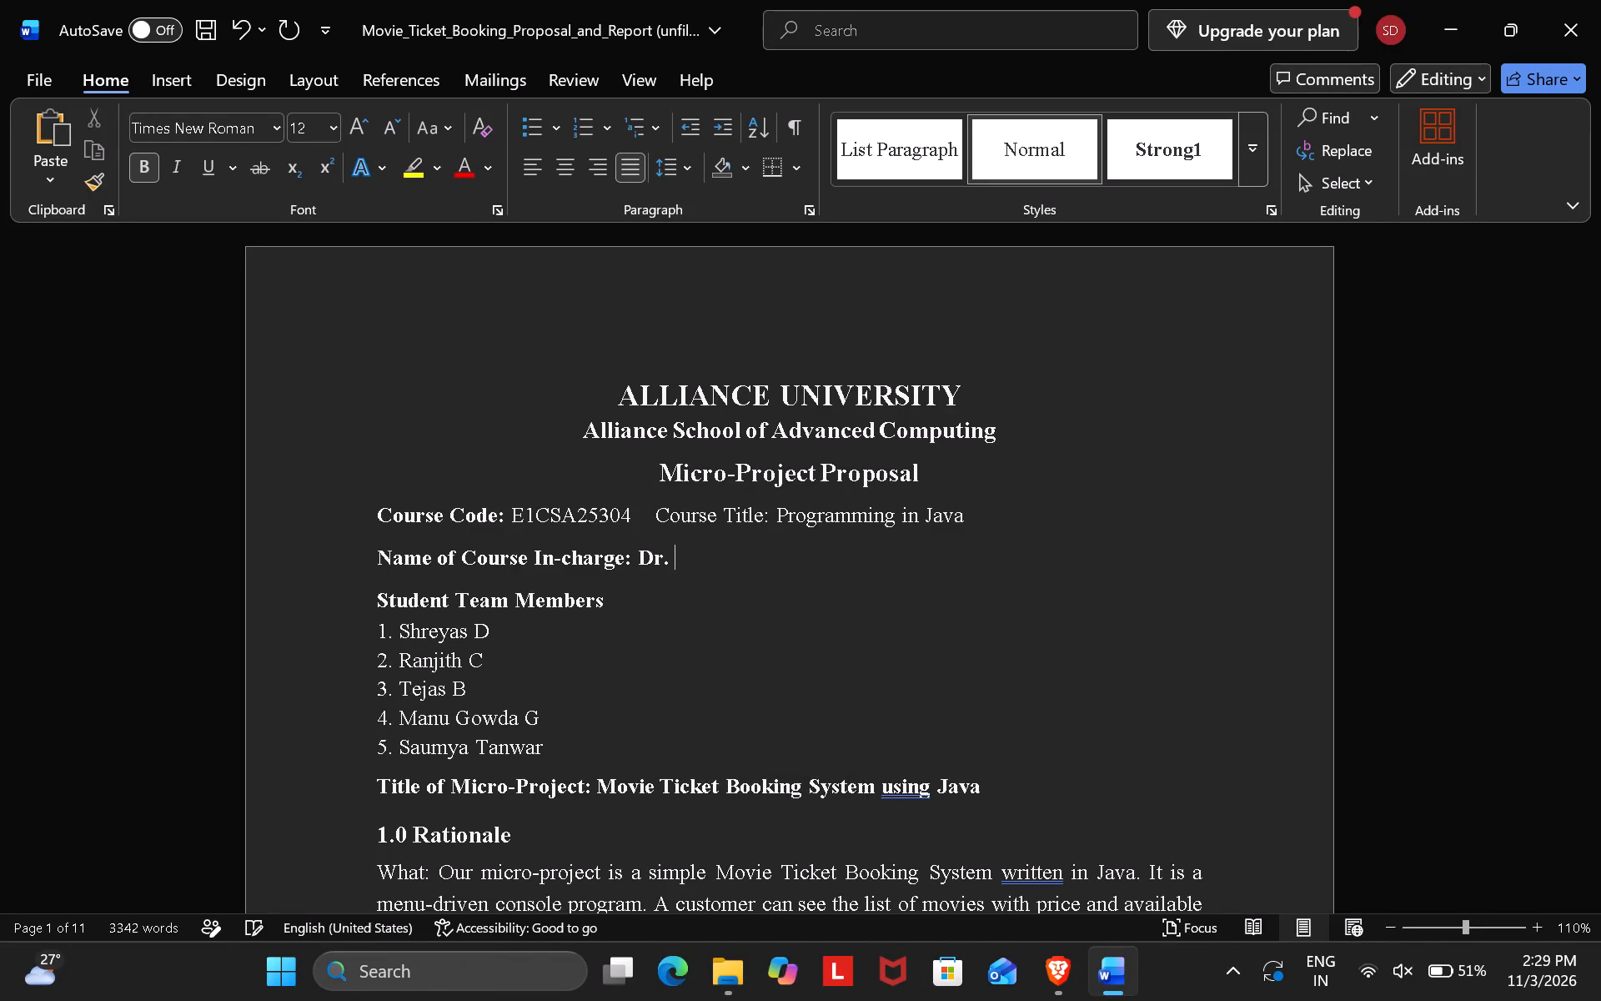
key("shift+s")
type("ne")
left_click(632, 519)
key("BackSpace")
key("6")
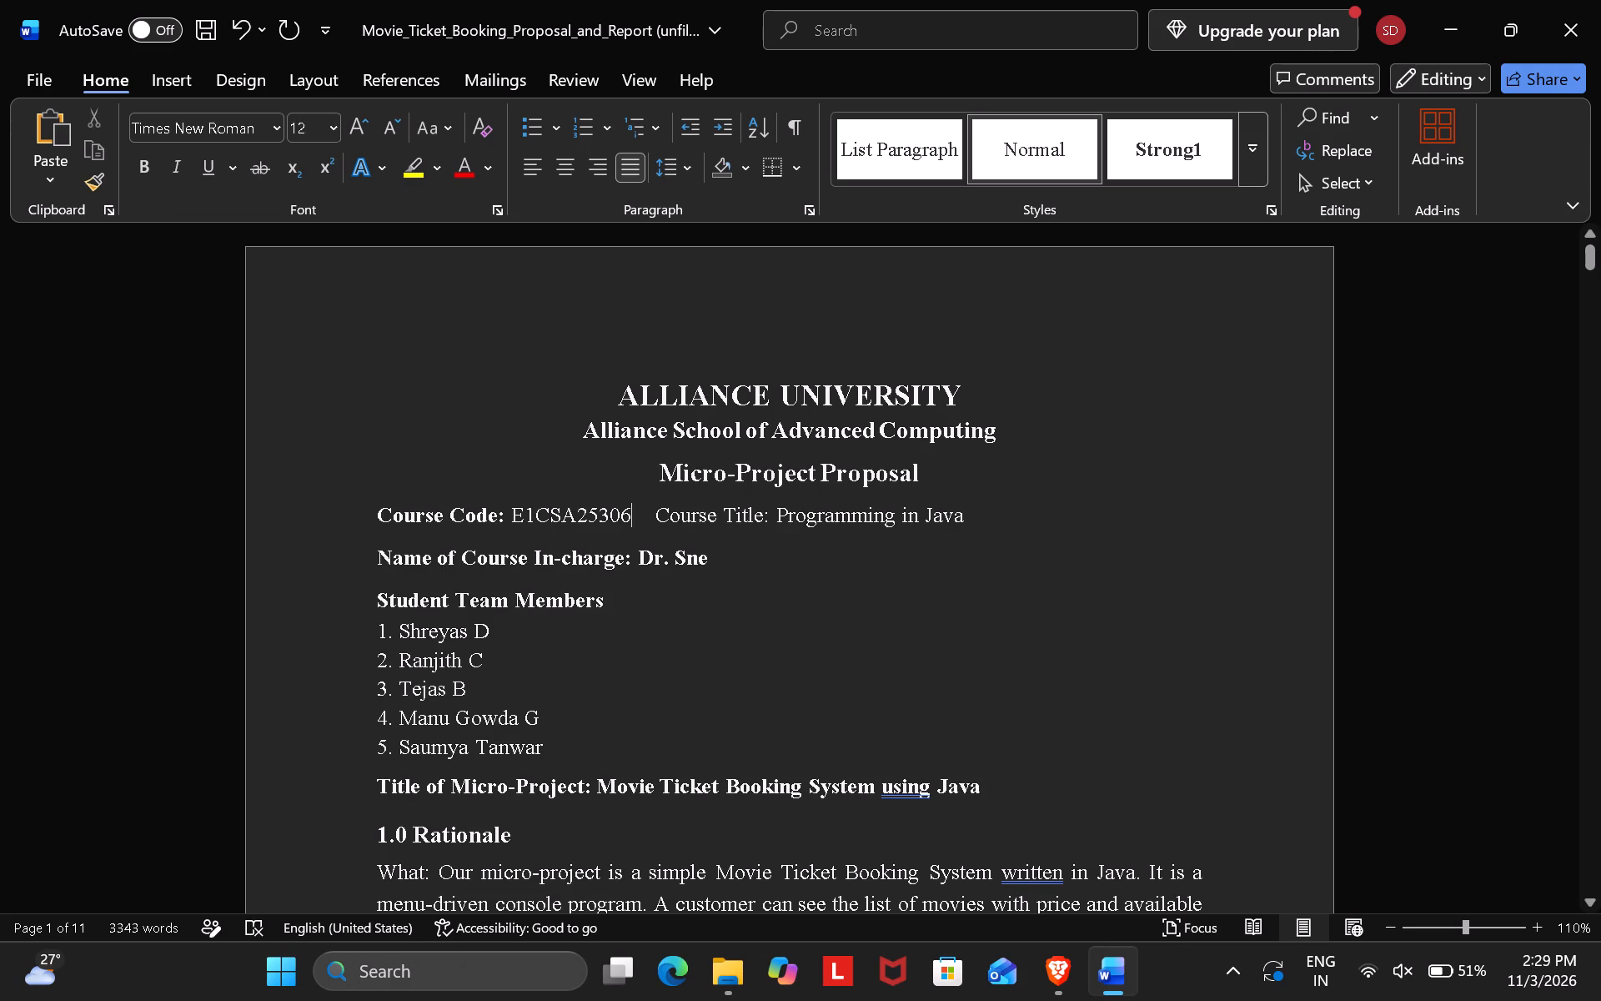
left_click(719, 562)
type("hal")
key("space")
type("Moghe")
Add Sharana as entry 4 on a new line after the third member in the proposal's Student Team Members list.
scroll(821, 643, "down", 1)
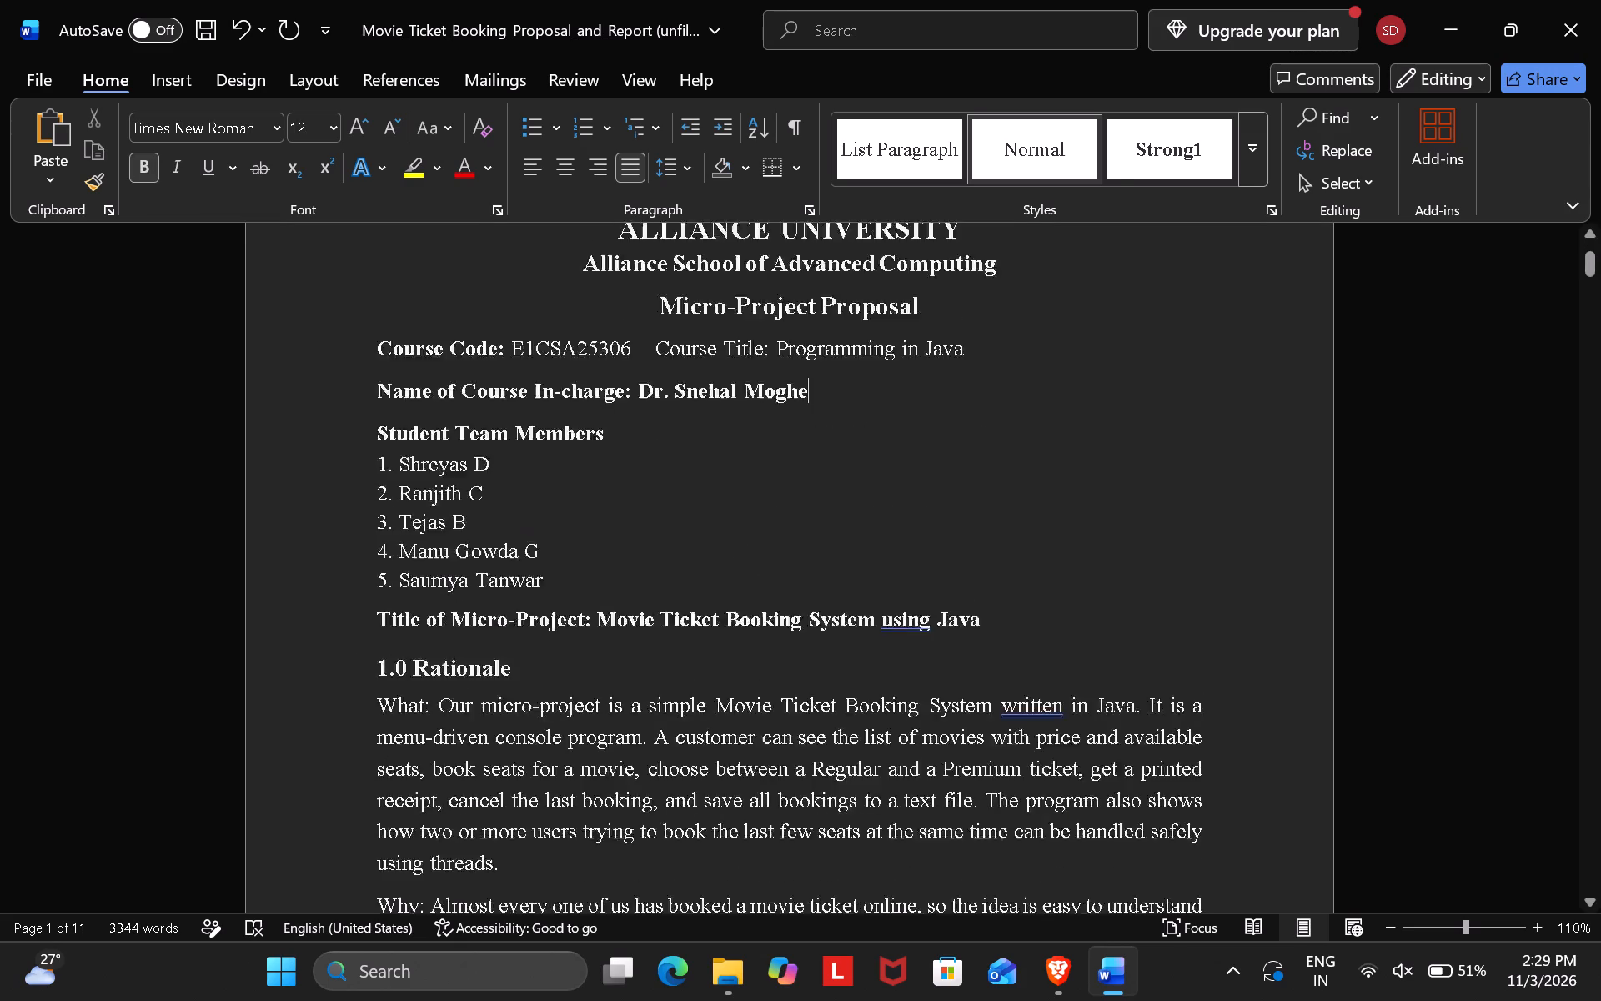
scroll(821, 643, "down", 1)
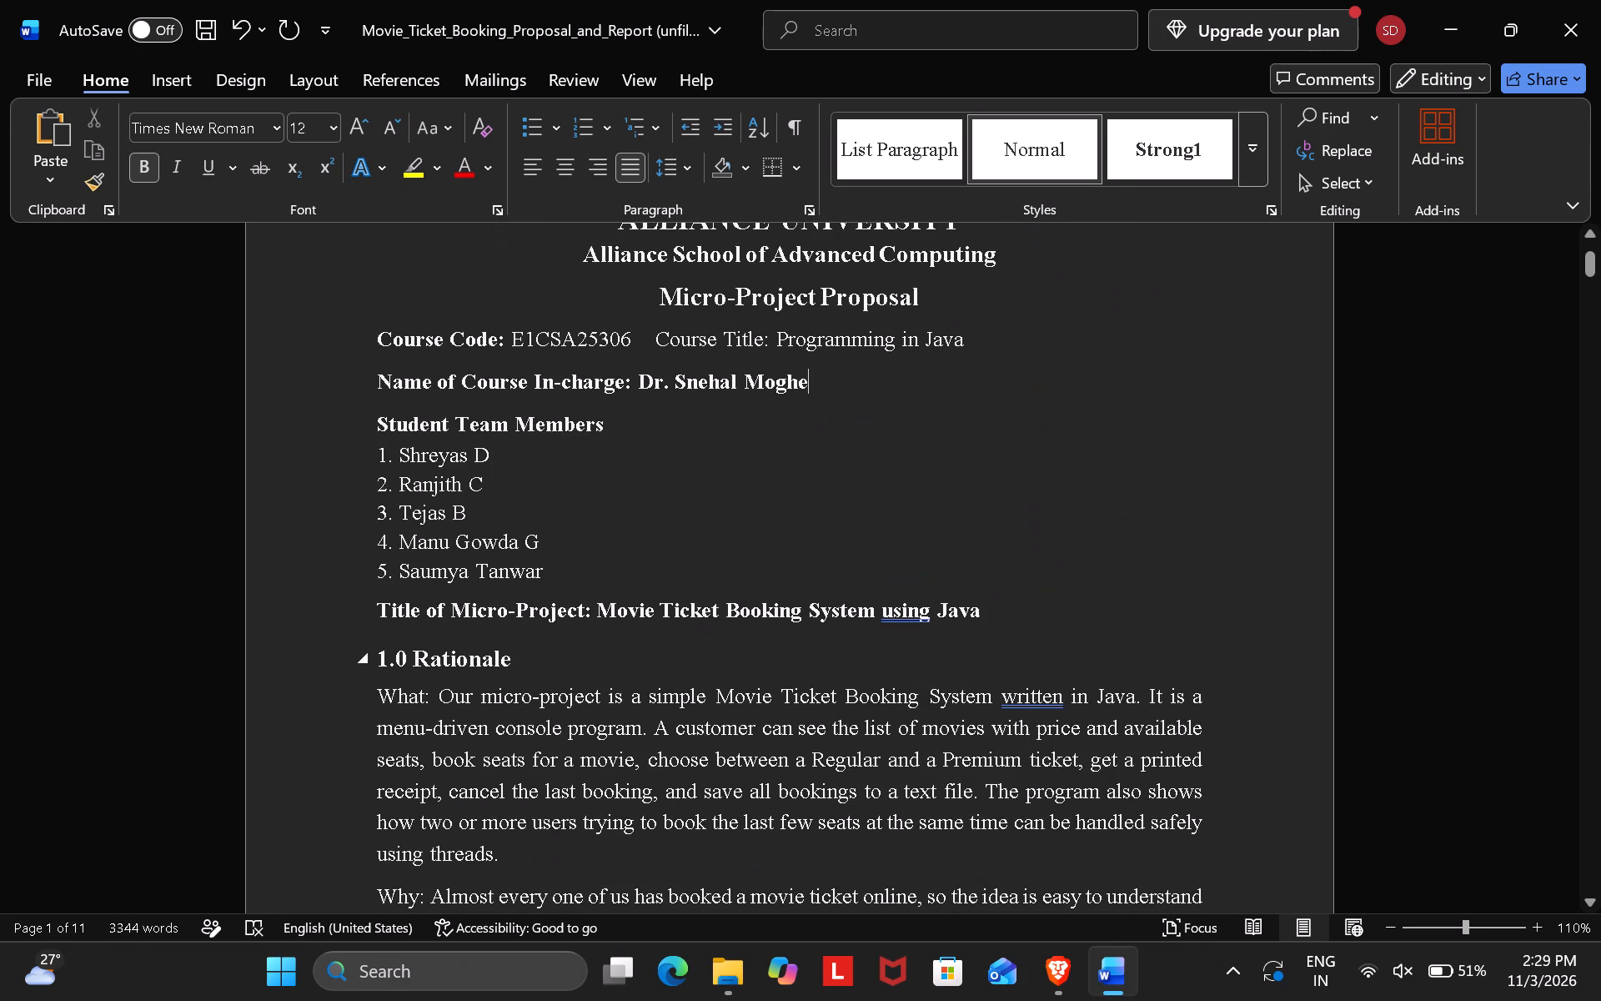
left_click(474, 514)
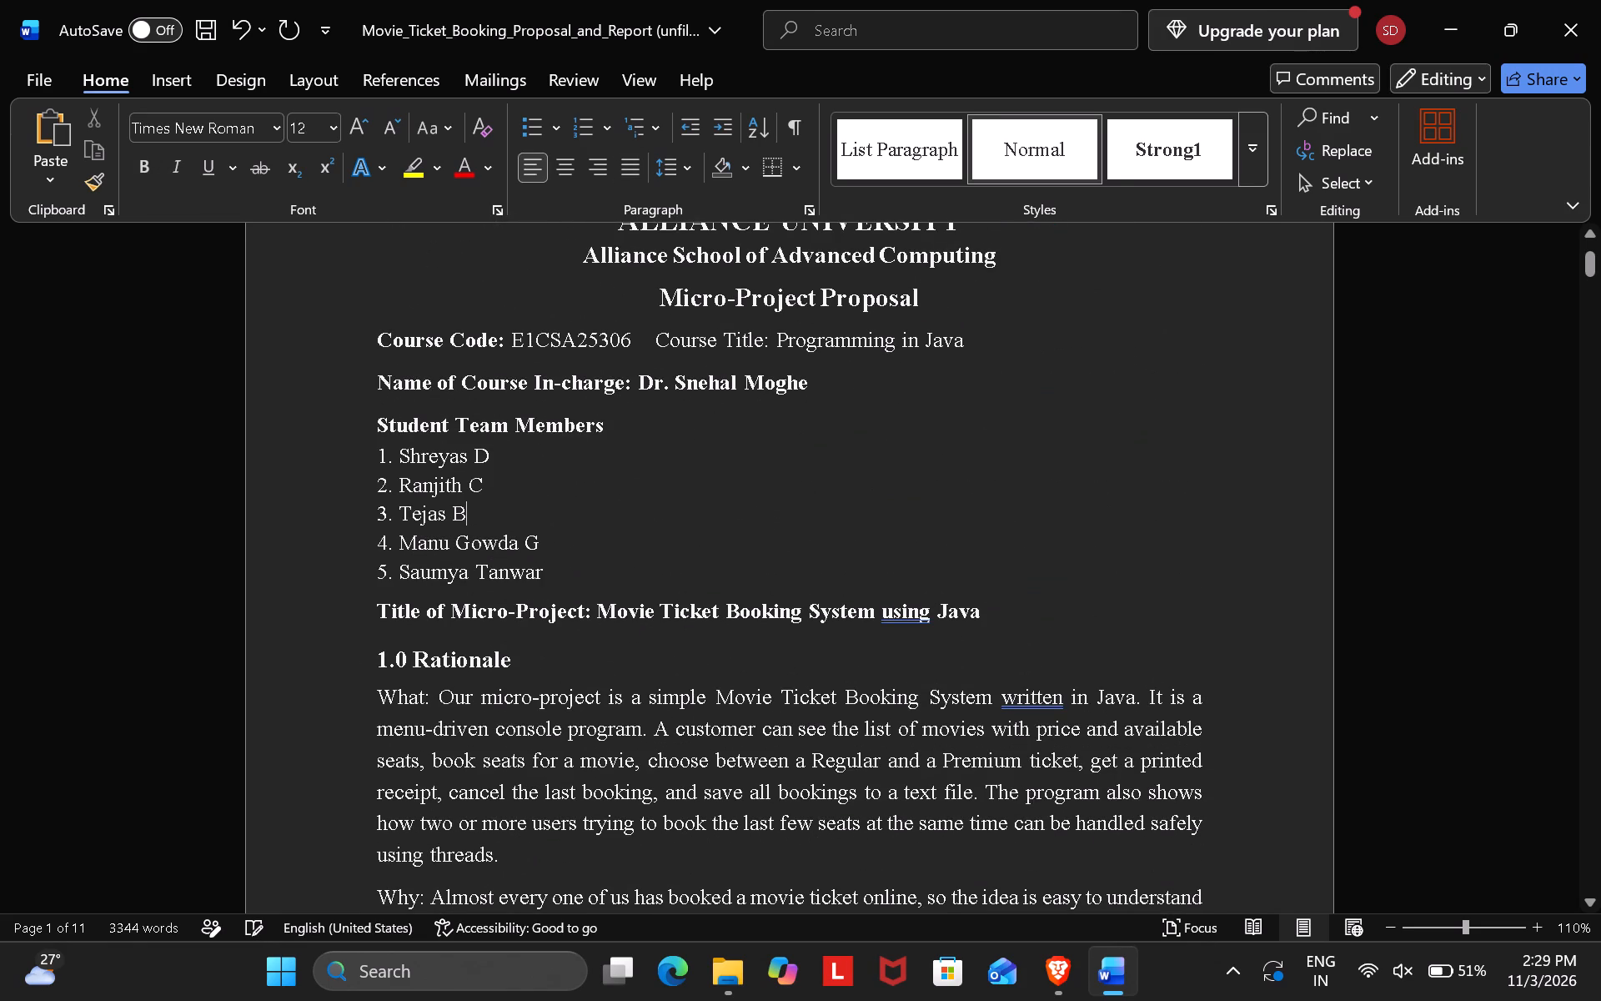
key("Return")
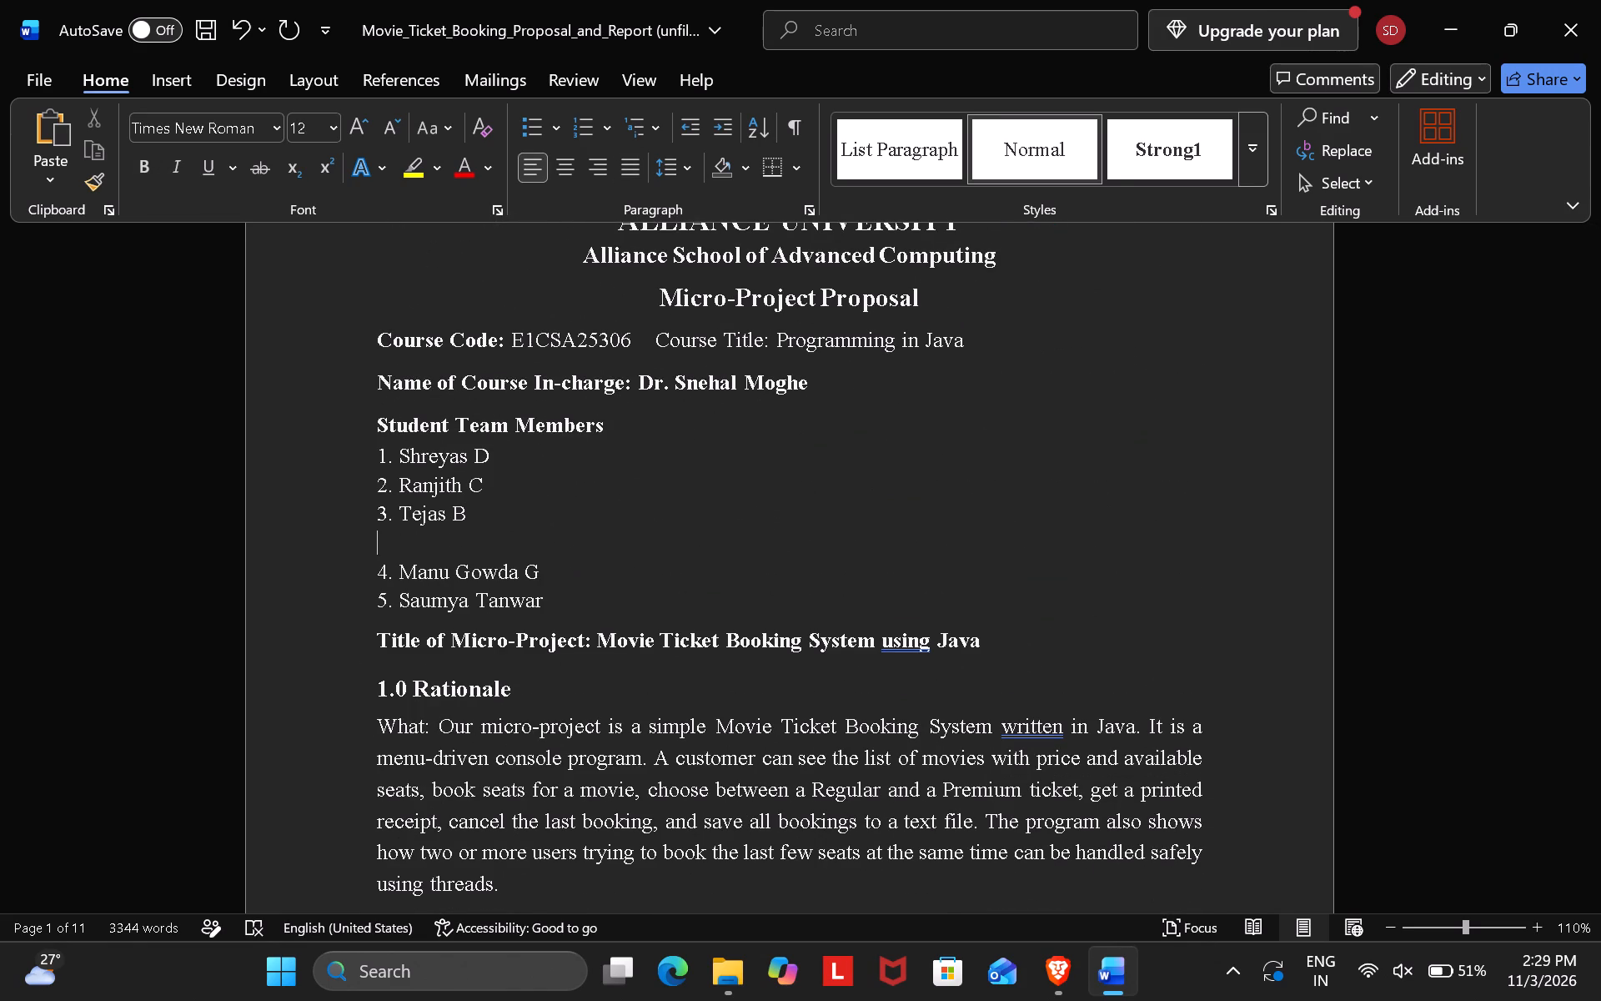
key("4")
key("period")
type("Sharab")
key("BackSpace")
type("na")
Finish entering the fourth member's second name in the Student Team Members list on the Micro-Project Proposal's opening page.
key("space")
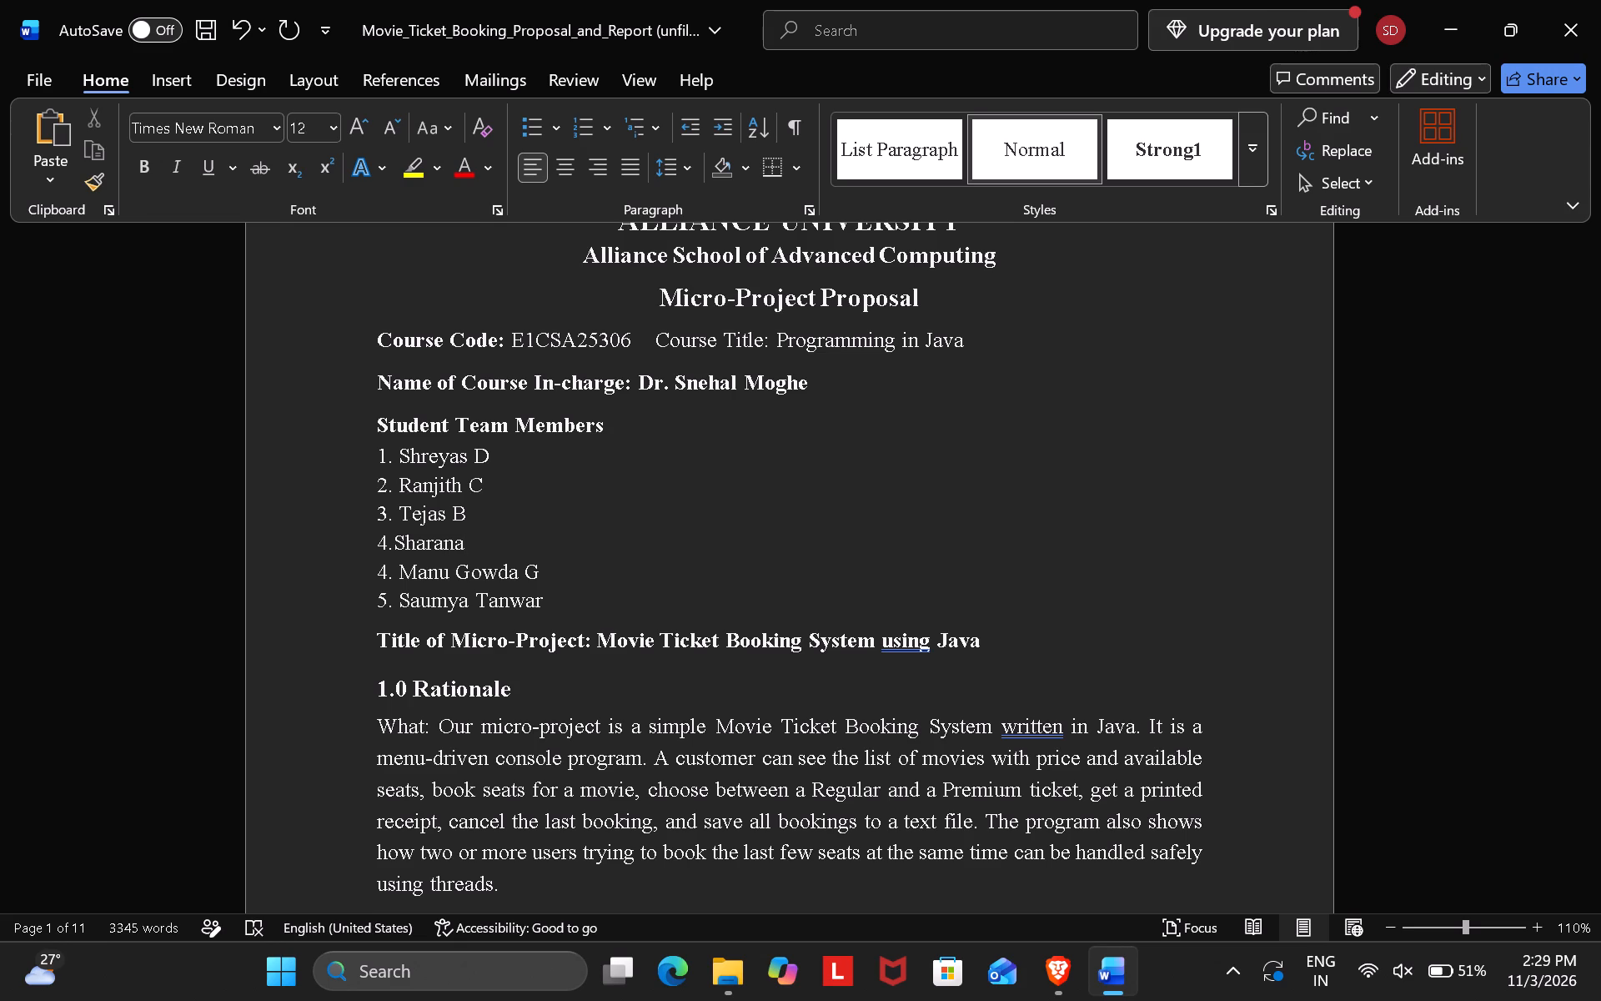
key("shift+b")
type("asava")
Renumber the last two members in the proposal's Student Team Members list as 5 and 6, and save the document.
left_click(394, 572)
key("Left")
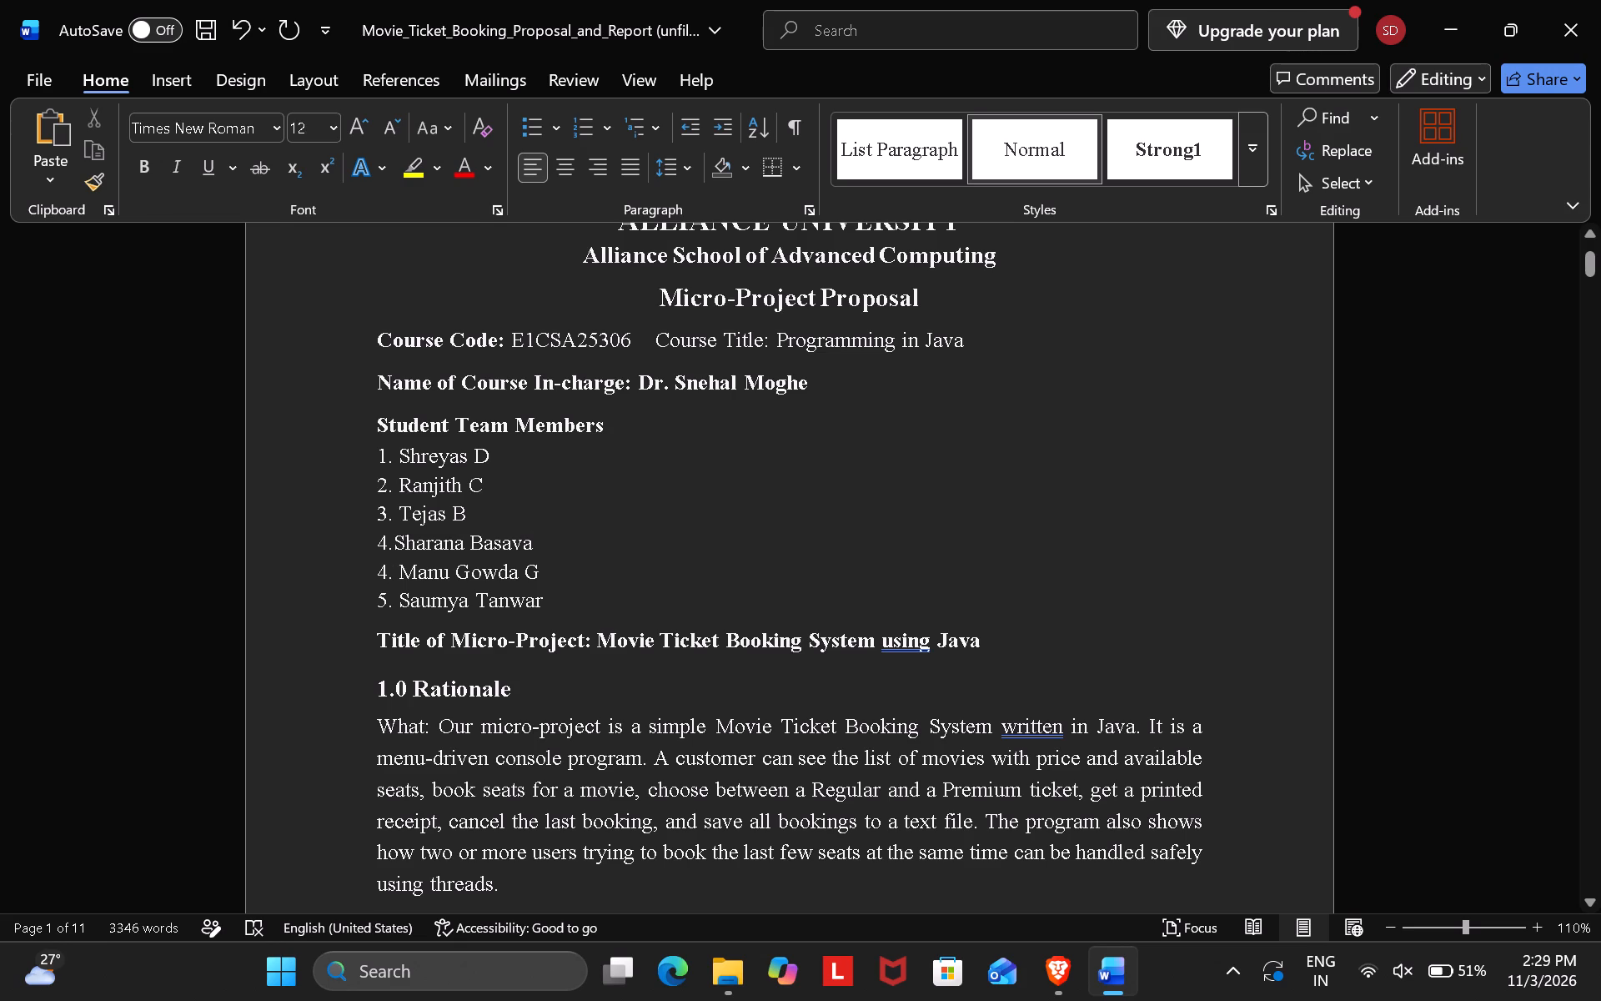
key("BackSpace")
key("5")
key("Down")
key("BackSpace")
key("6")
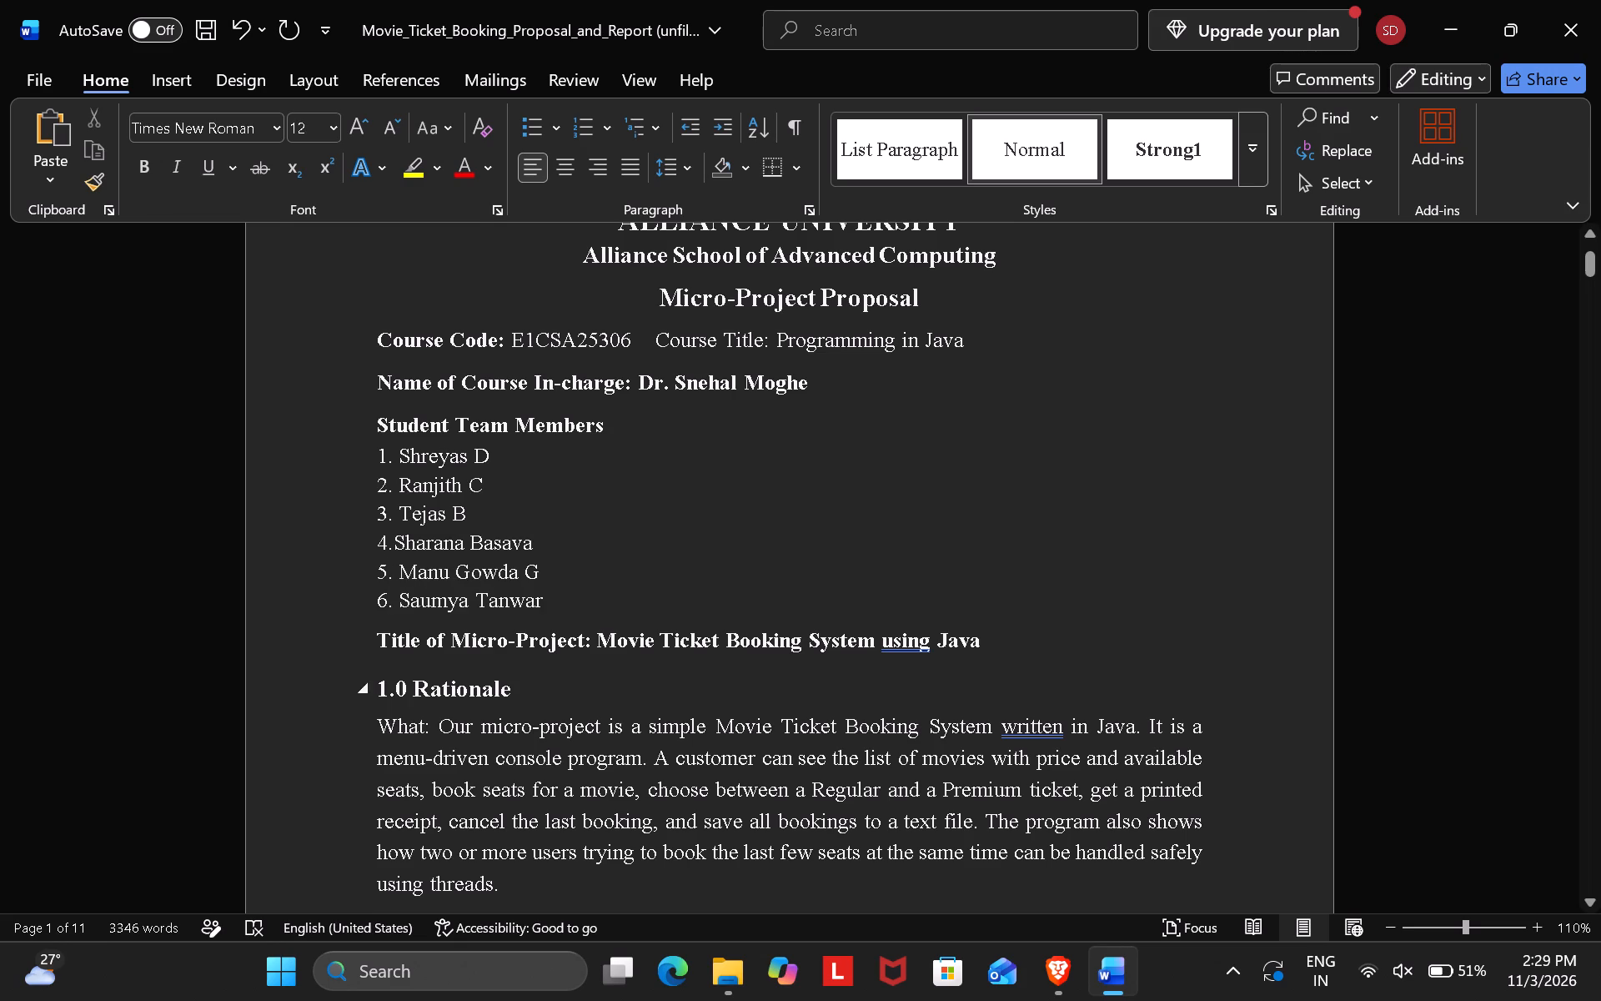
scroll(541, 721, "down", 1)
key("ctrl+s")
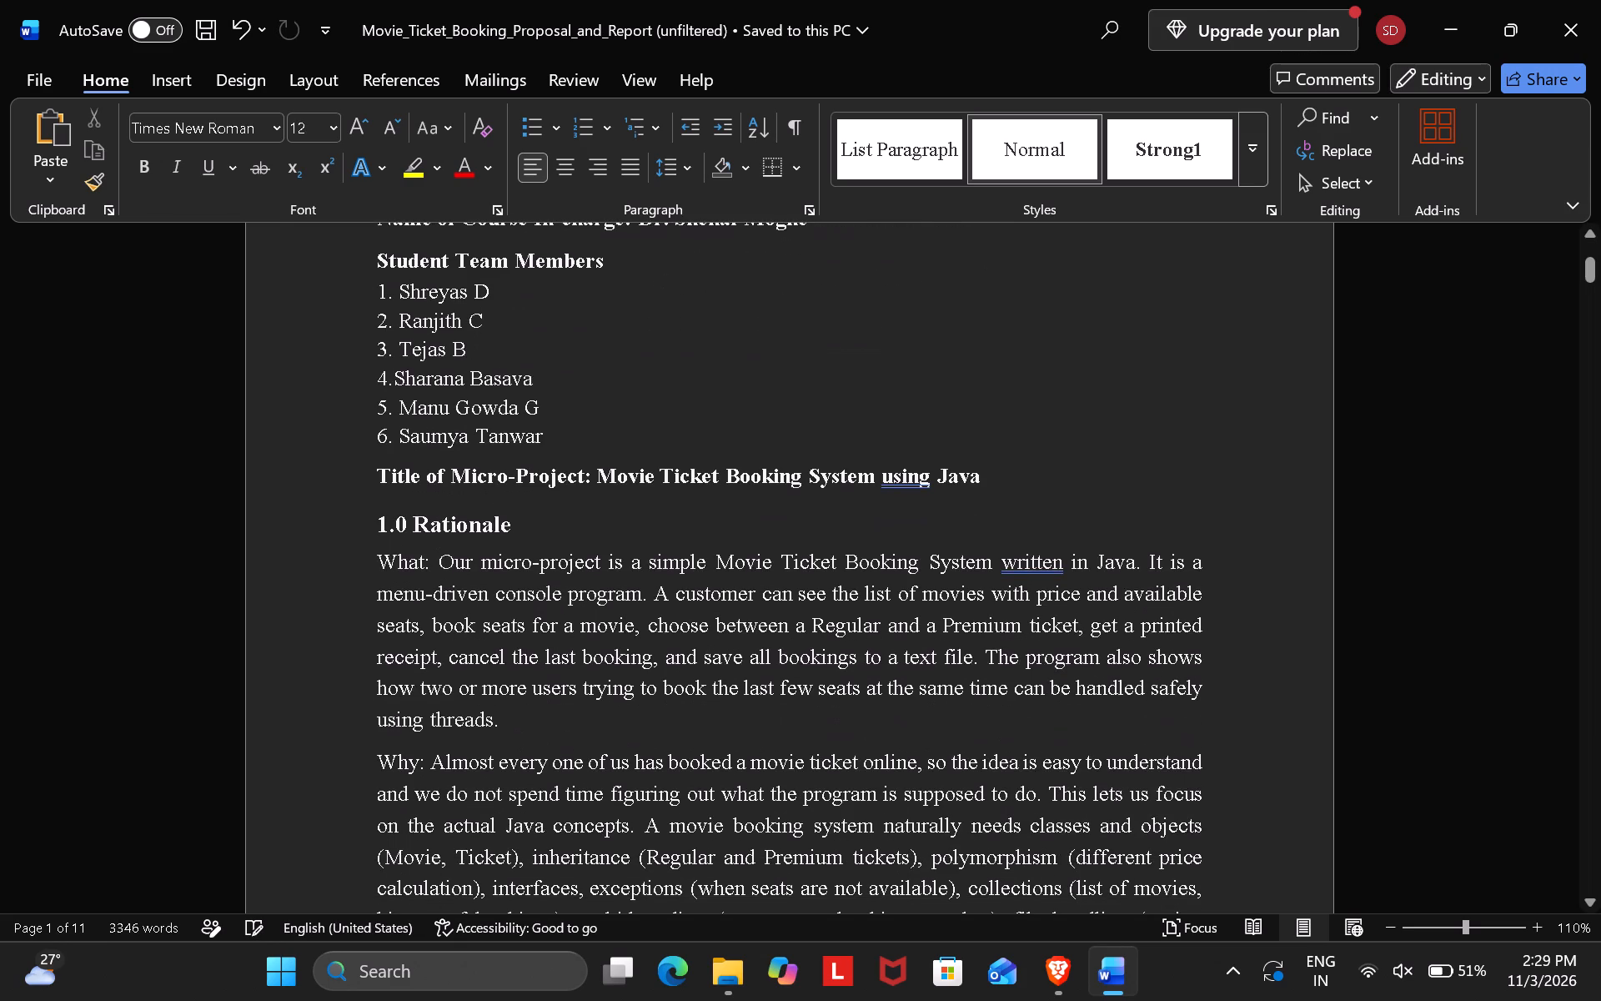
Look through the proposal from its opening page to the action plan table, checking the team list and member assignments.
scroll(672, 729, "up", 2)
scroll(672, 729, "down", 1)
scroll(672, 729, "up", 1)
scroll(672, 729, "down", 3)
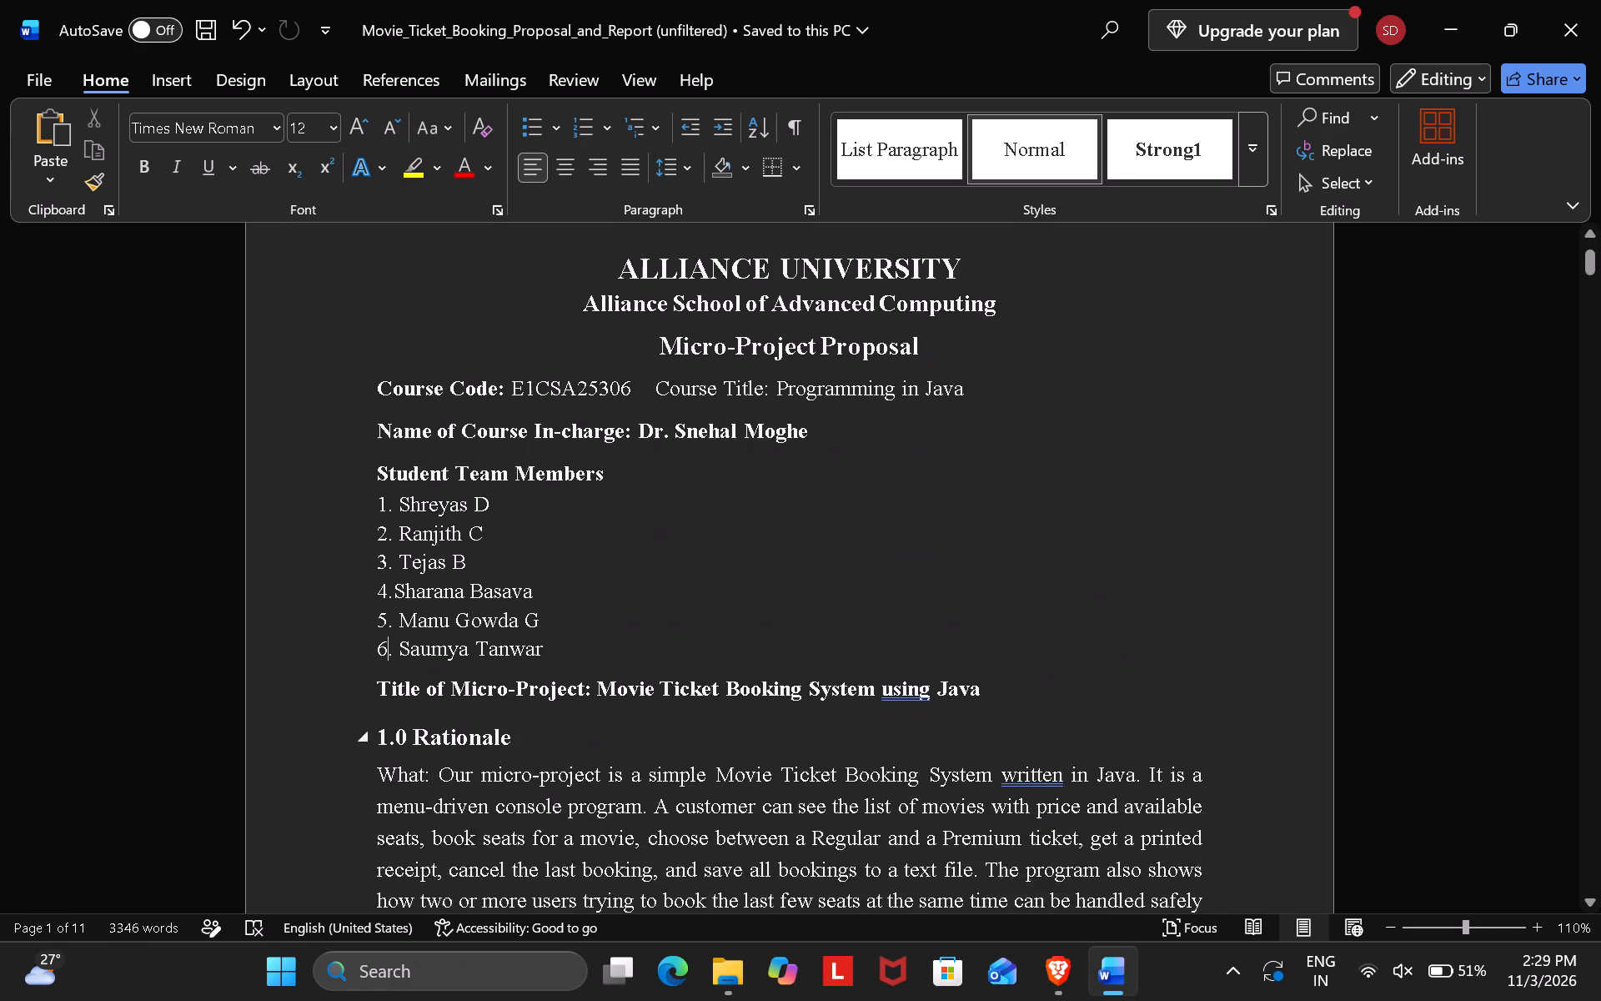
scroll(672, 729, "down", 11)
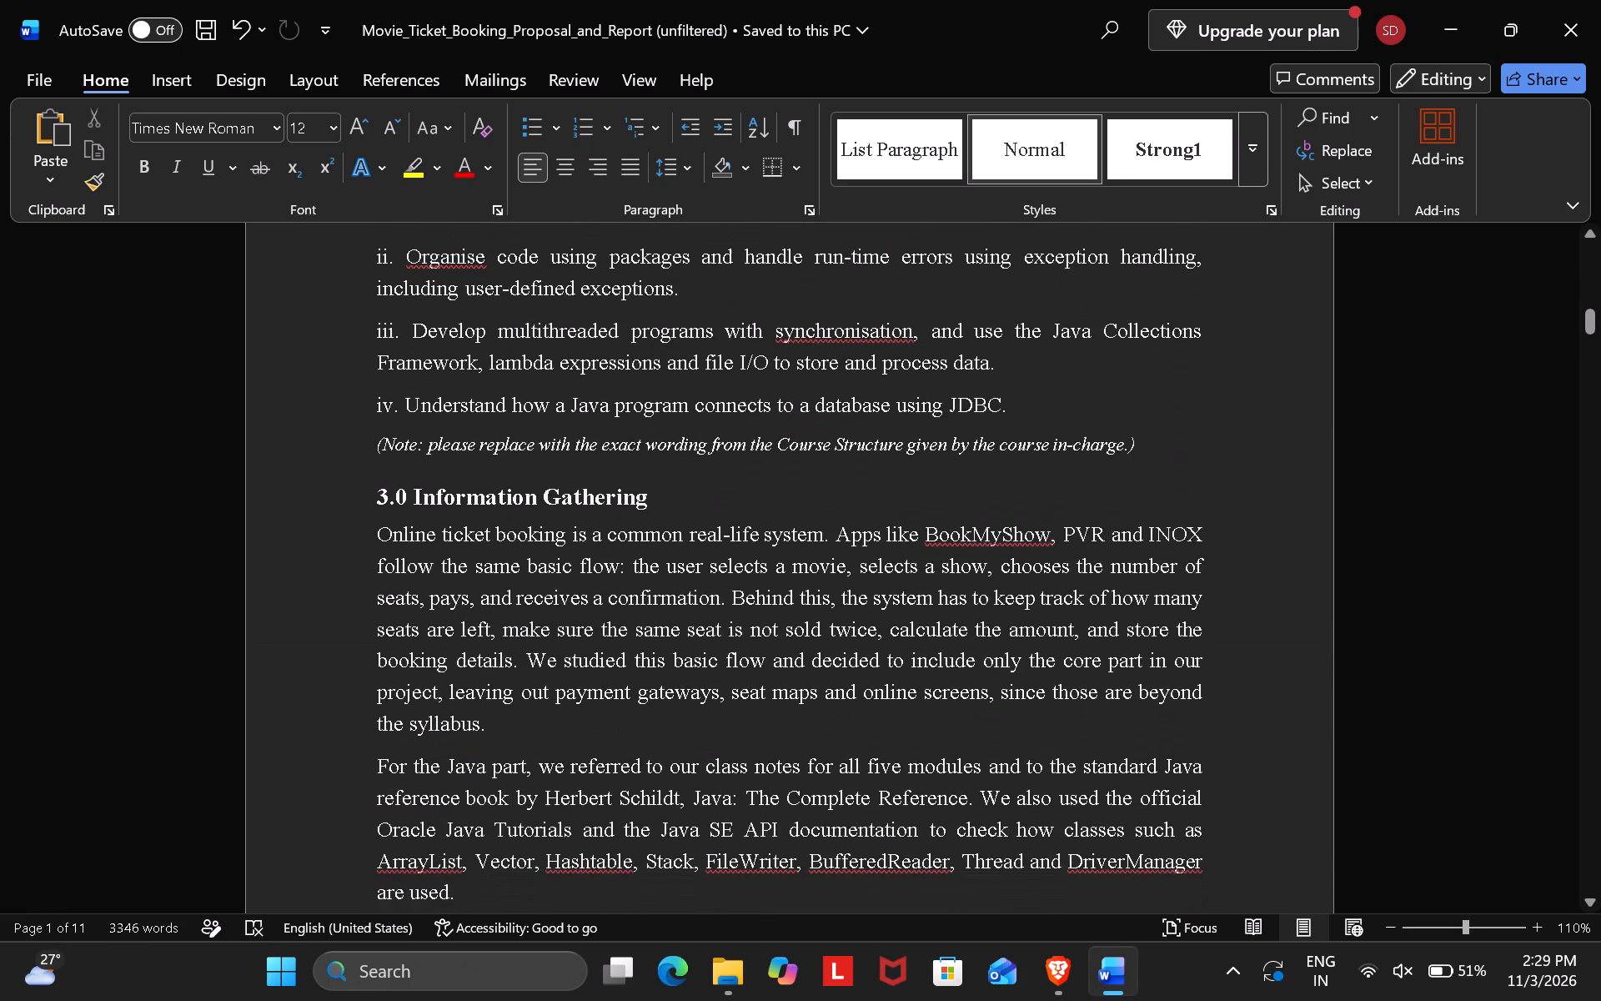
scroll(672, 729, "down", 3)
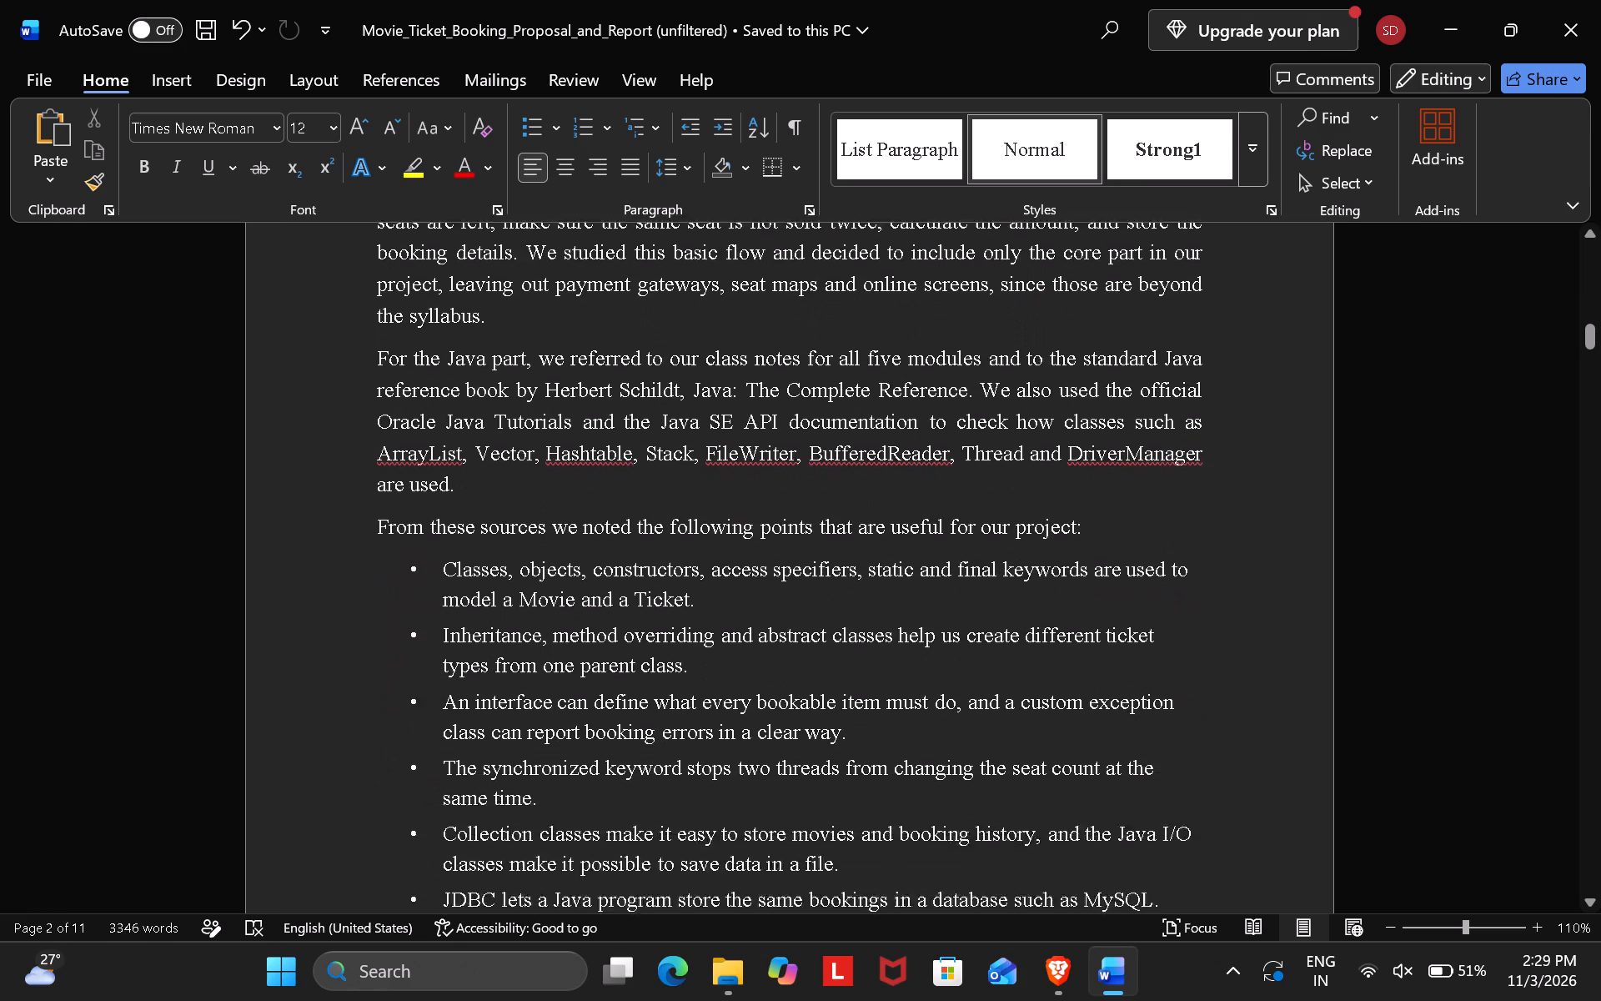
scroll(720, 706, "down", 3)
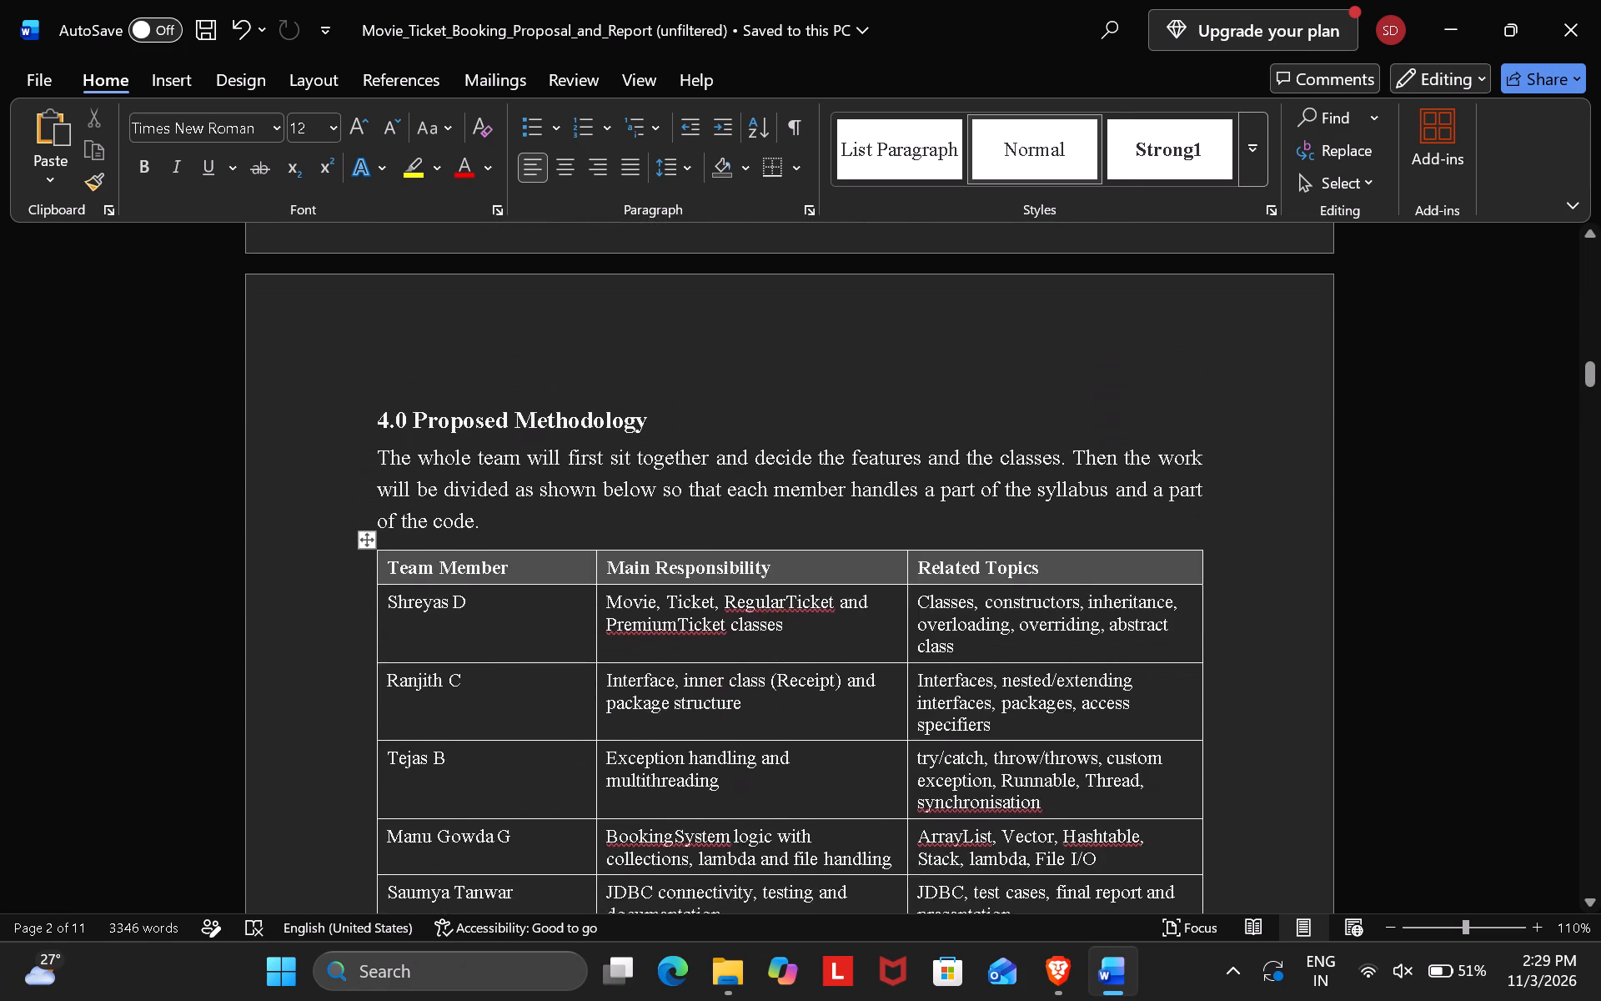
scroll(720, 706, "down", 4)
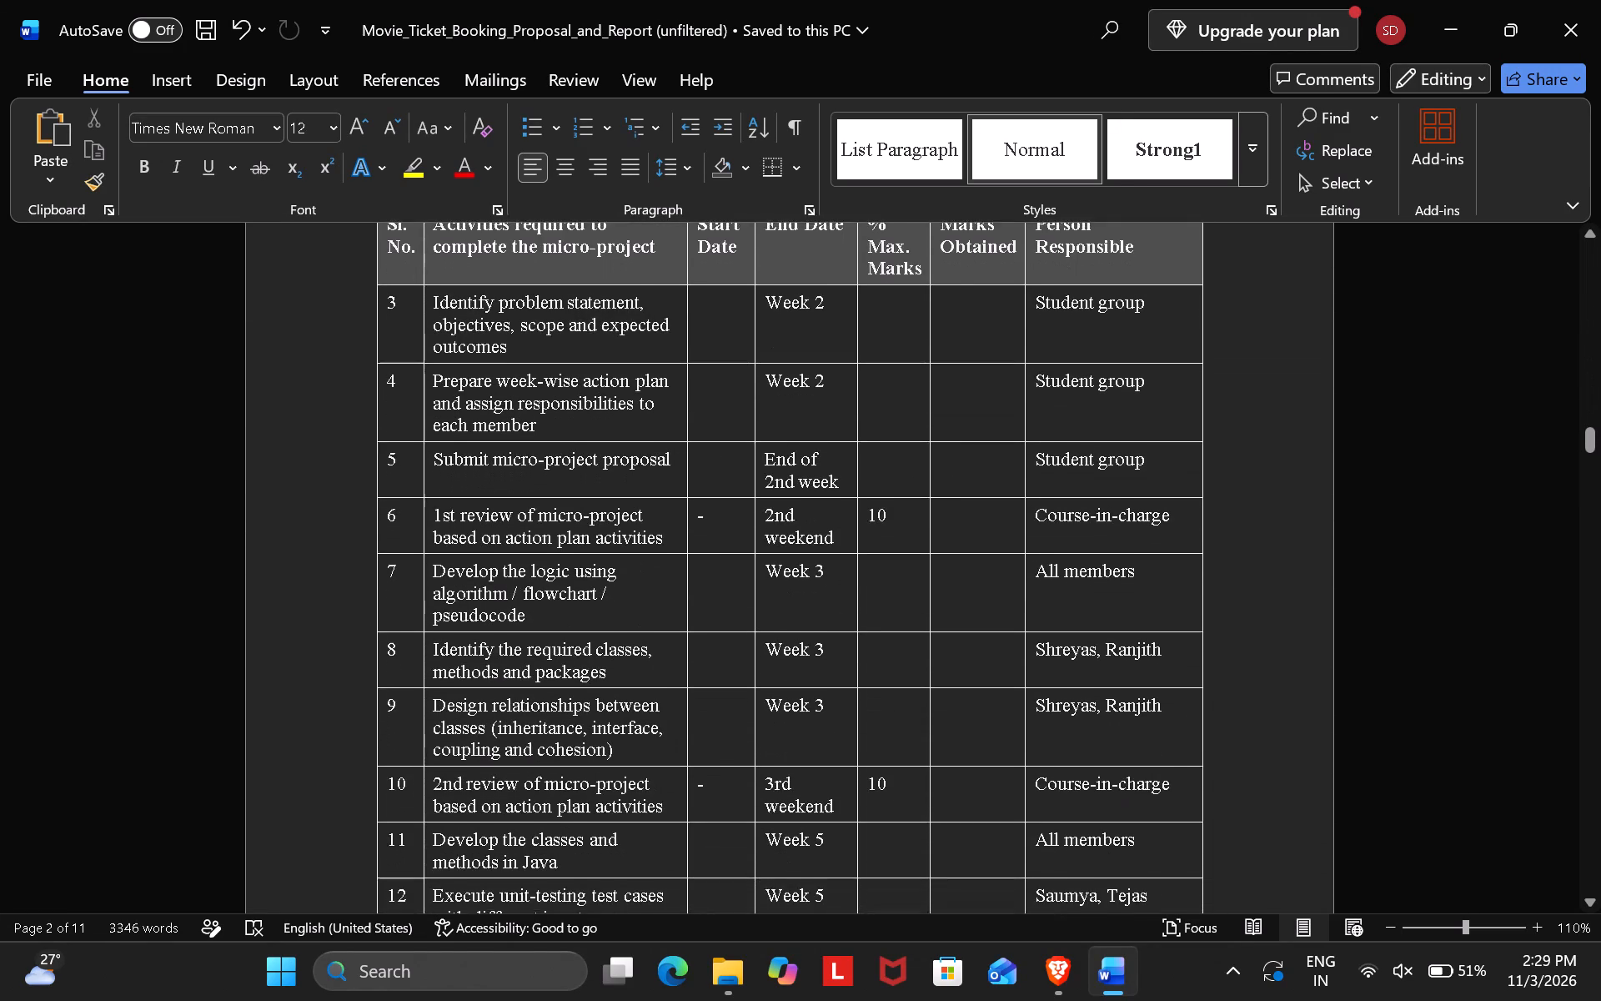
scroll(720, 706, "down", 2)
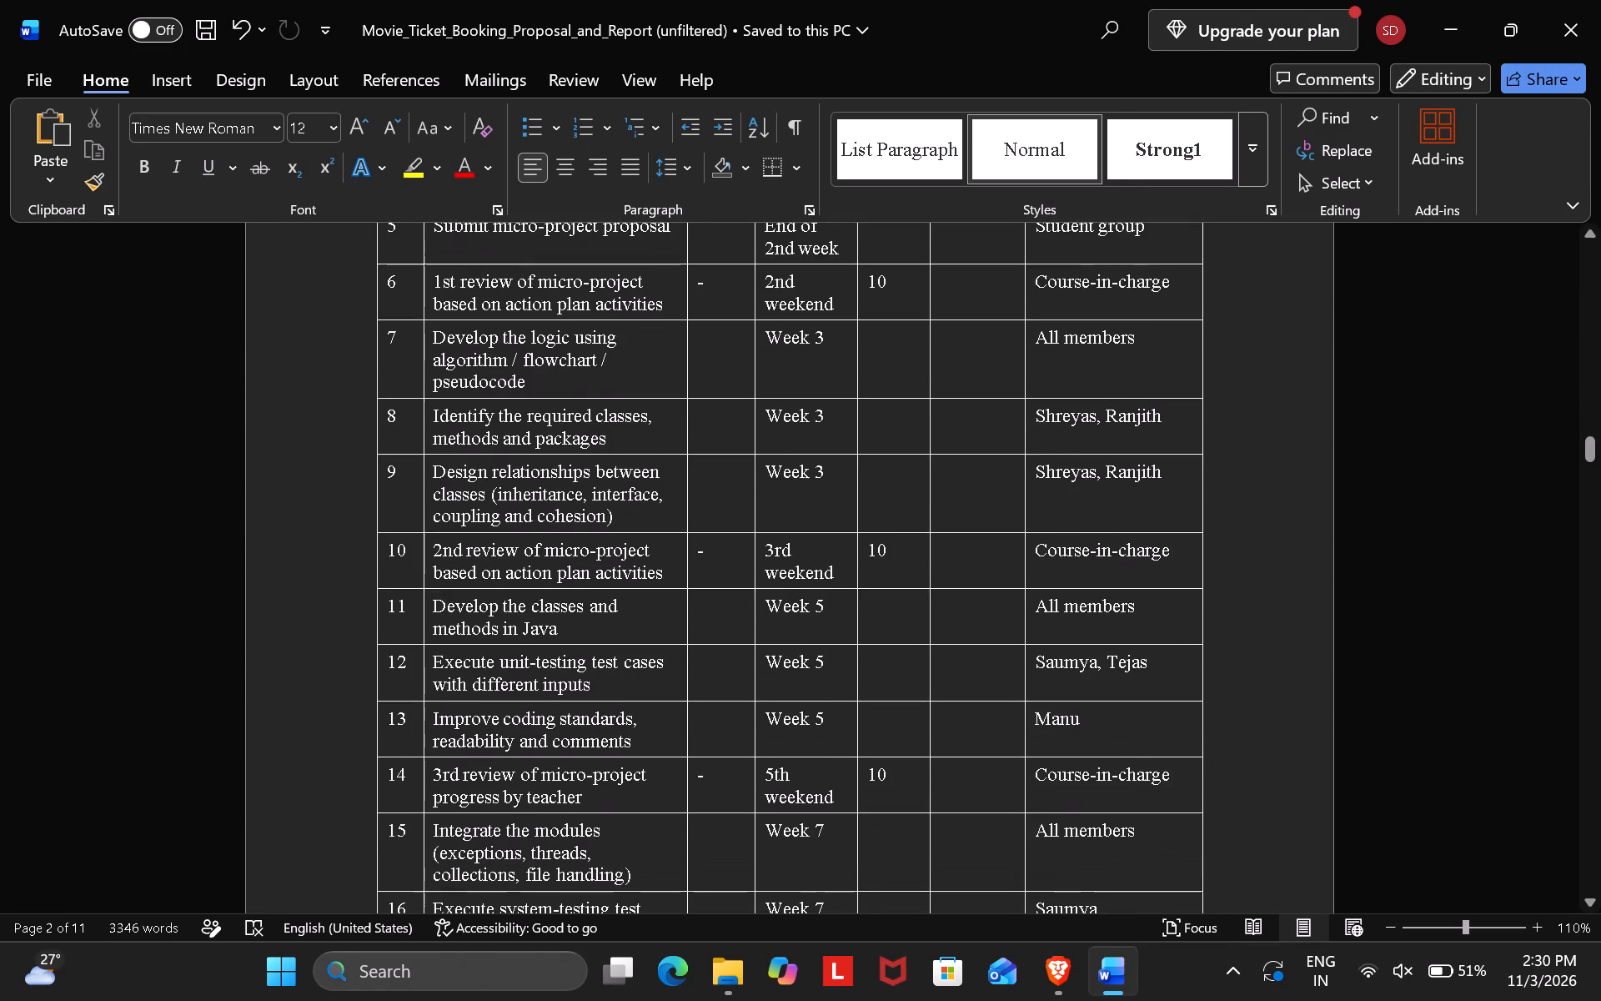
scroll(720, 706, "down", 5)
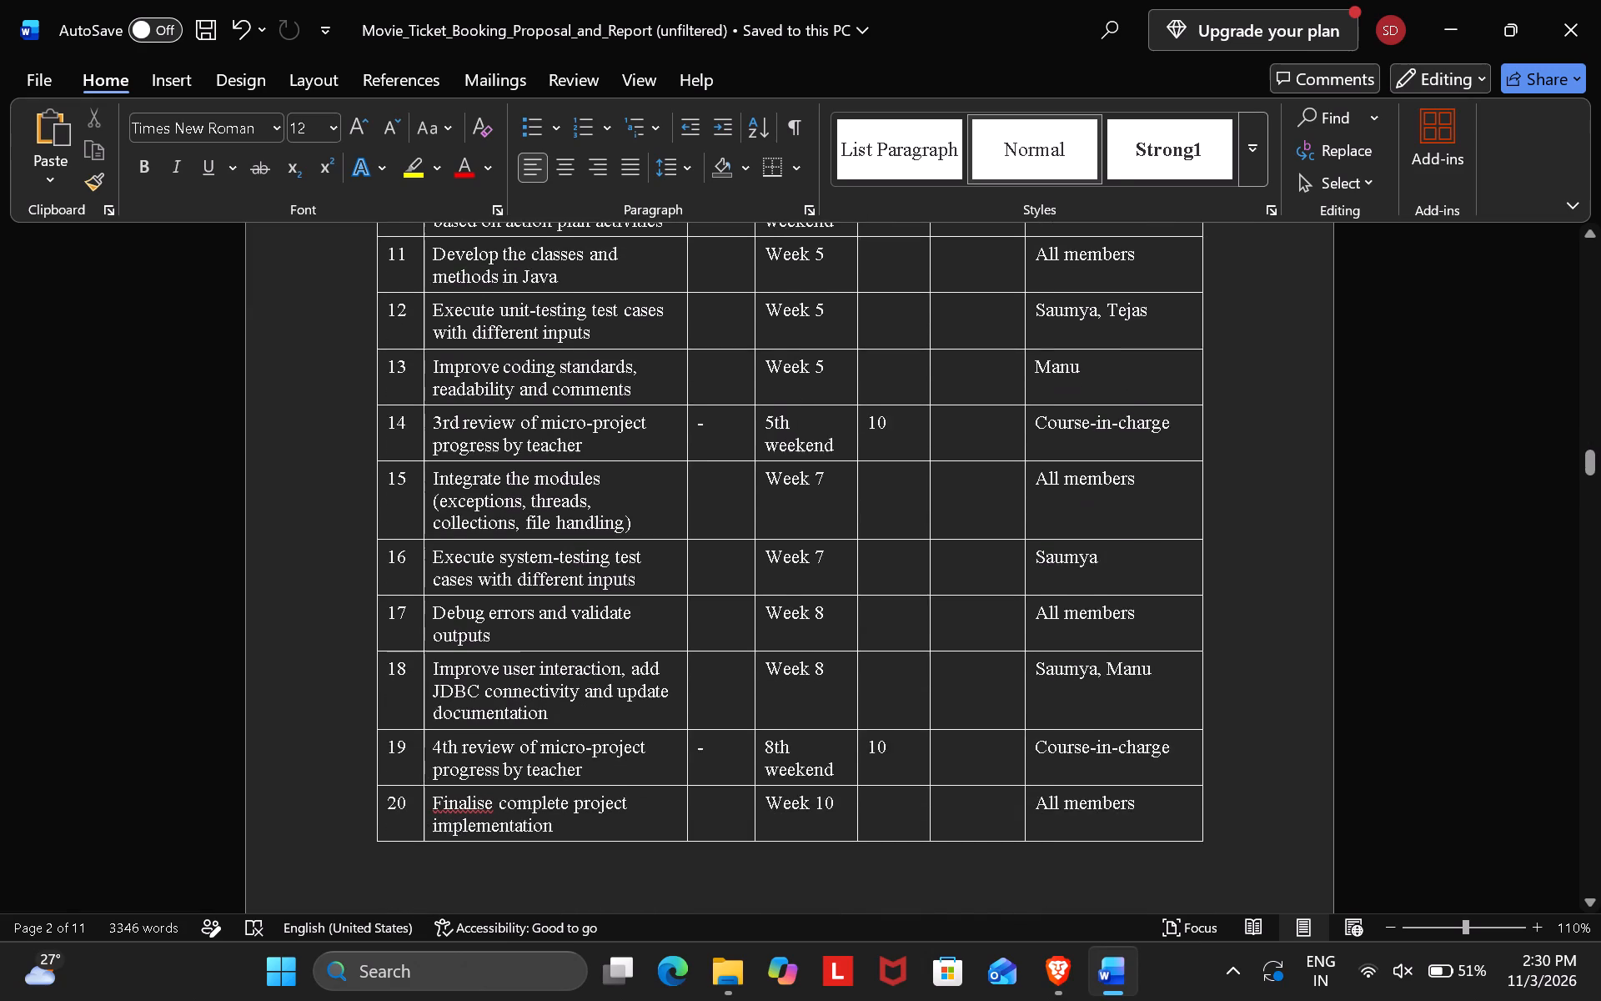
scroll(720, 706, "down", 1)
Save the document and publish it as a standard-optimised PDF in Downloads, keeping the file name and opening it after publishing.
key("ctrl+s")
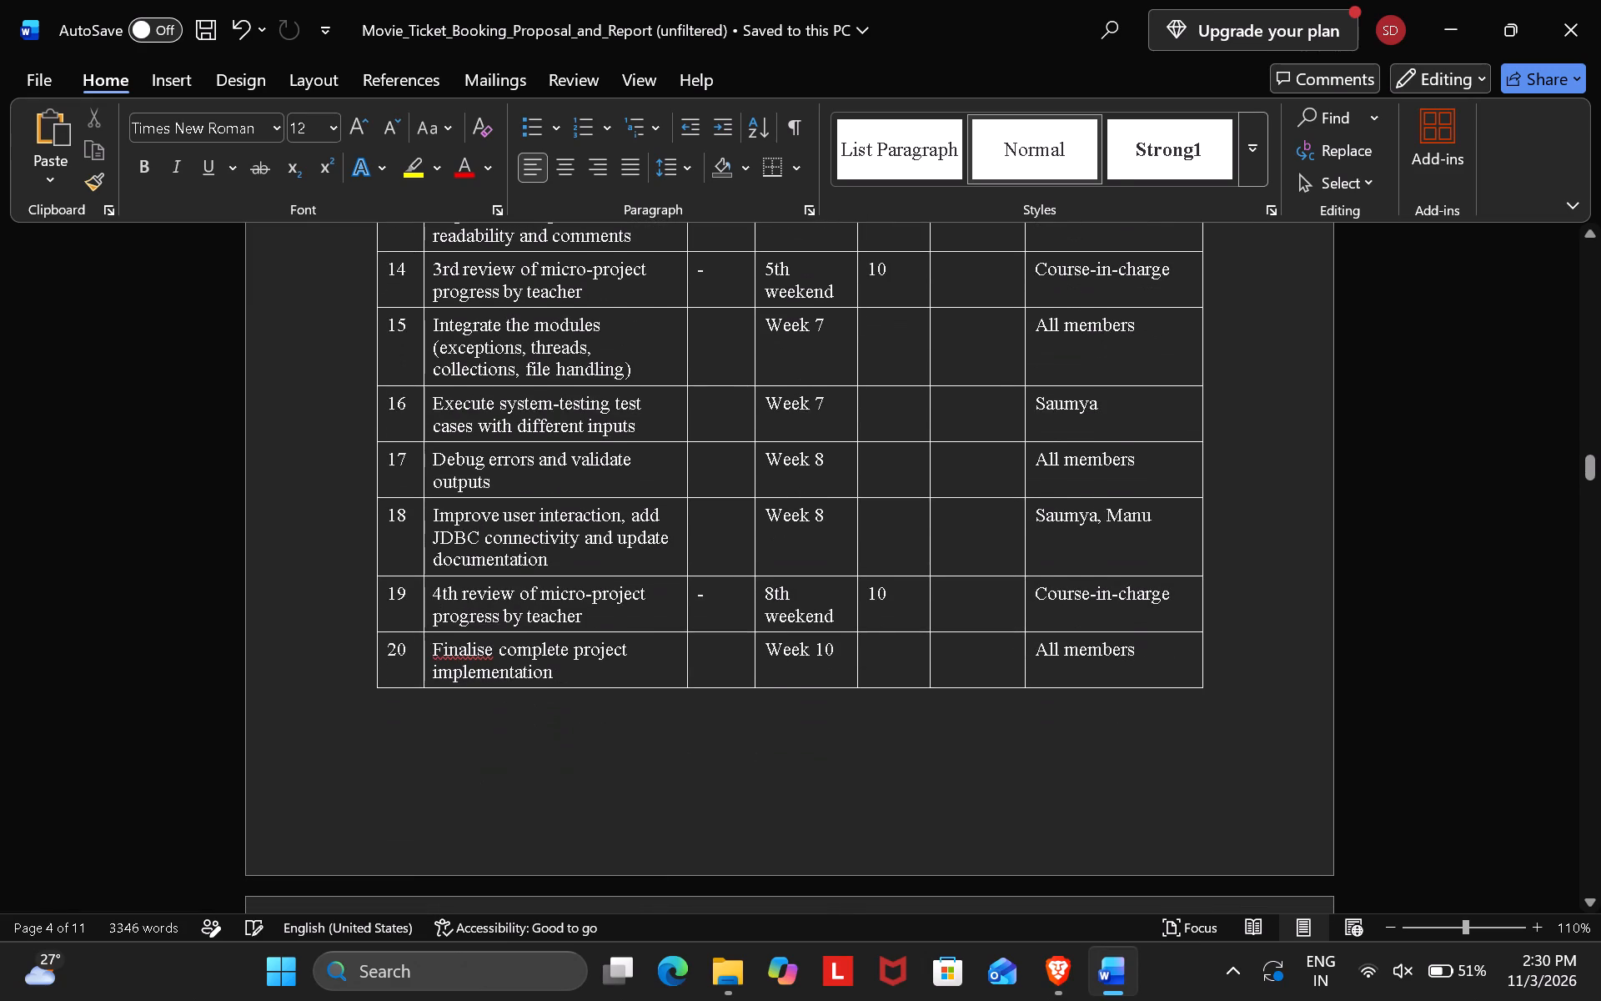
left_click(42, 72)
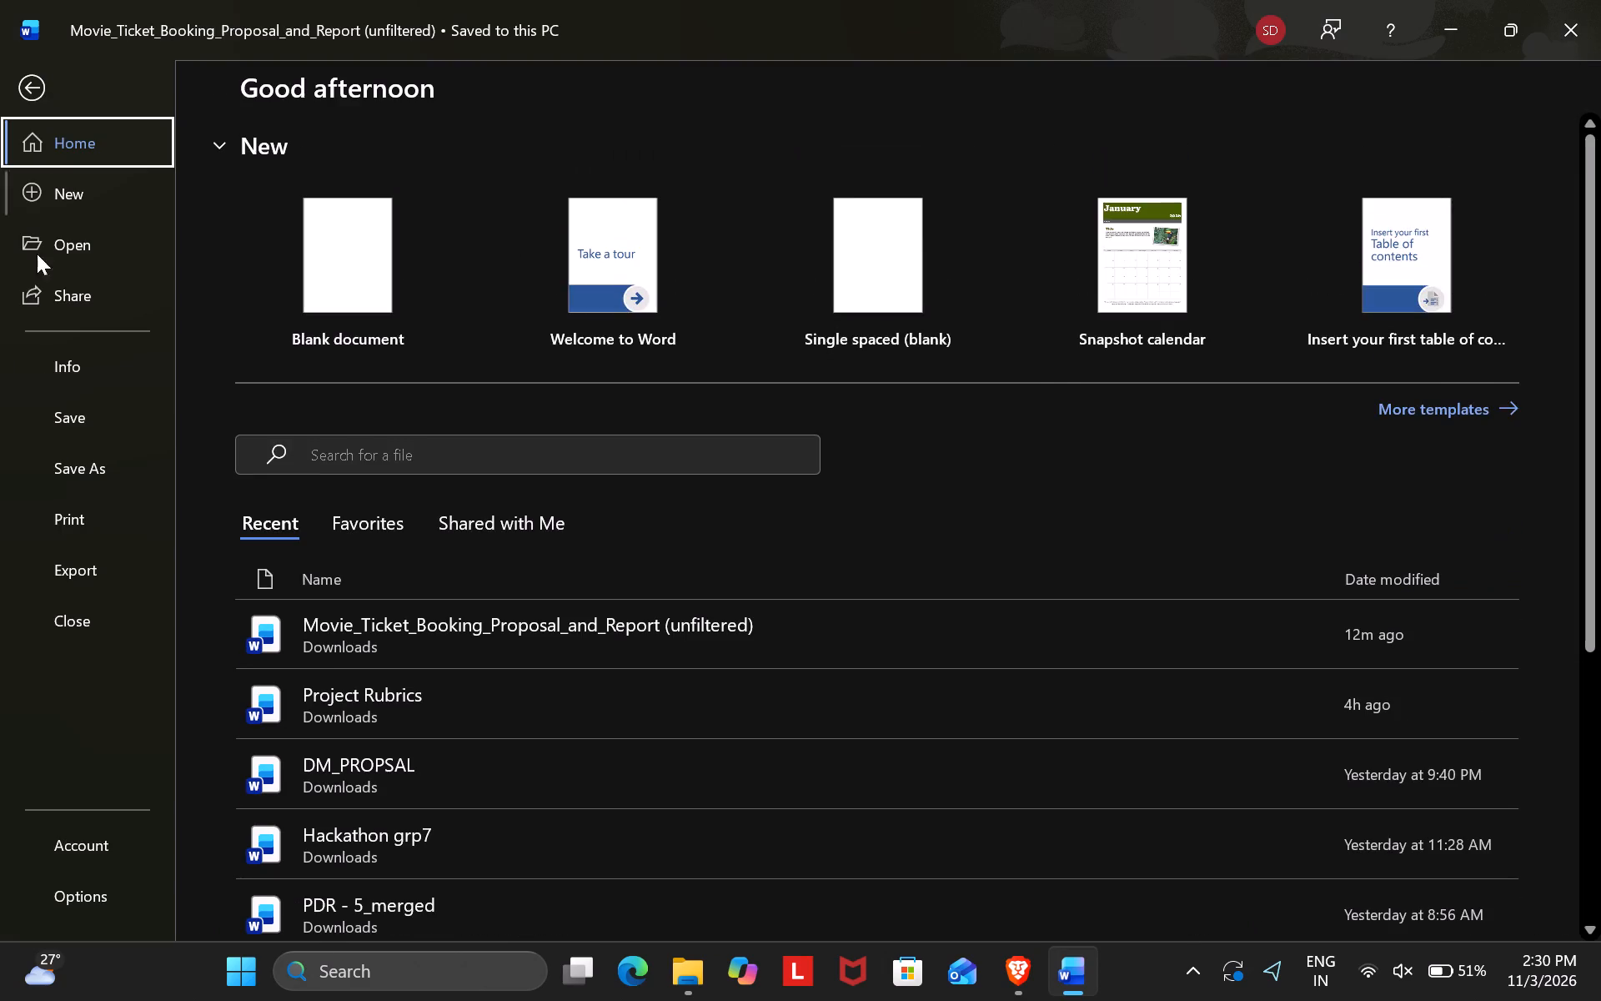
left_click(71, 577)
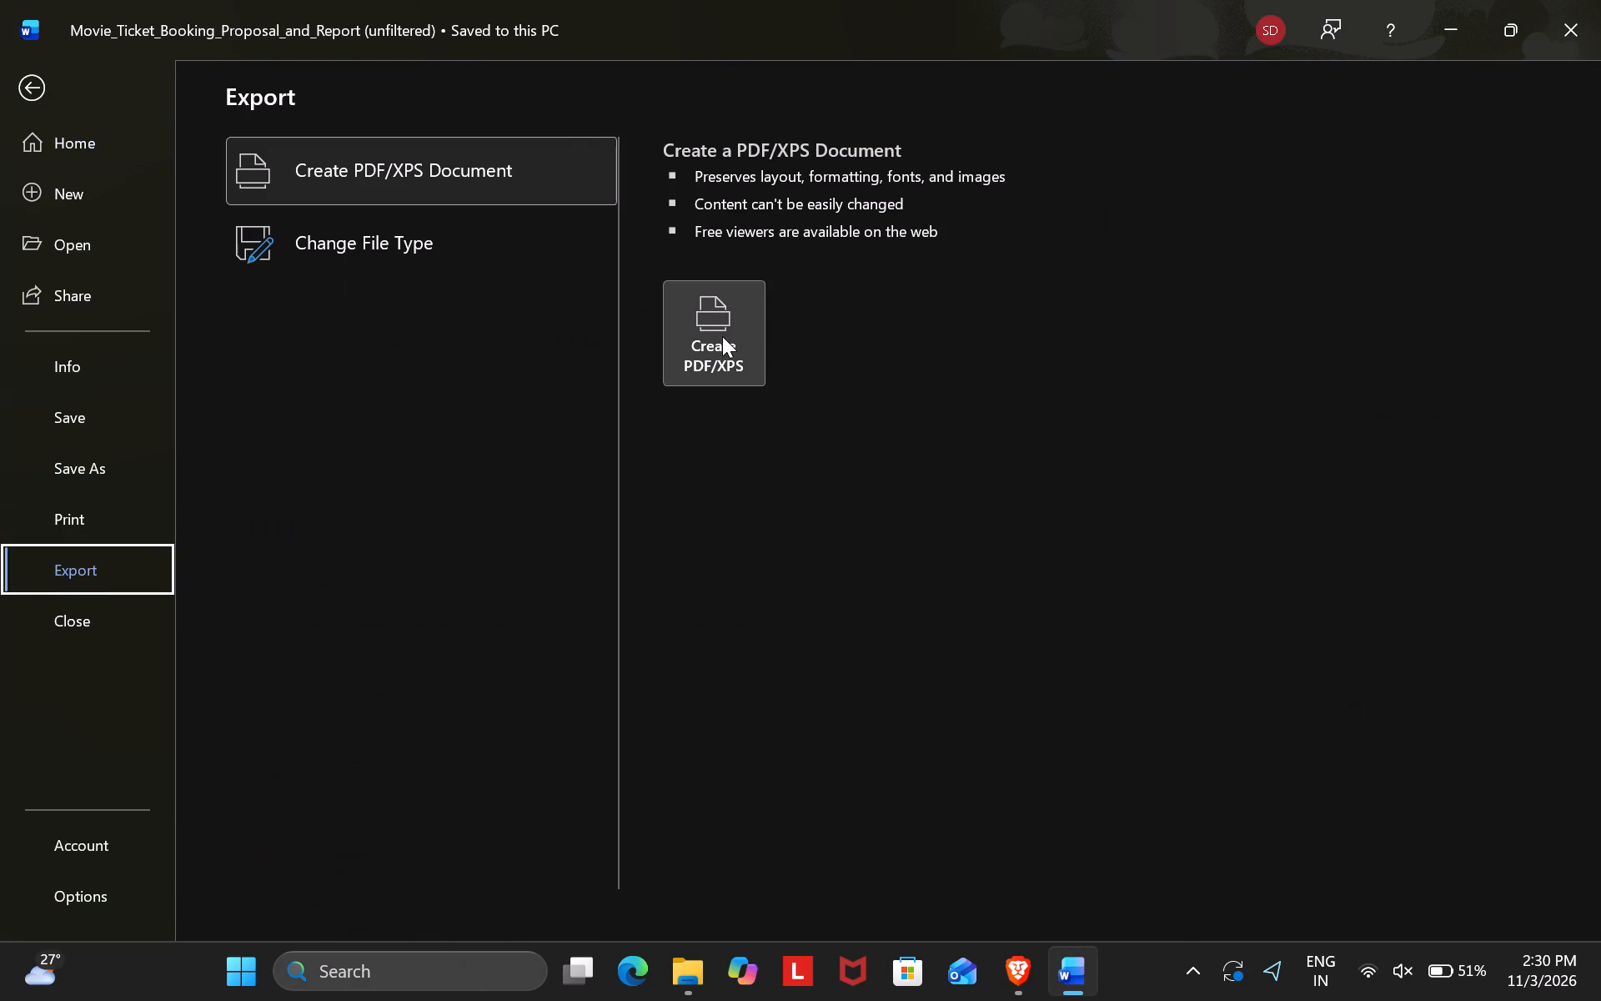
left_click(722, 336)
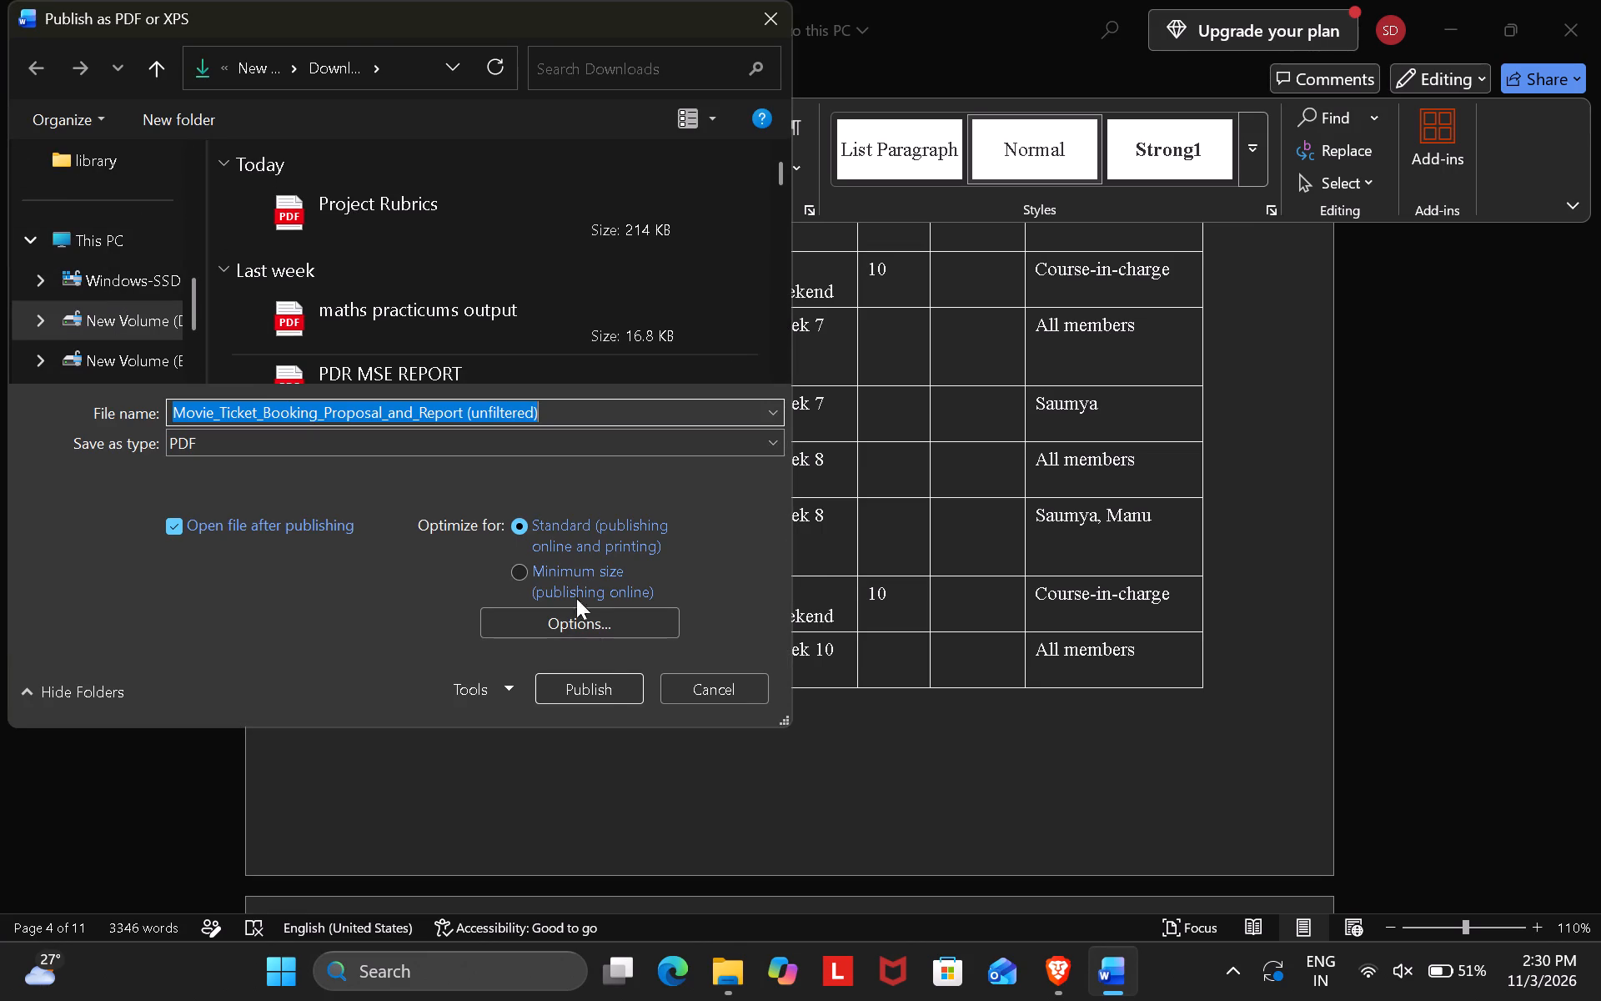
left_click(604, 680)
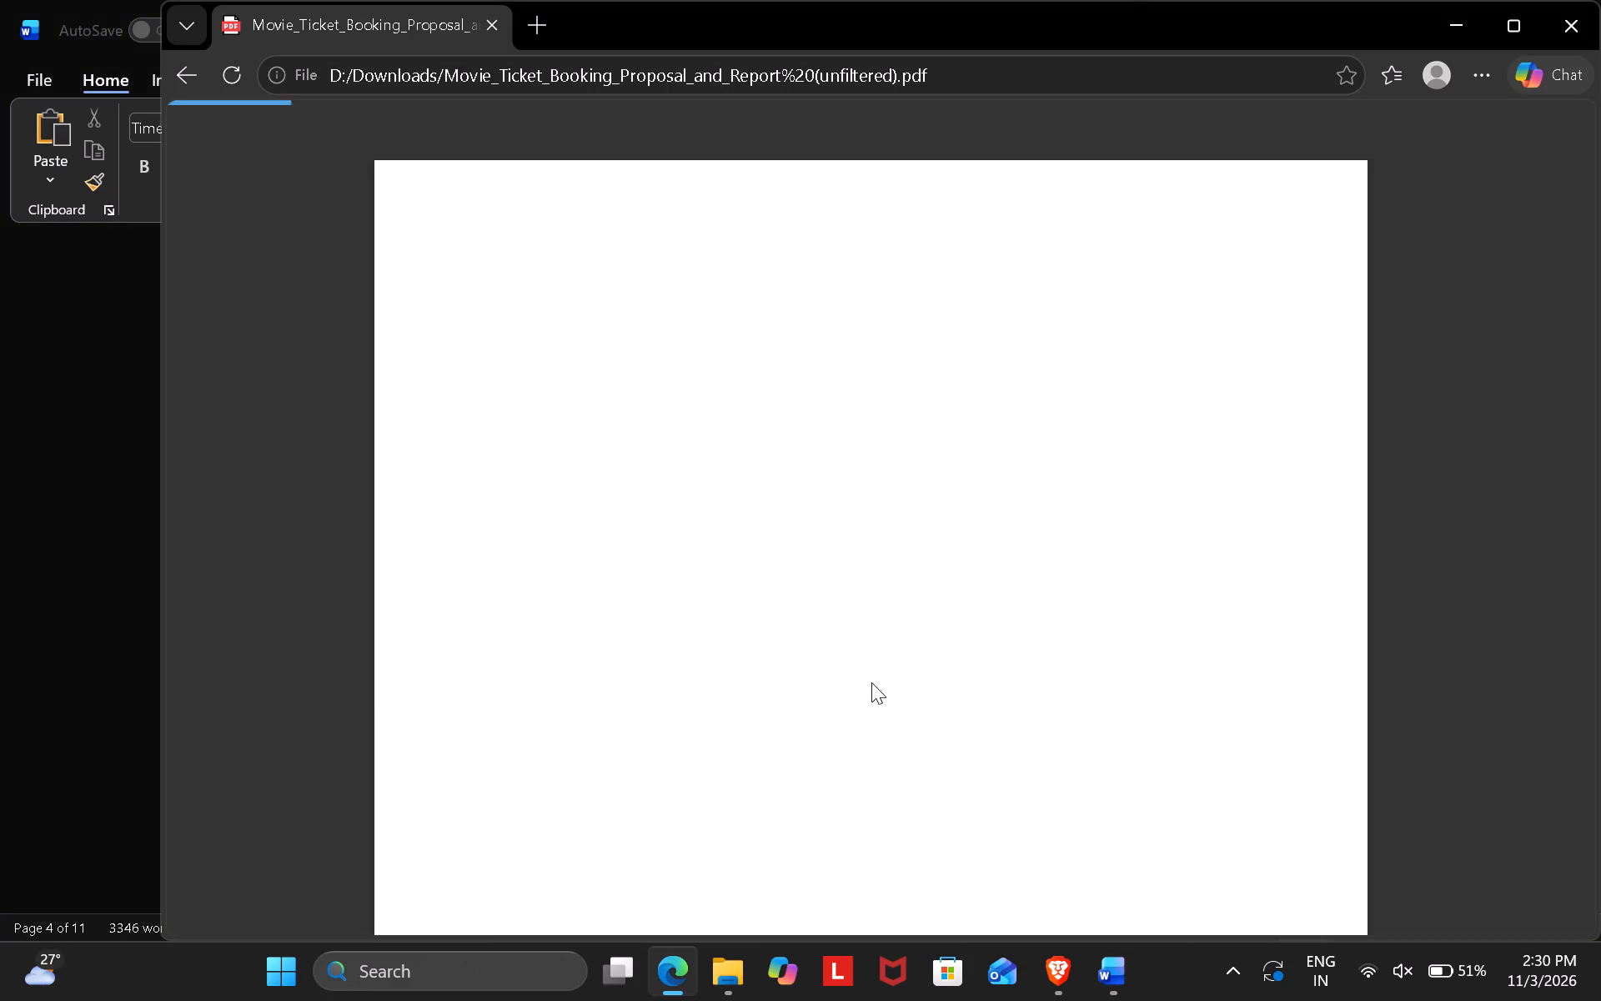
Look through the published PDF's opening page, action plan and resources tables, and close it to return to the Word document.
scroll(753, 671, "down", 3)
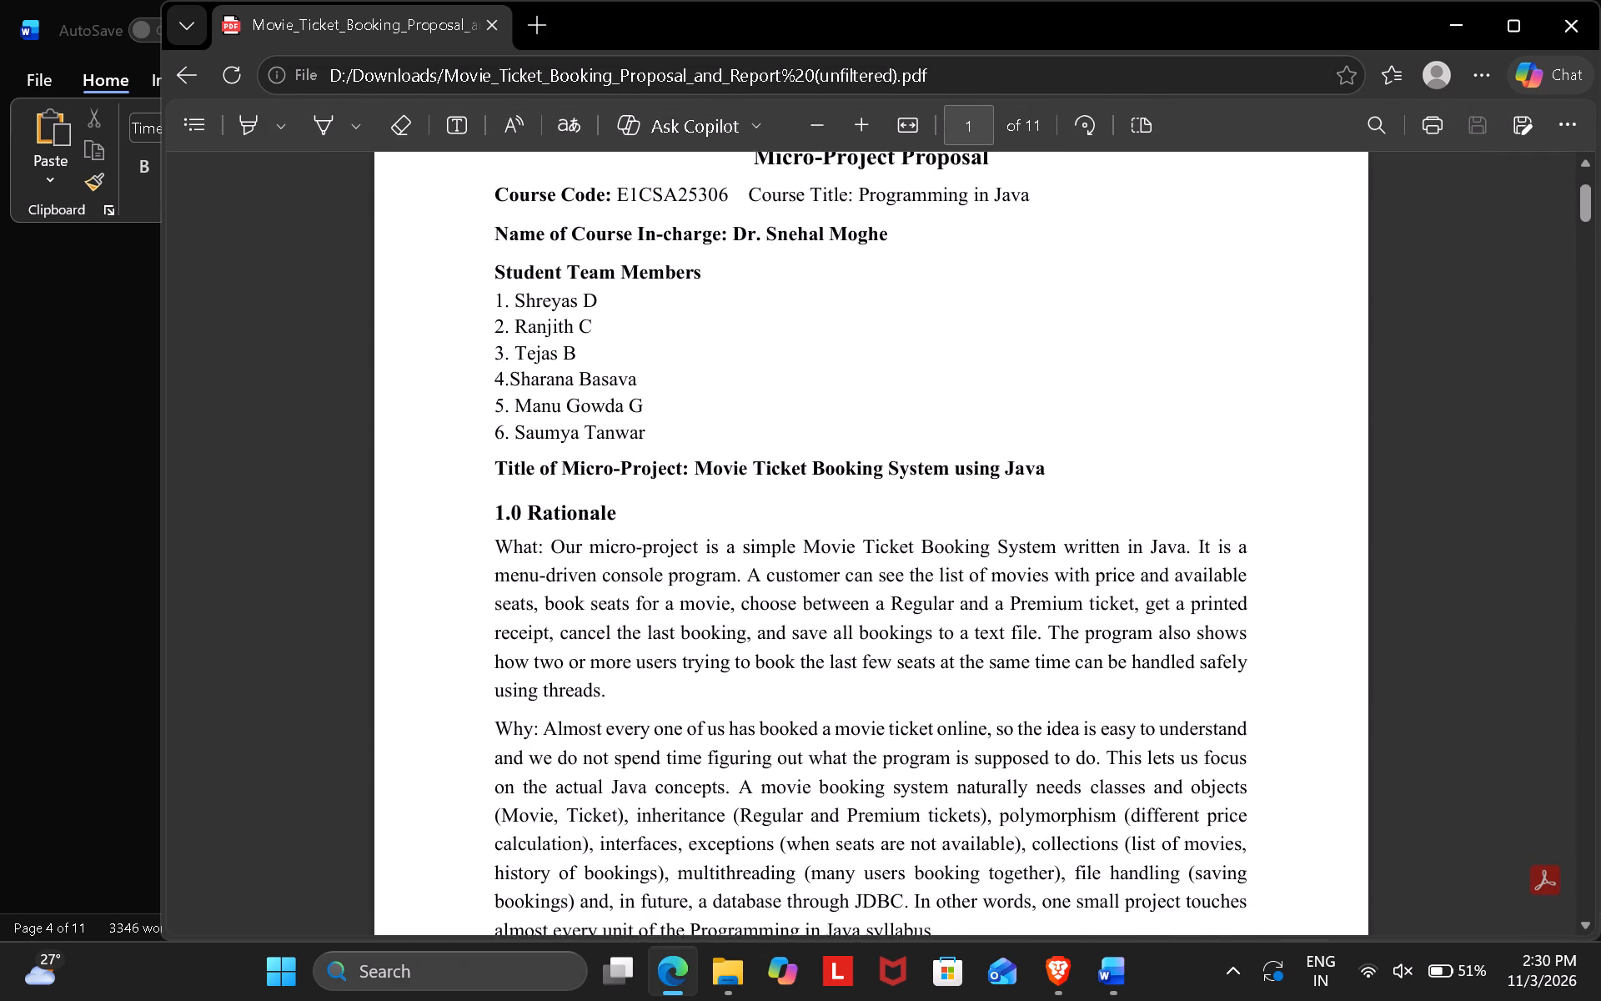
scroll(753, 671, "down", 9)
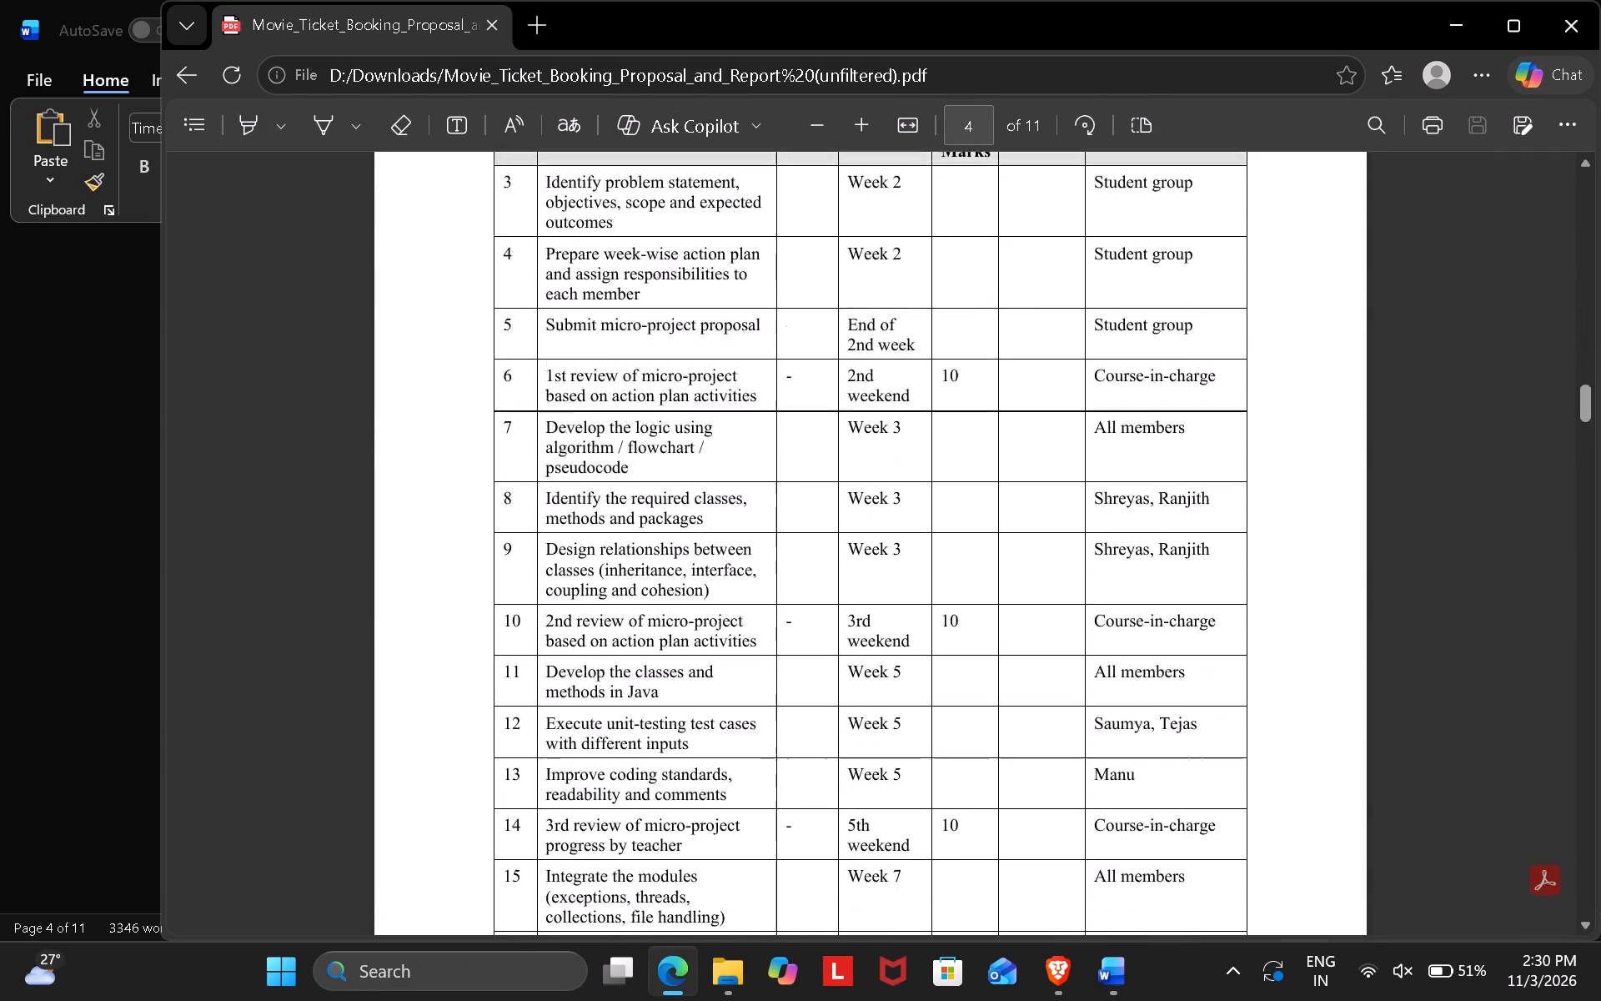
scroll(753, 671, "down", 8)
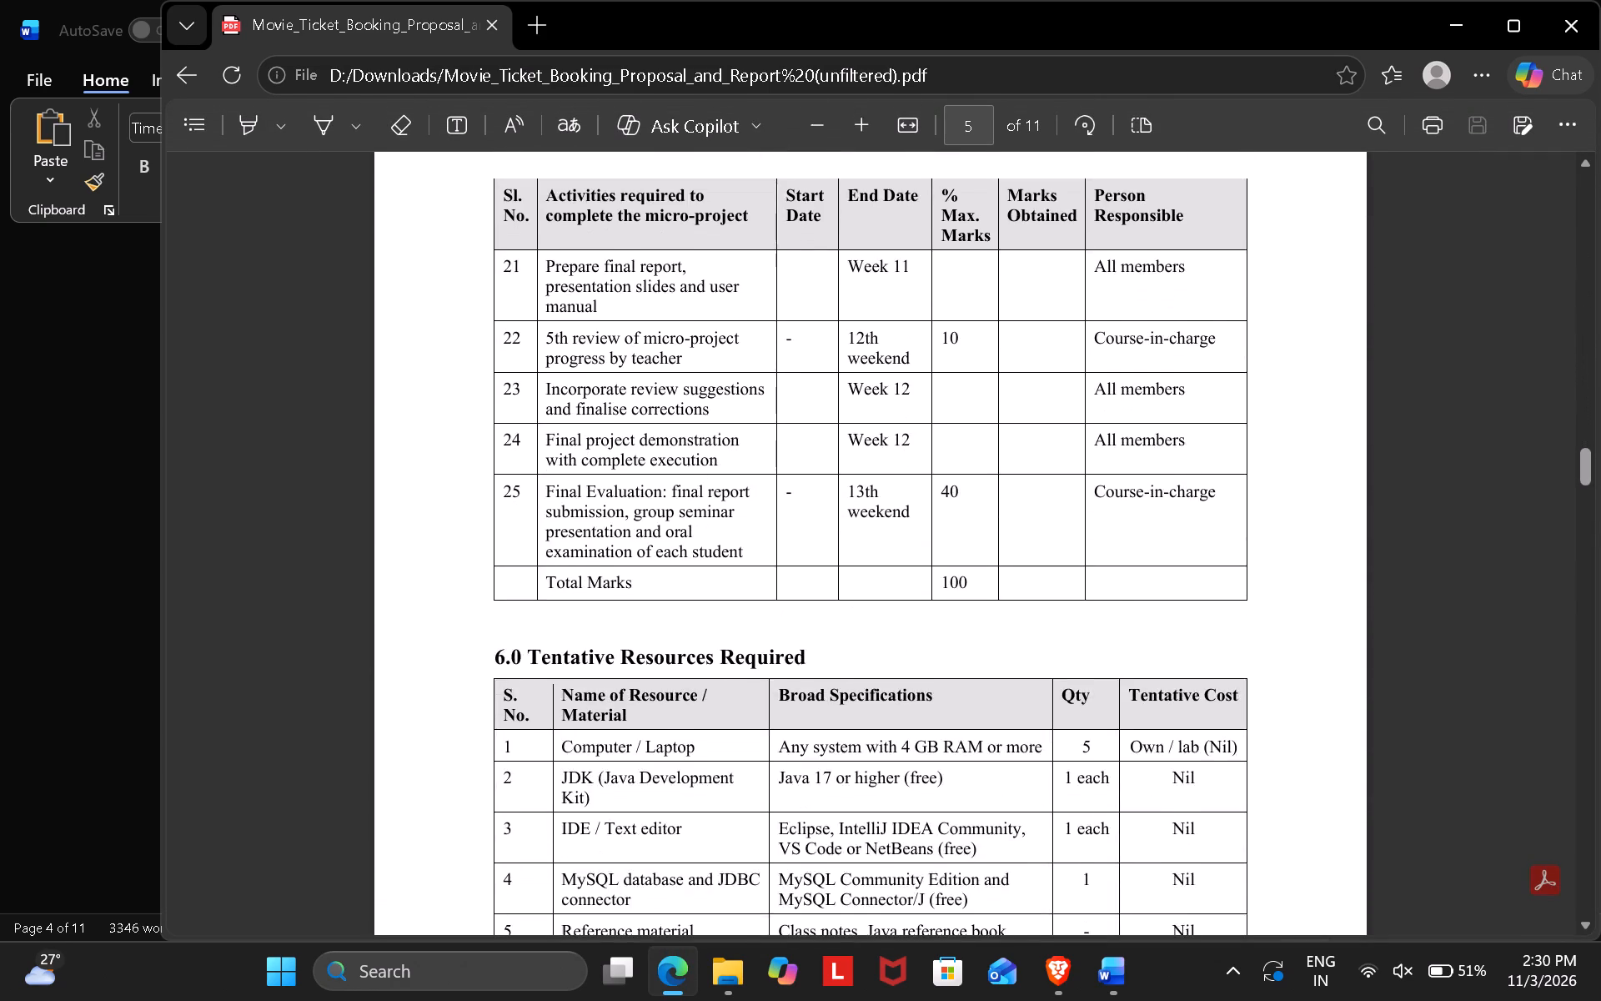
scroll(753, 671, "down", 2)
scroll(753, 671, "up", 16)
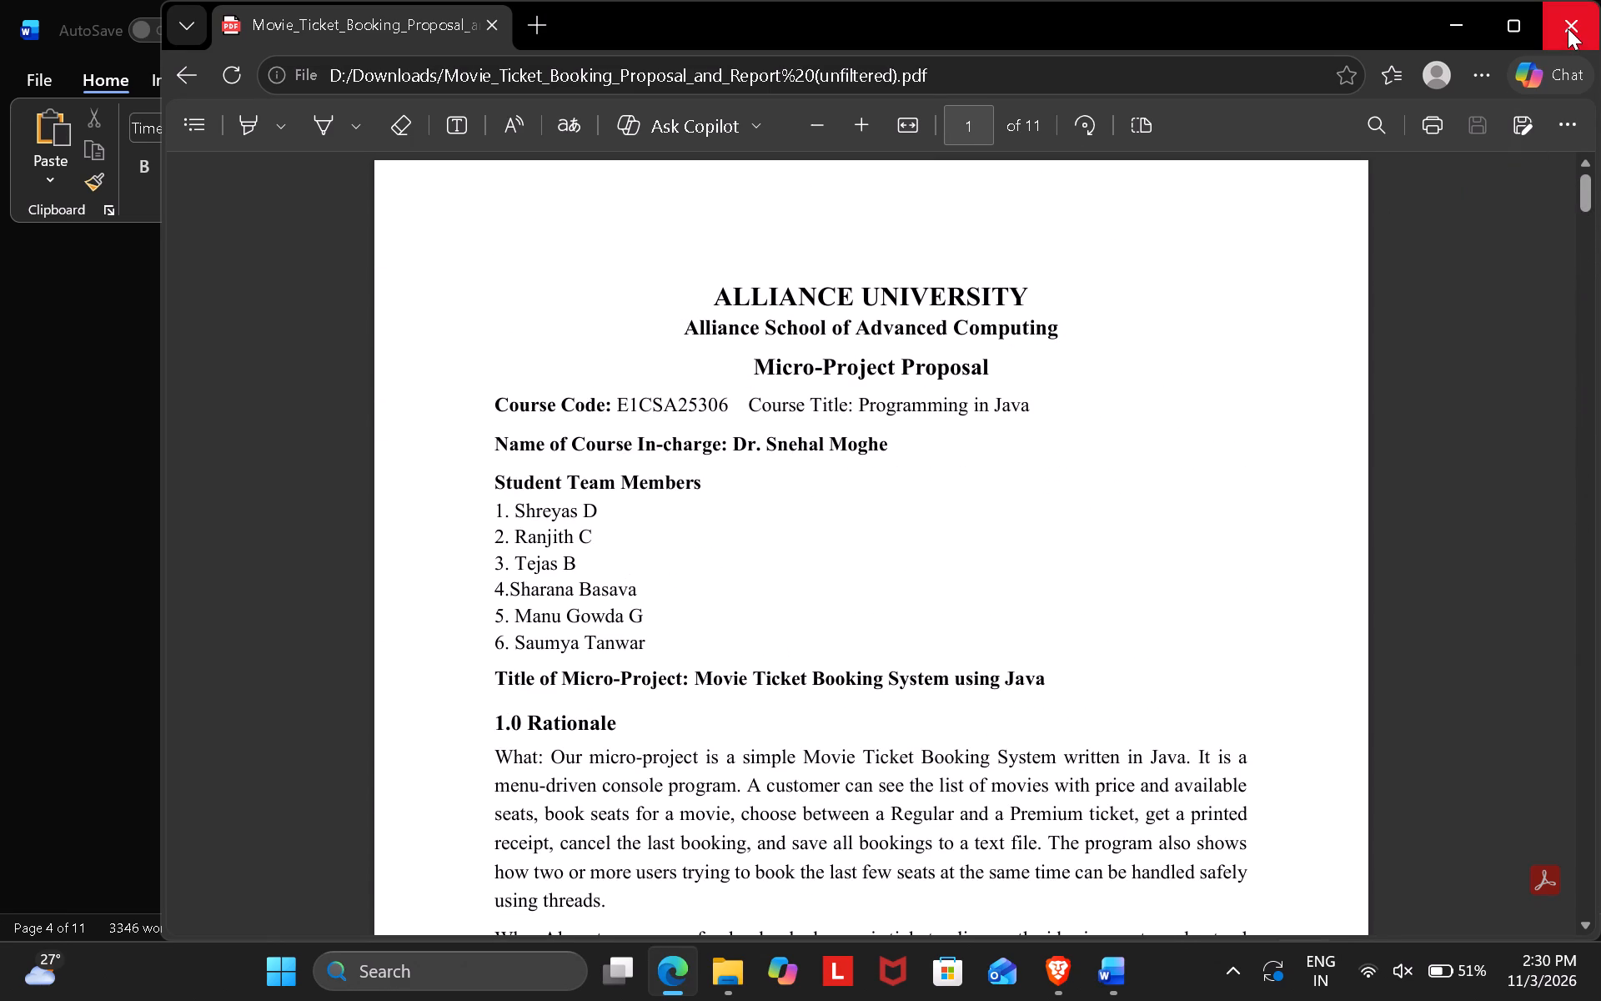
left_click(1568, 28)
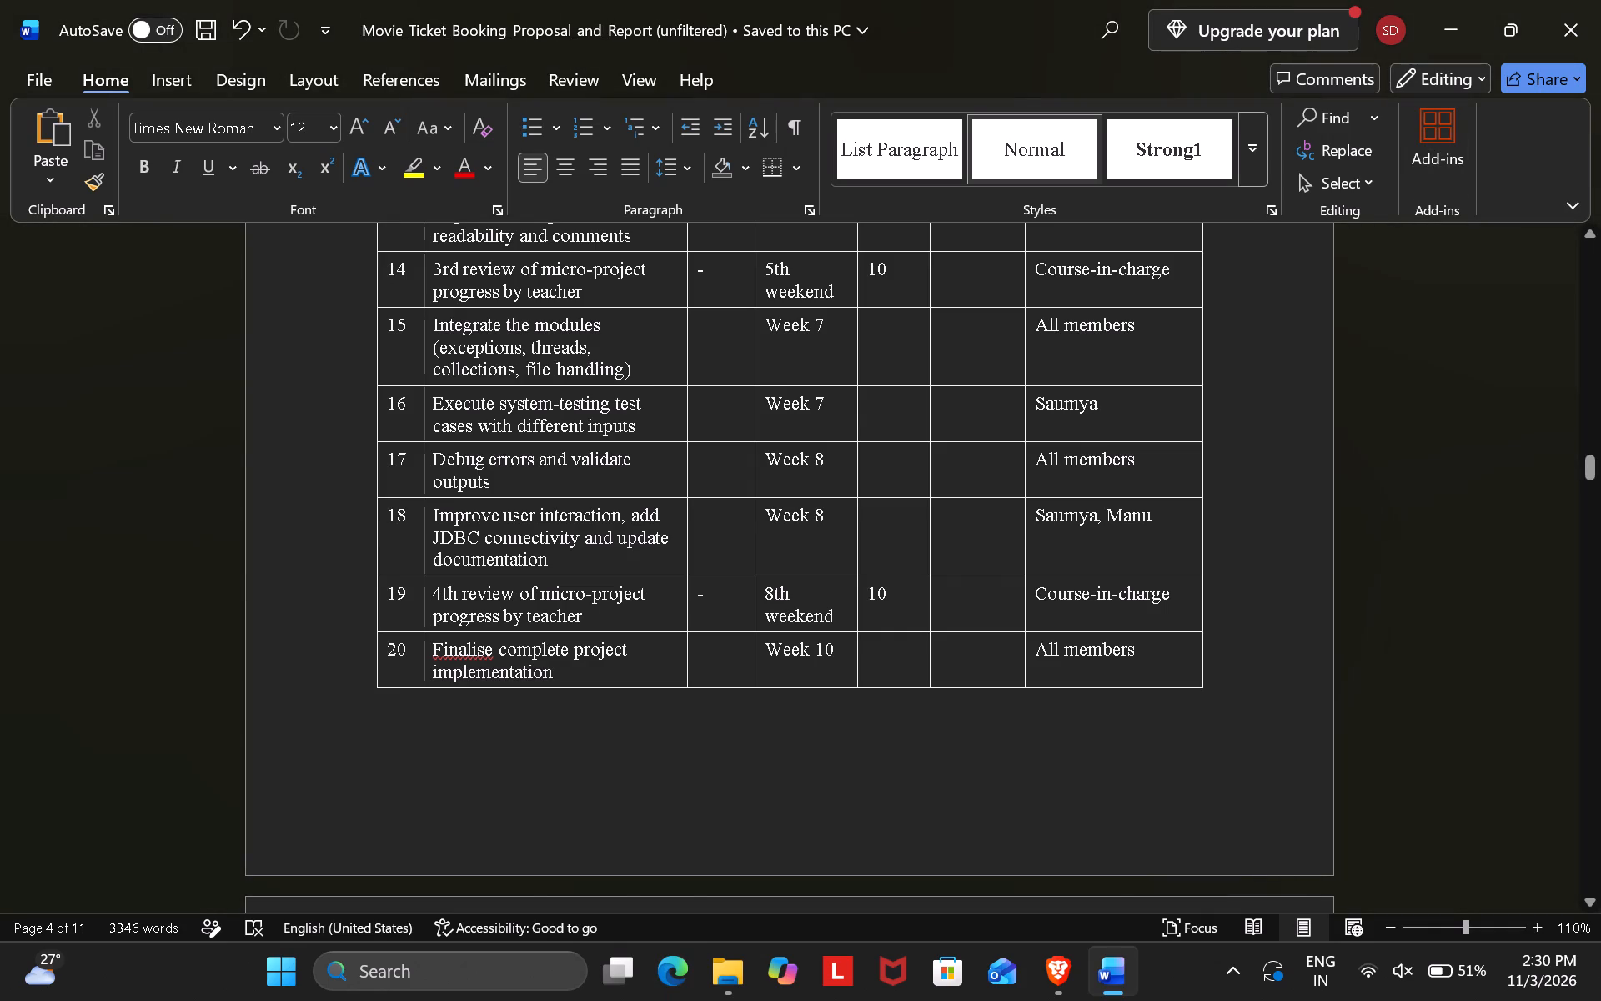
Replace the proposal's six numbered team members with the report's Student Team Members heading and its list of names with registration numbers.
scroll(963, 492, "down", 4)
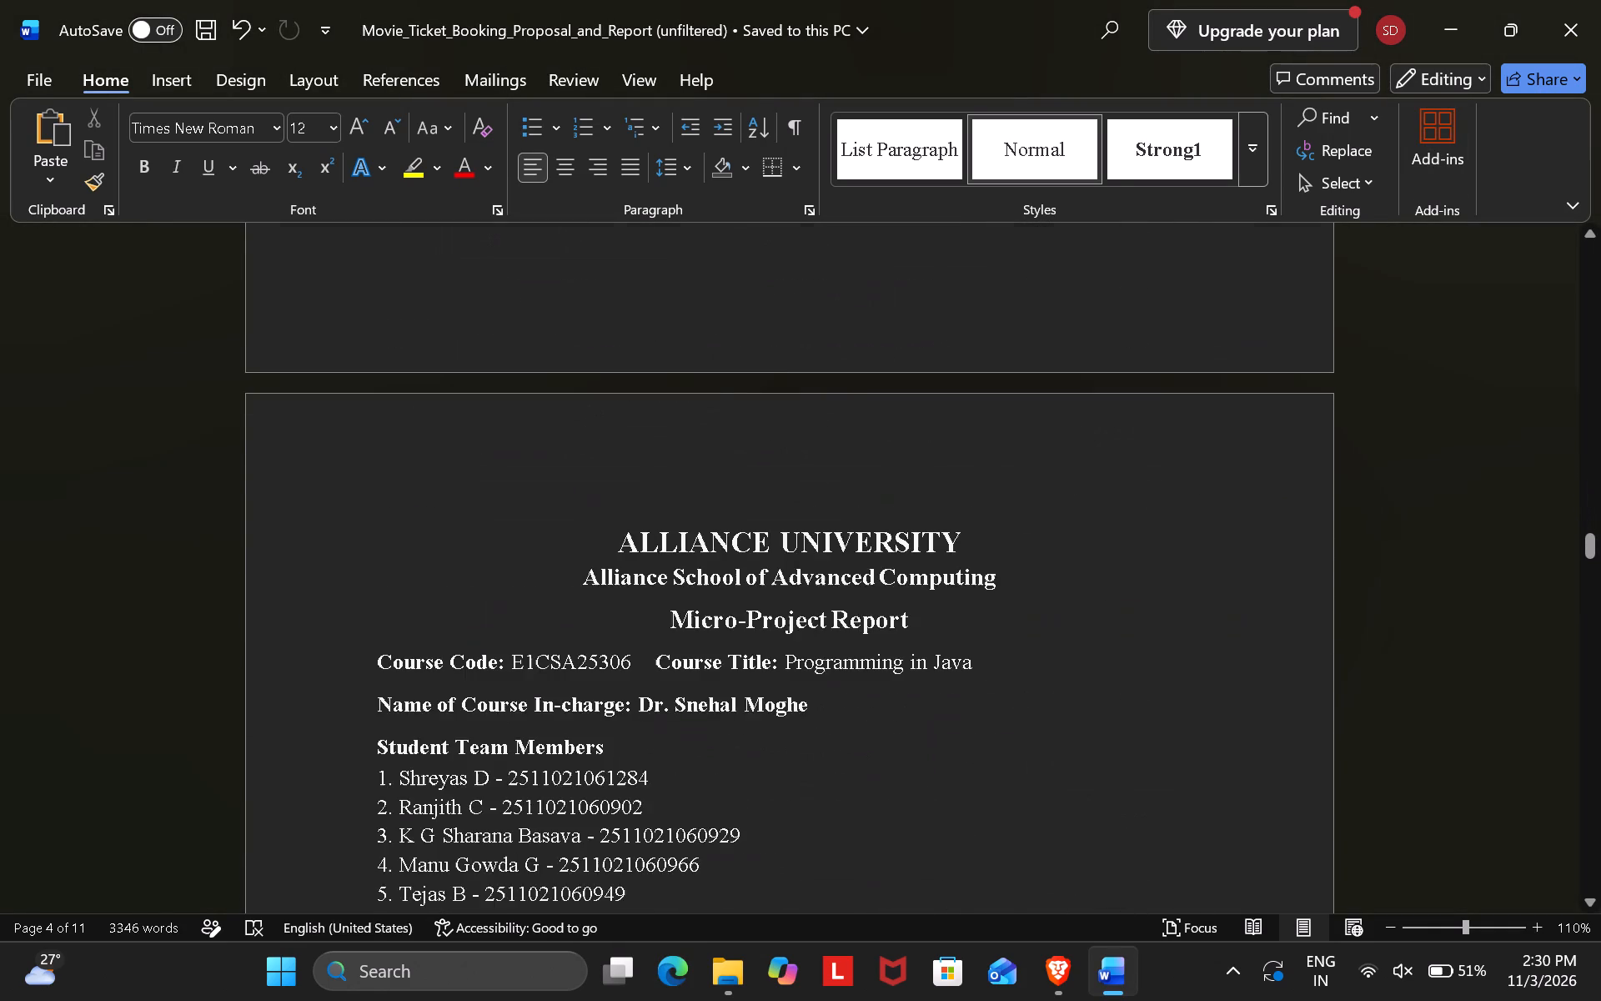
scroll(963, 492, "down", 4)
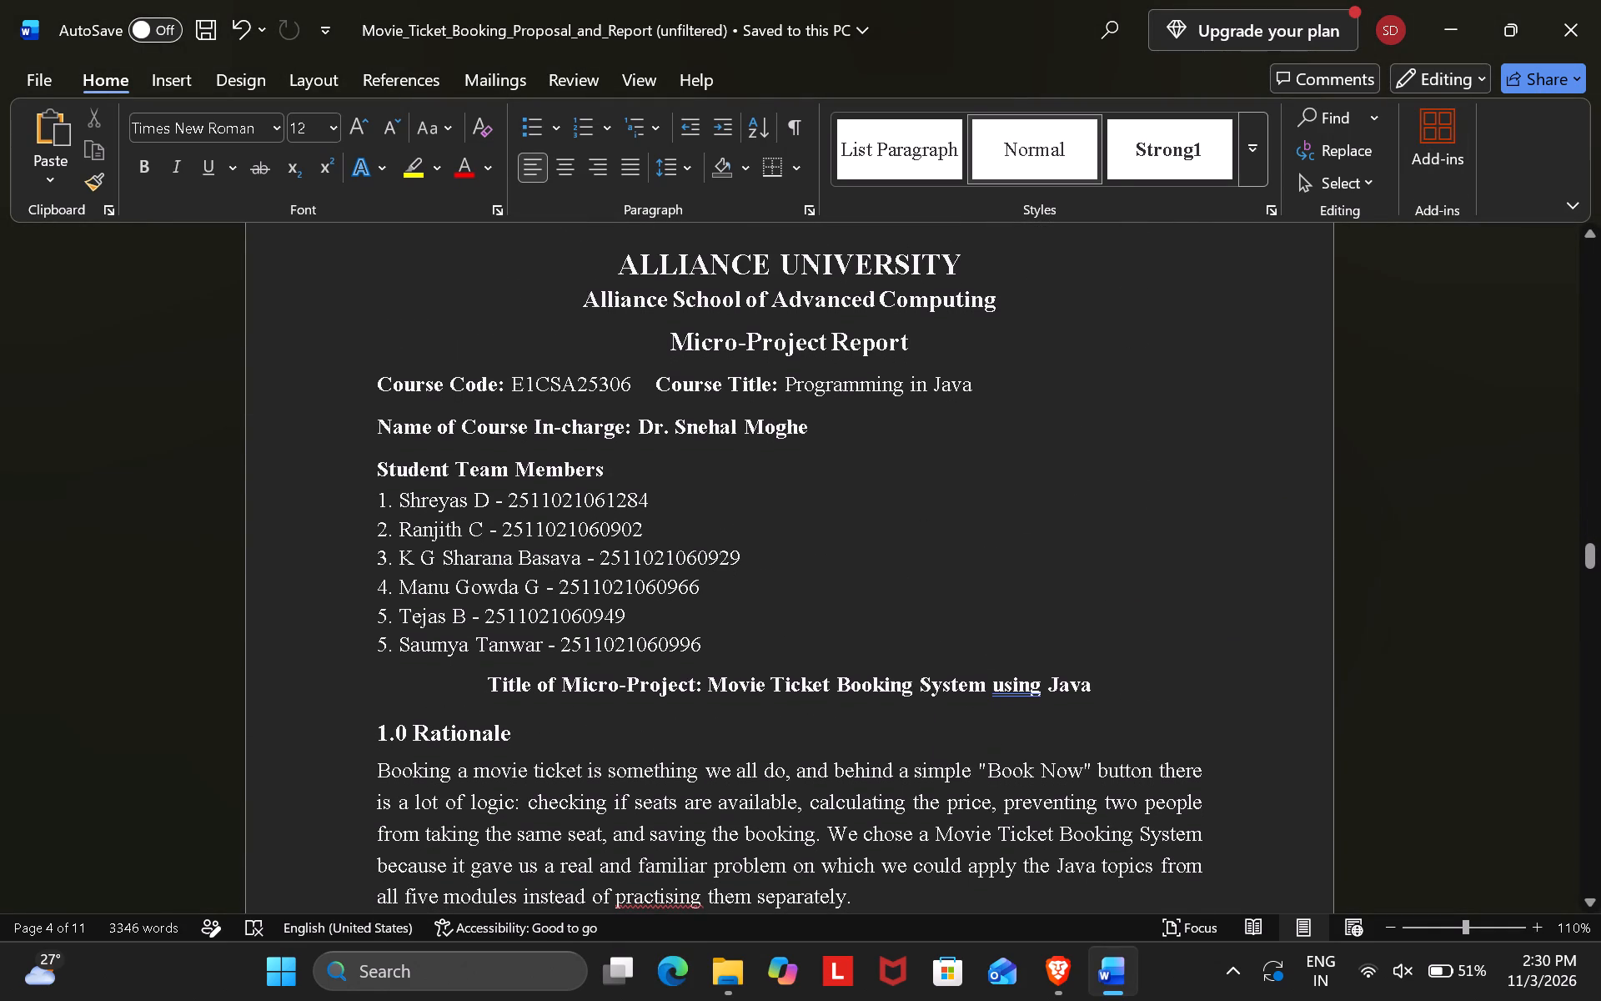
left_click_drag(708, 646, 430, 470)
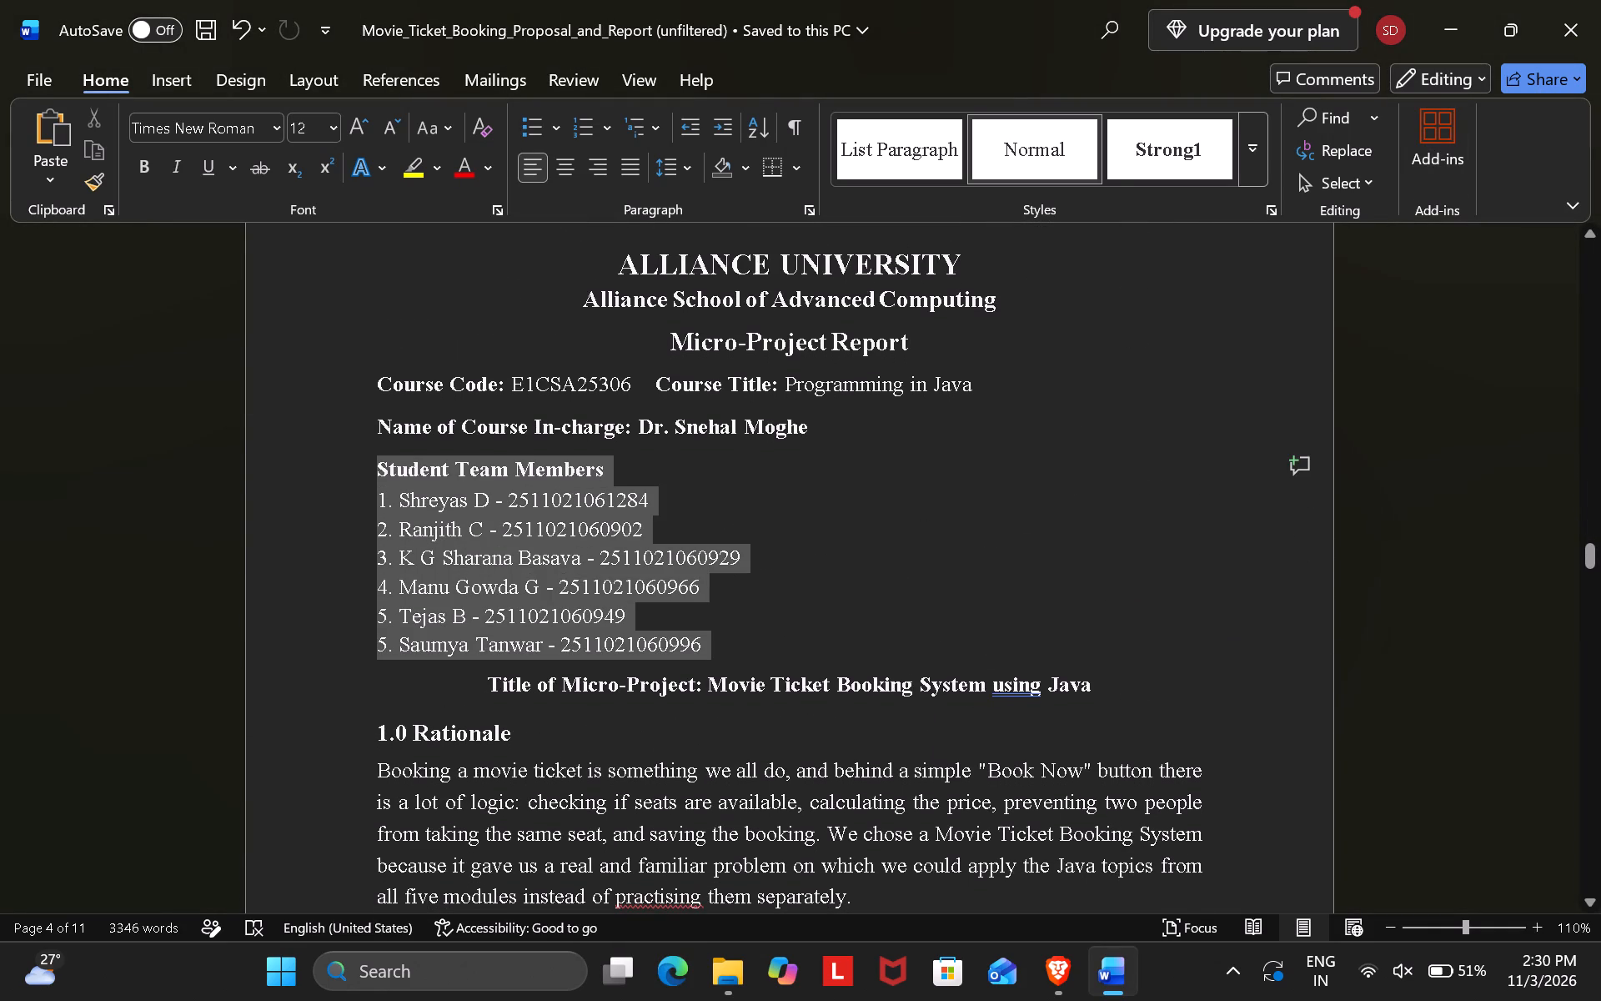
left_click_drag(430, 470, 399, 470)
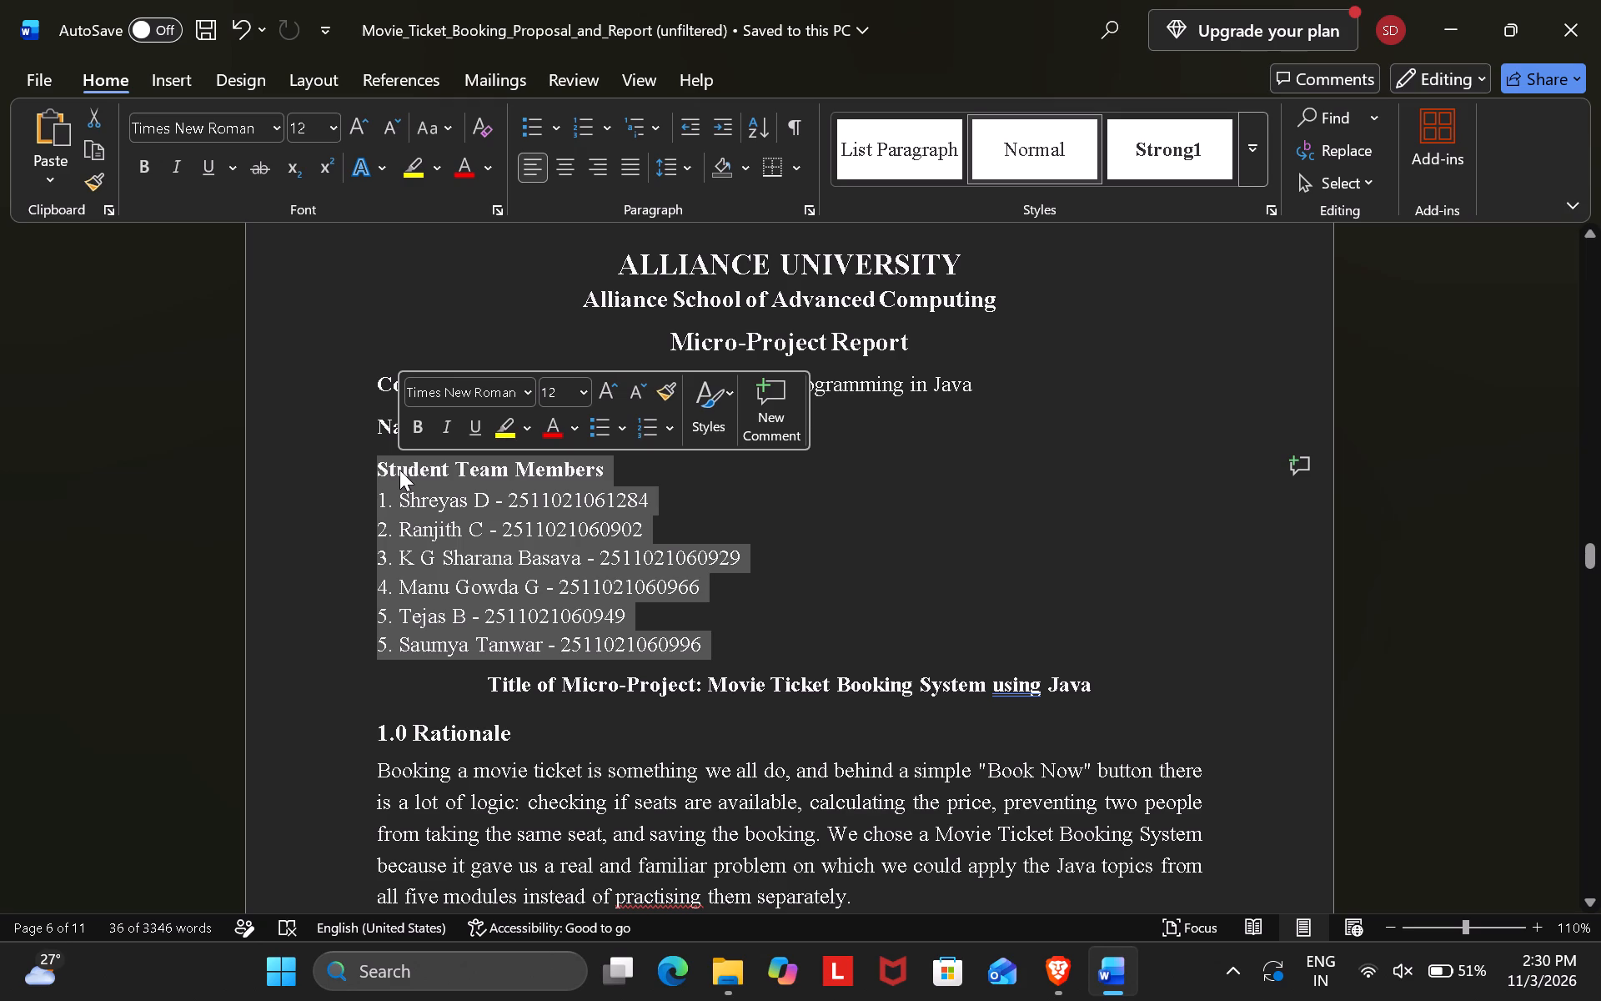
key("ctrl+c")
scroll(750, 511, "up", 2)
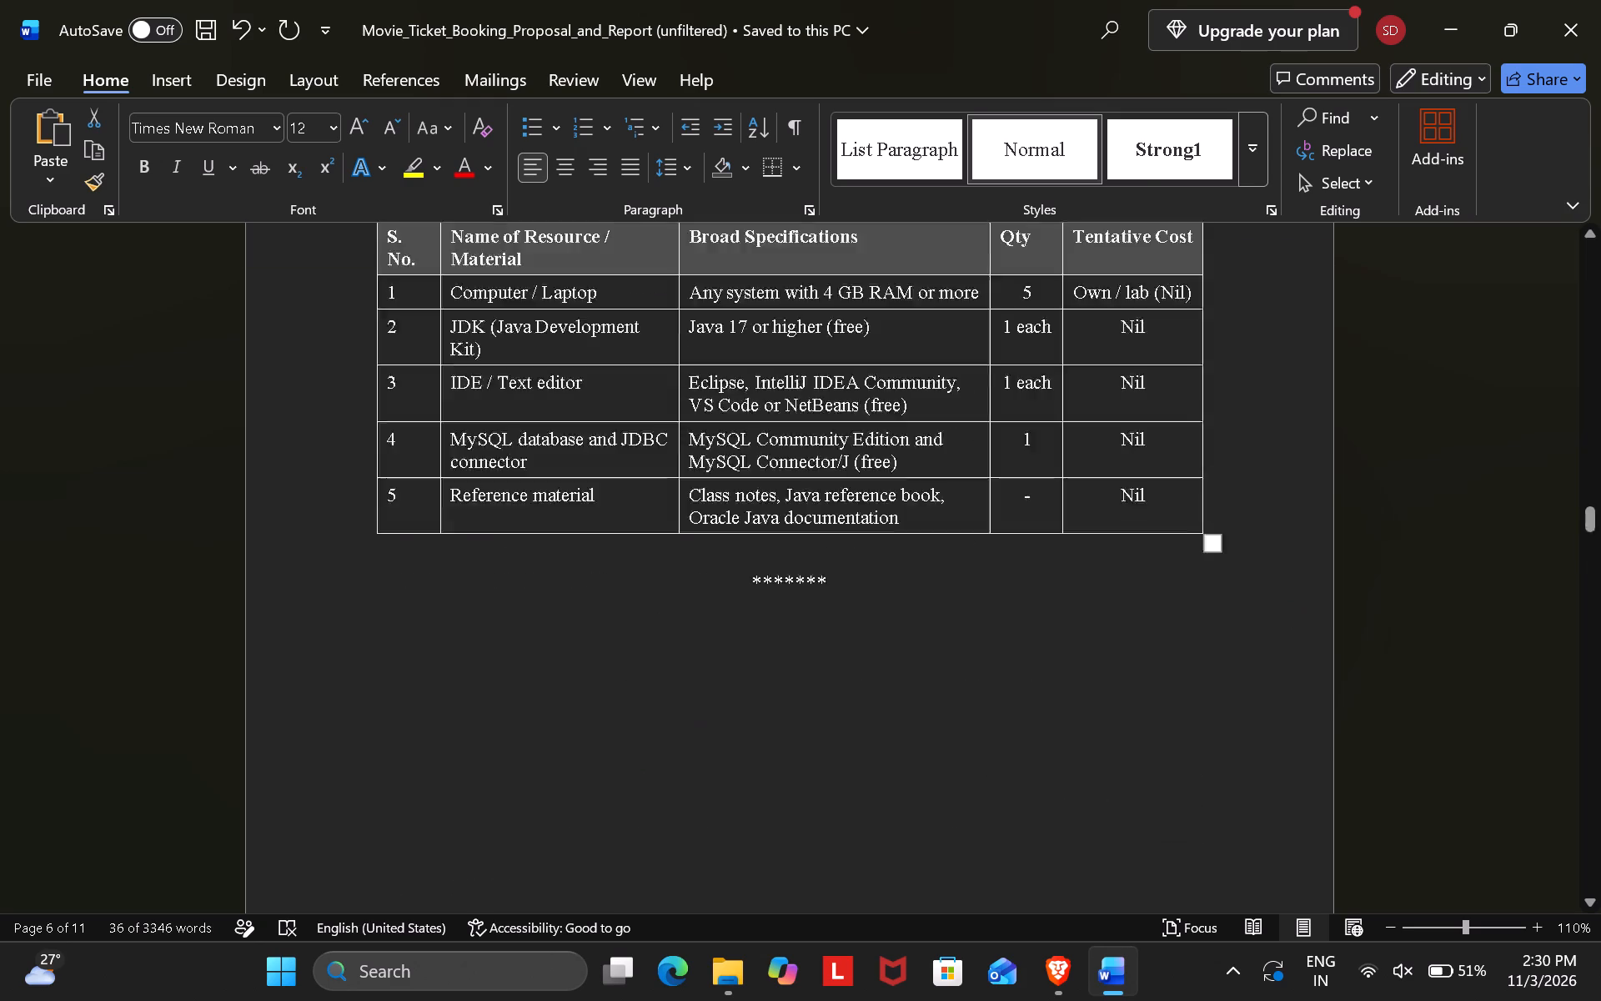
scroll(750, 511, "up", 10)
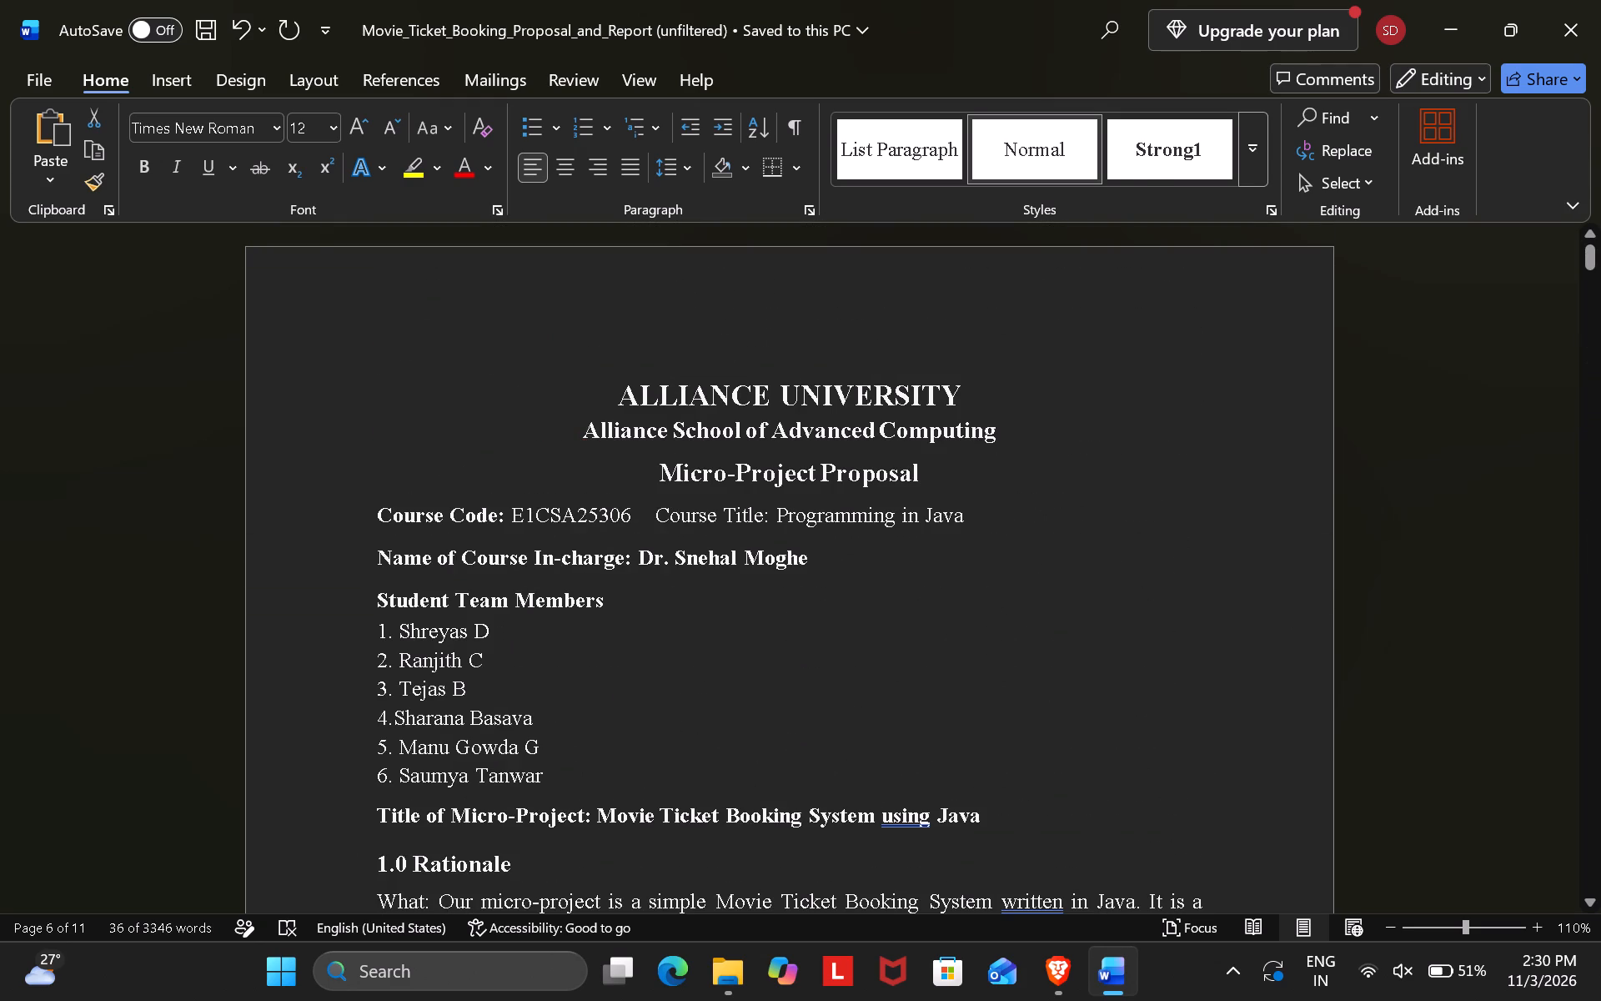
left_click_drag(549, 777, 377, 634)
key("ctrl+v")
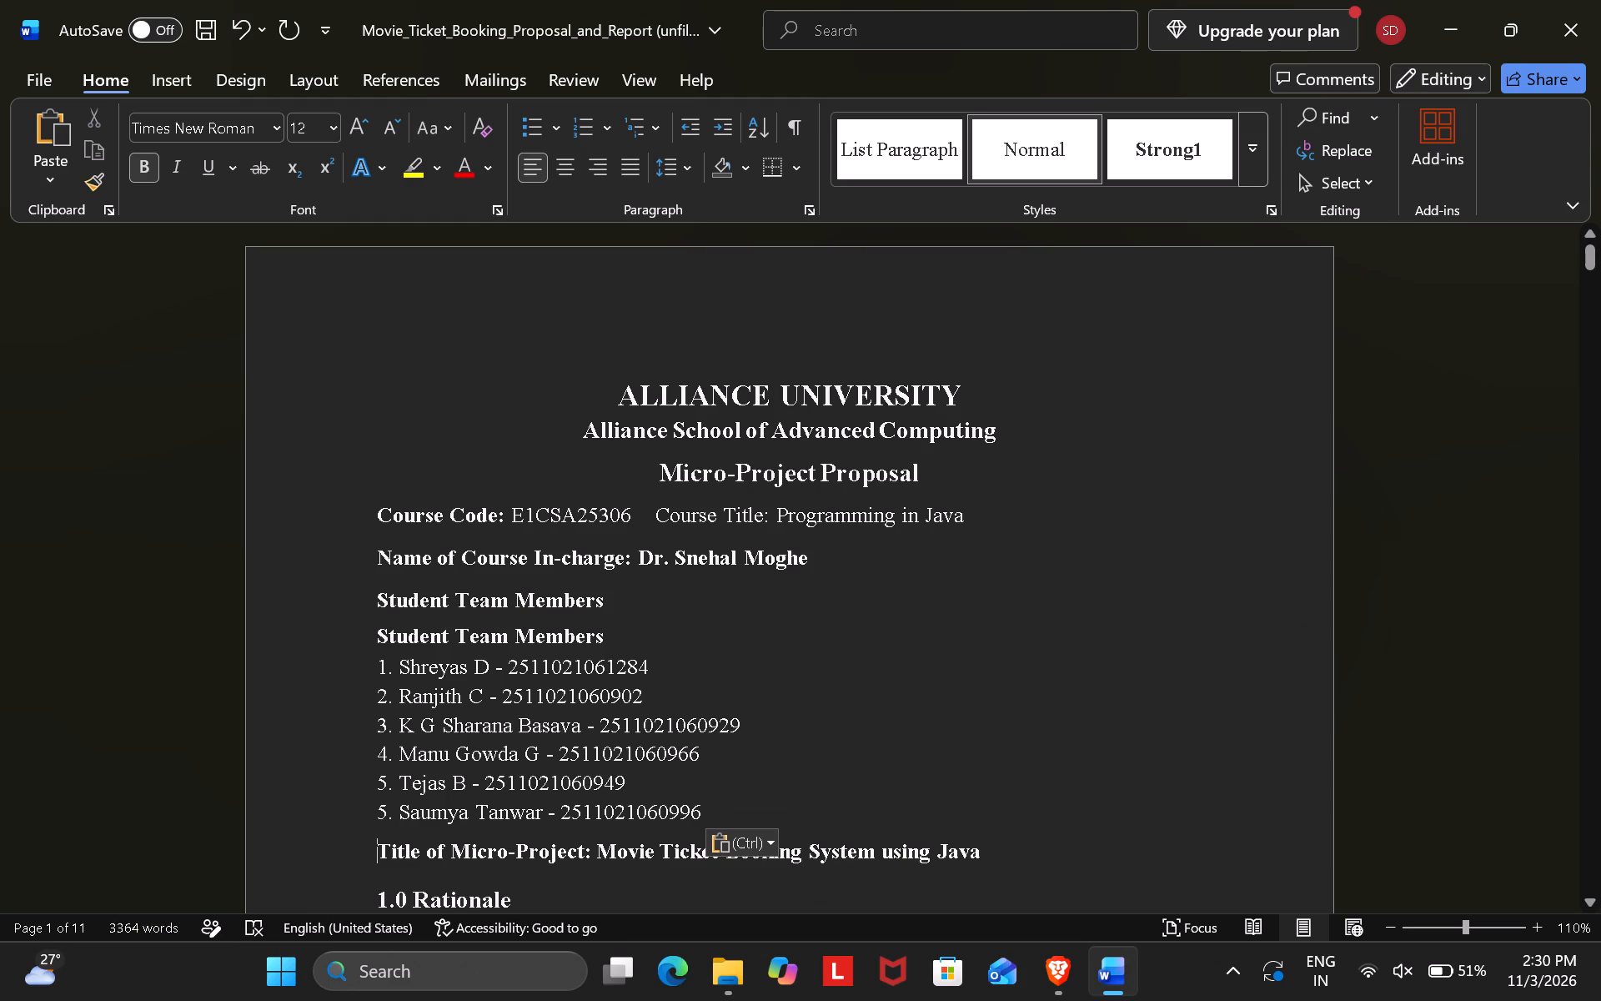
Save the document, publish it as a standard-optimised PDF in Downloads over the existing same-named file, and close the opened PDF.
key("ctrl+s")
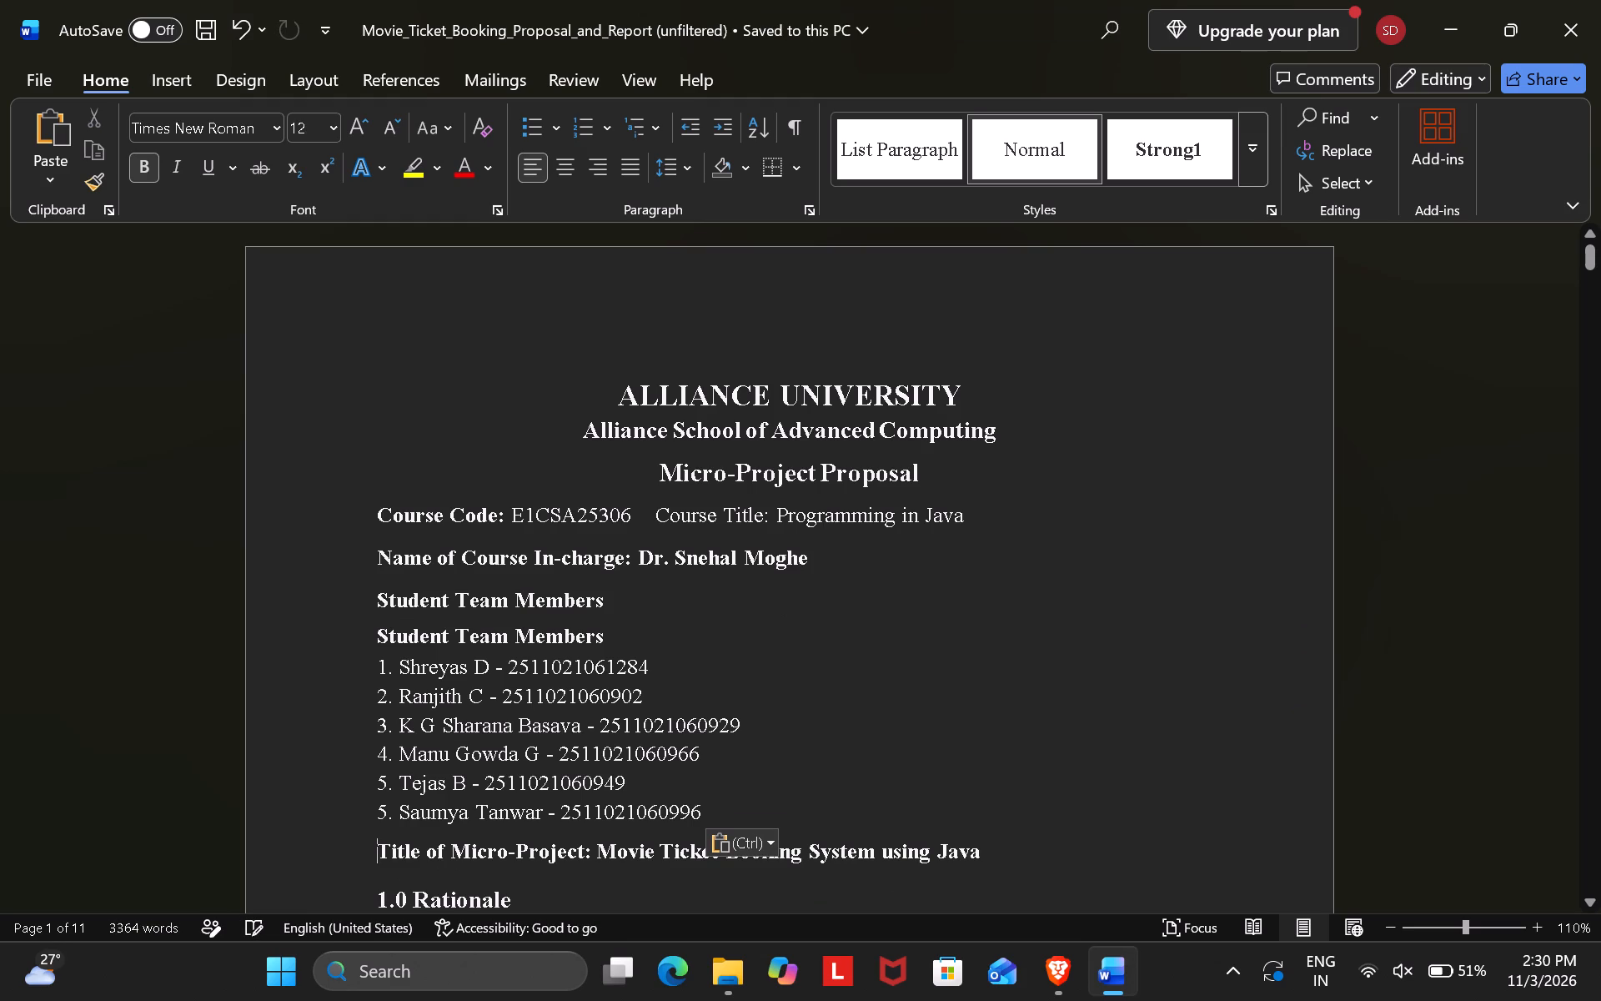
left_click(39, 82)
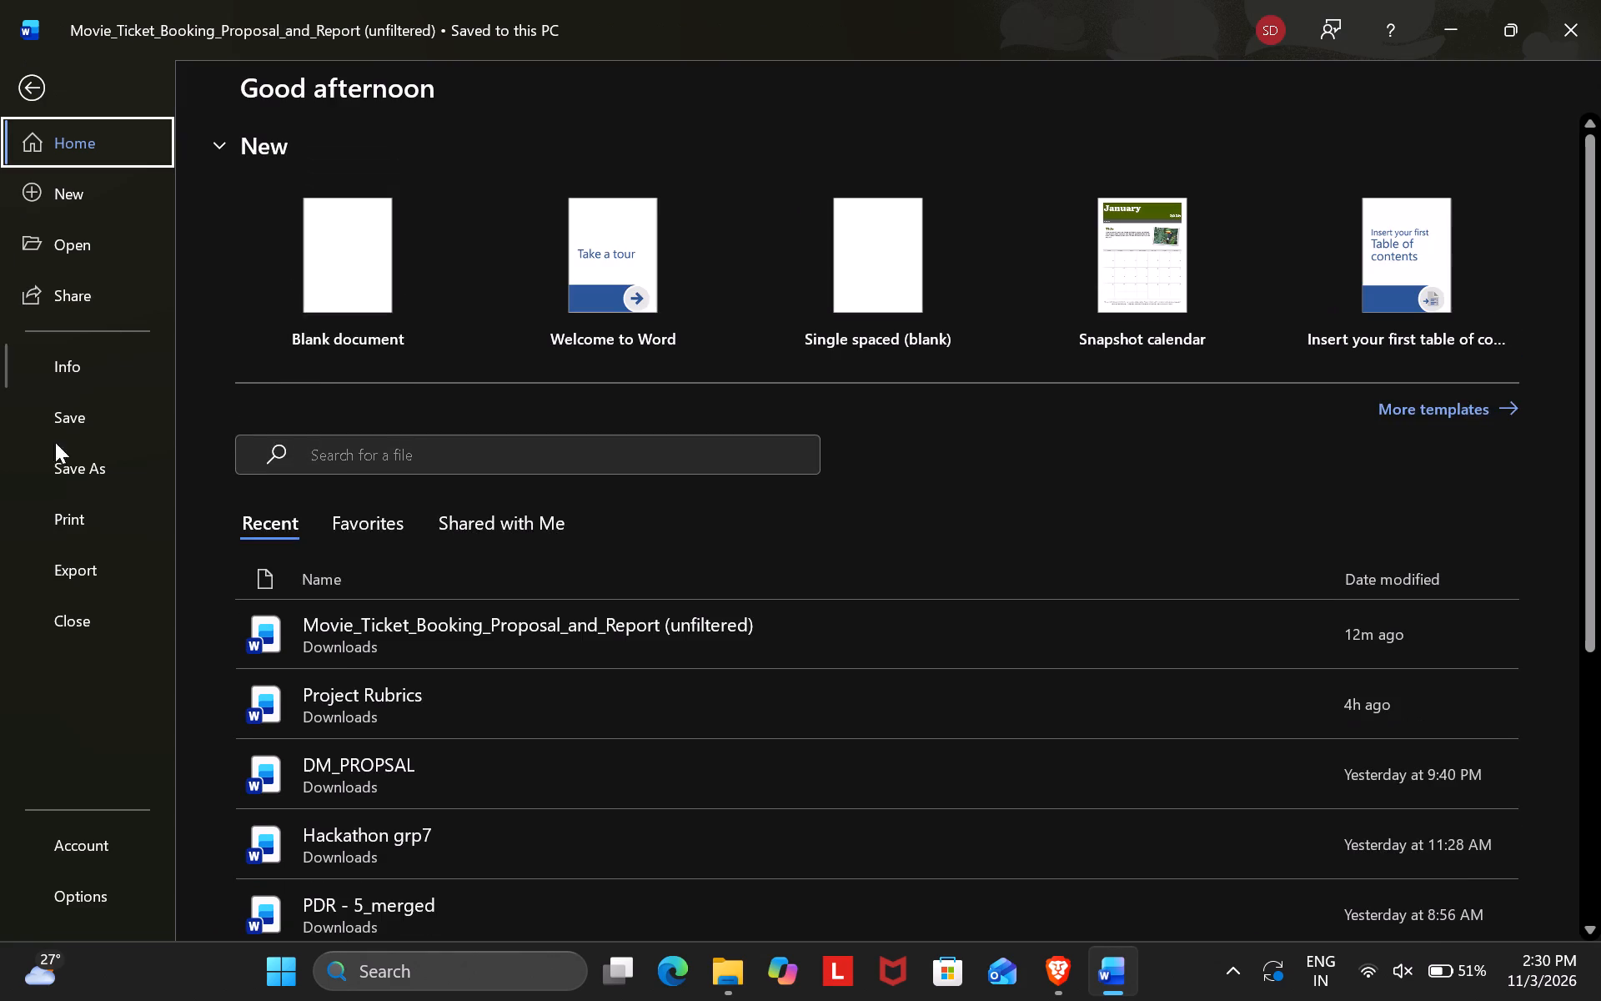
left_click(61, 564)
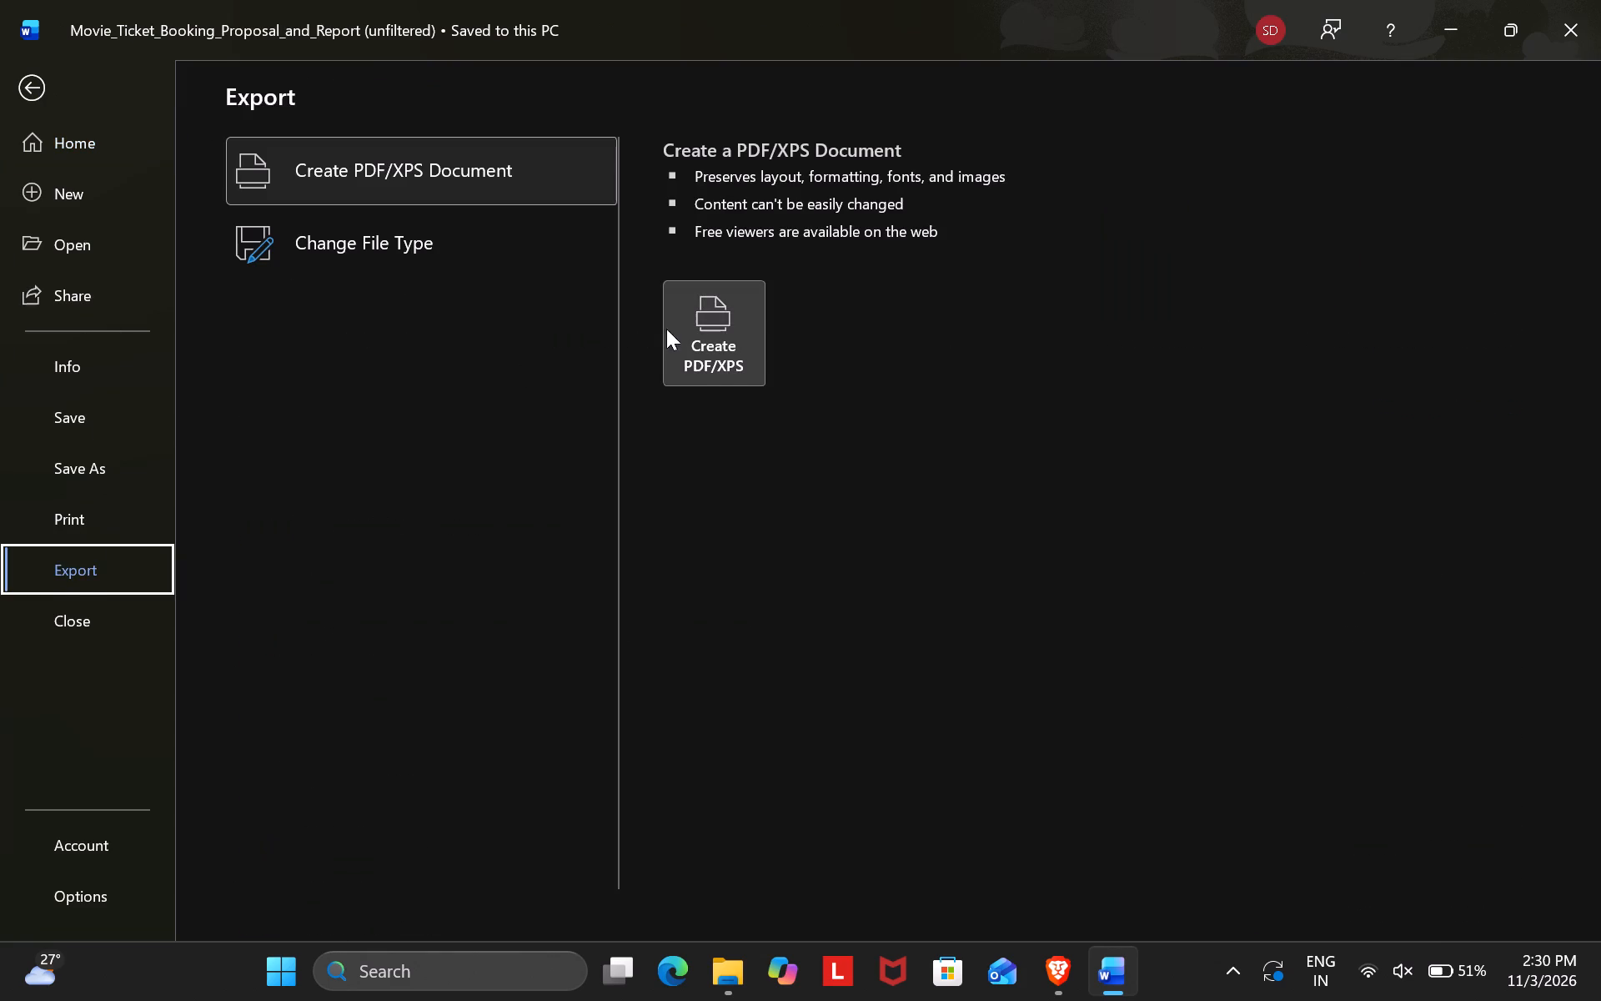
left_click(687, 355)
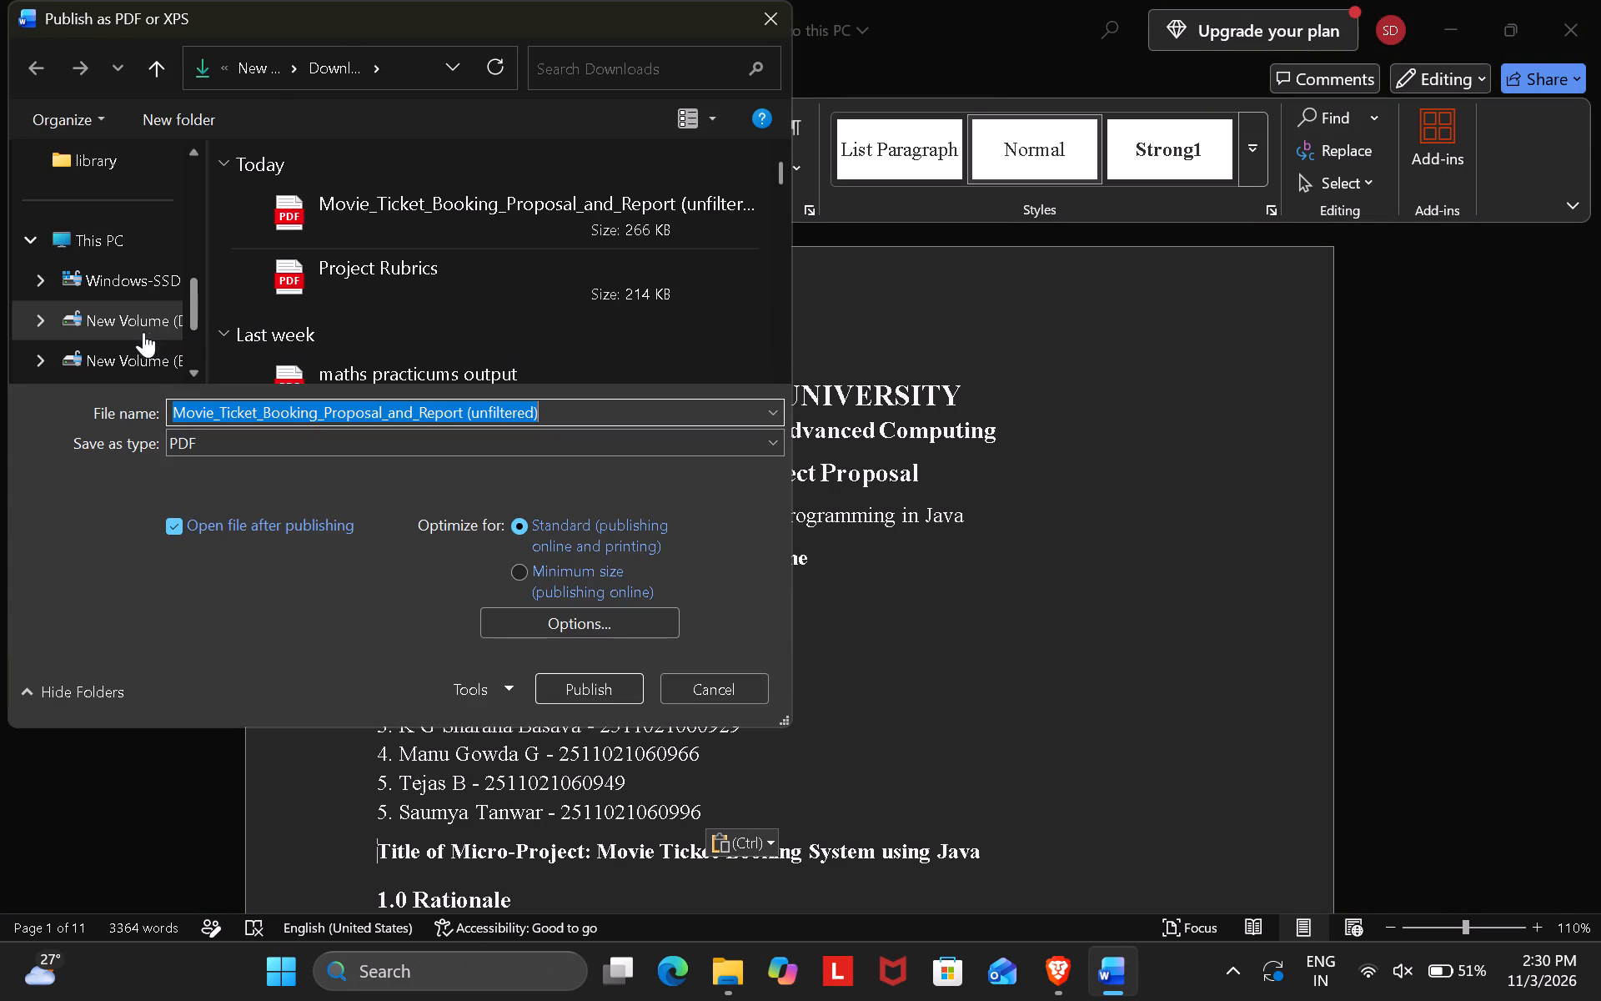
left_click(619, 691)
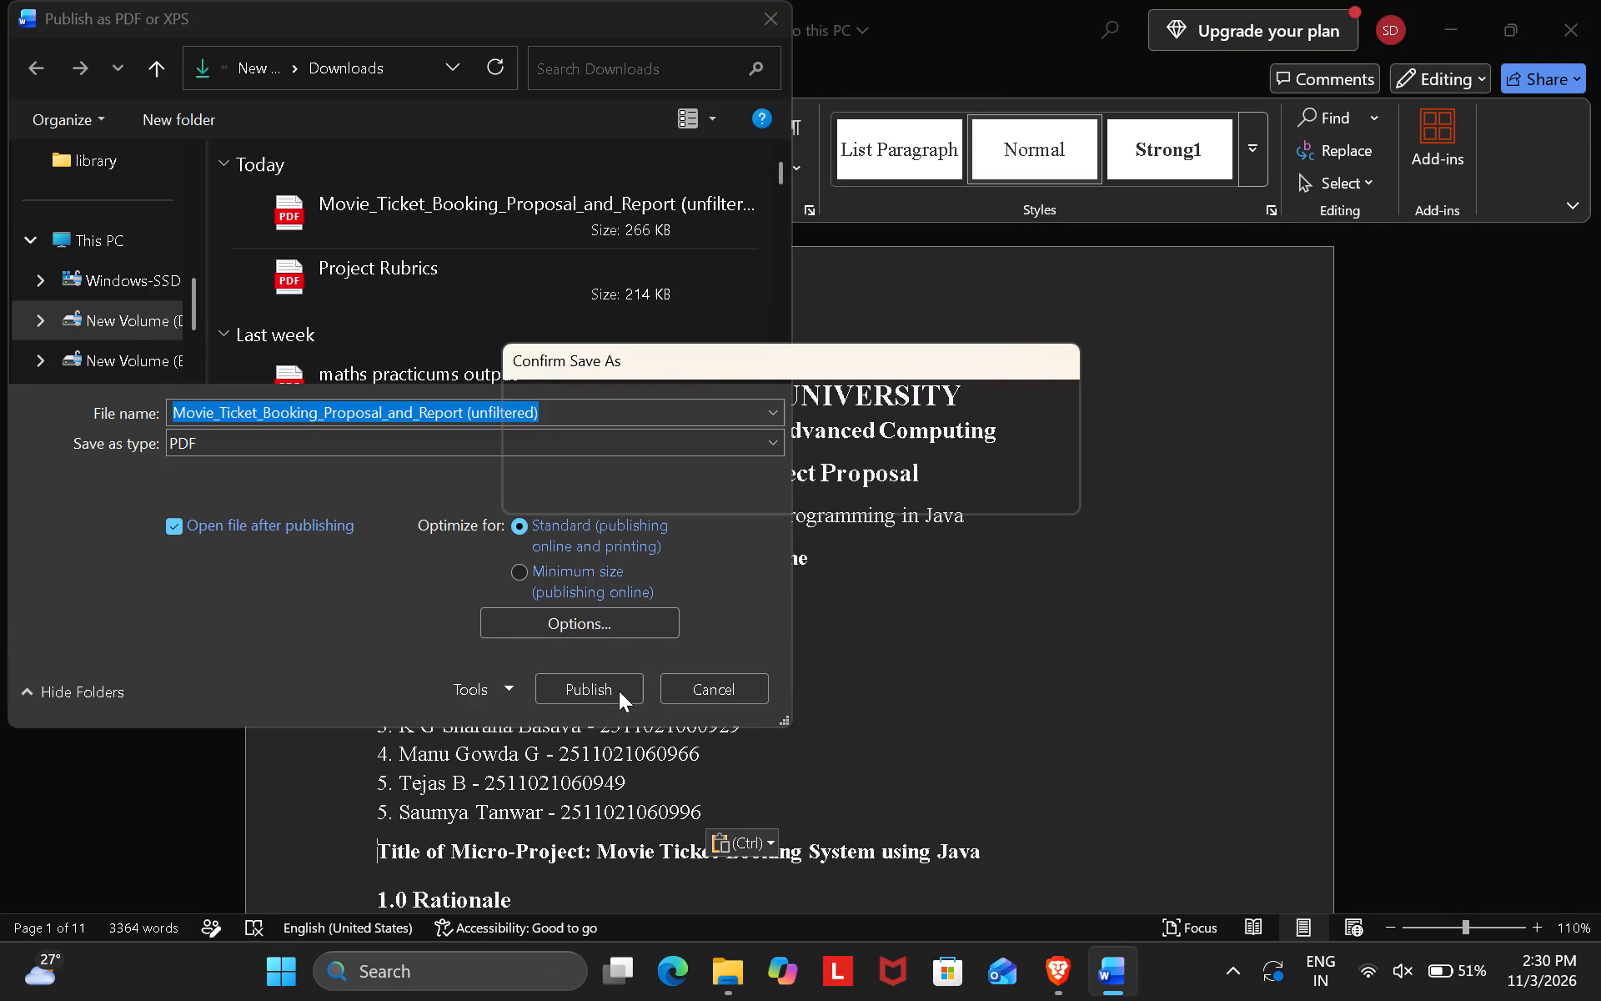
left_click(946, 490)
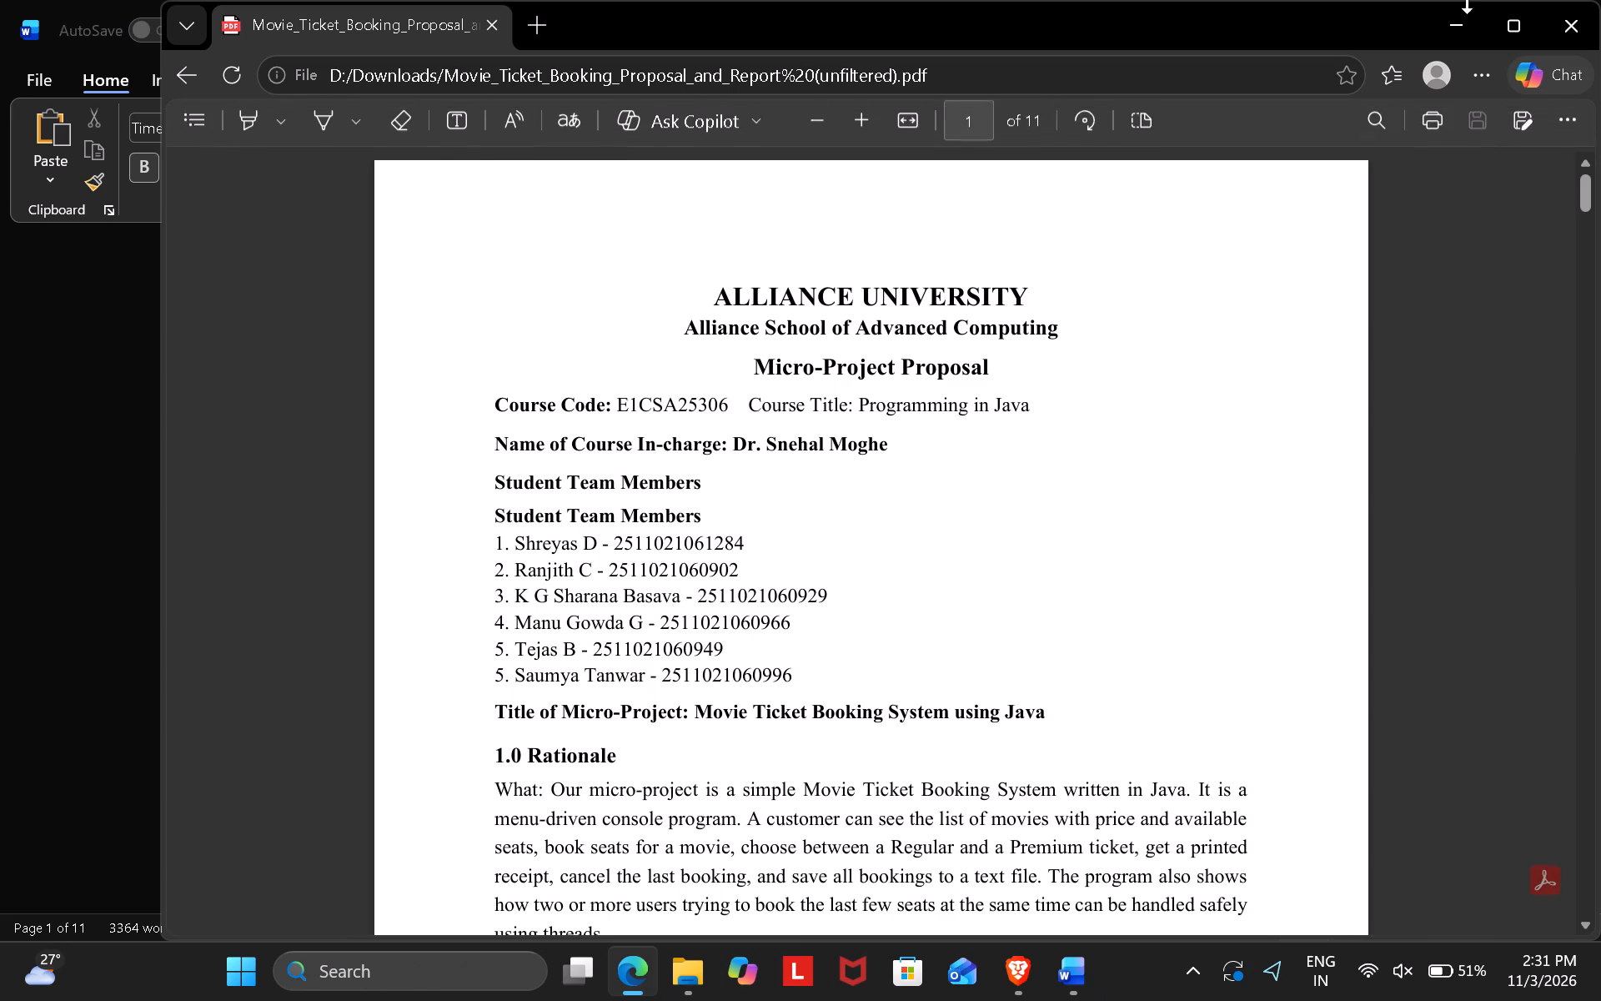
left_click(1577, 27)
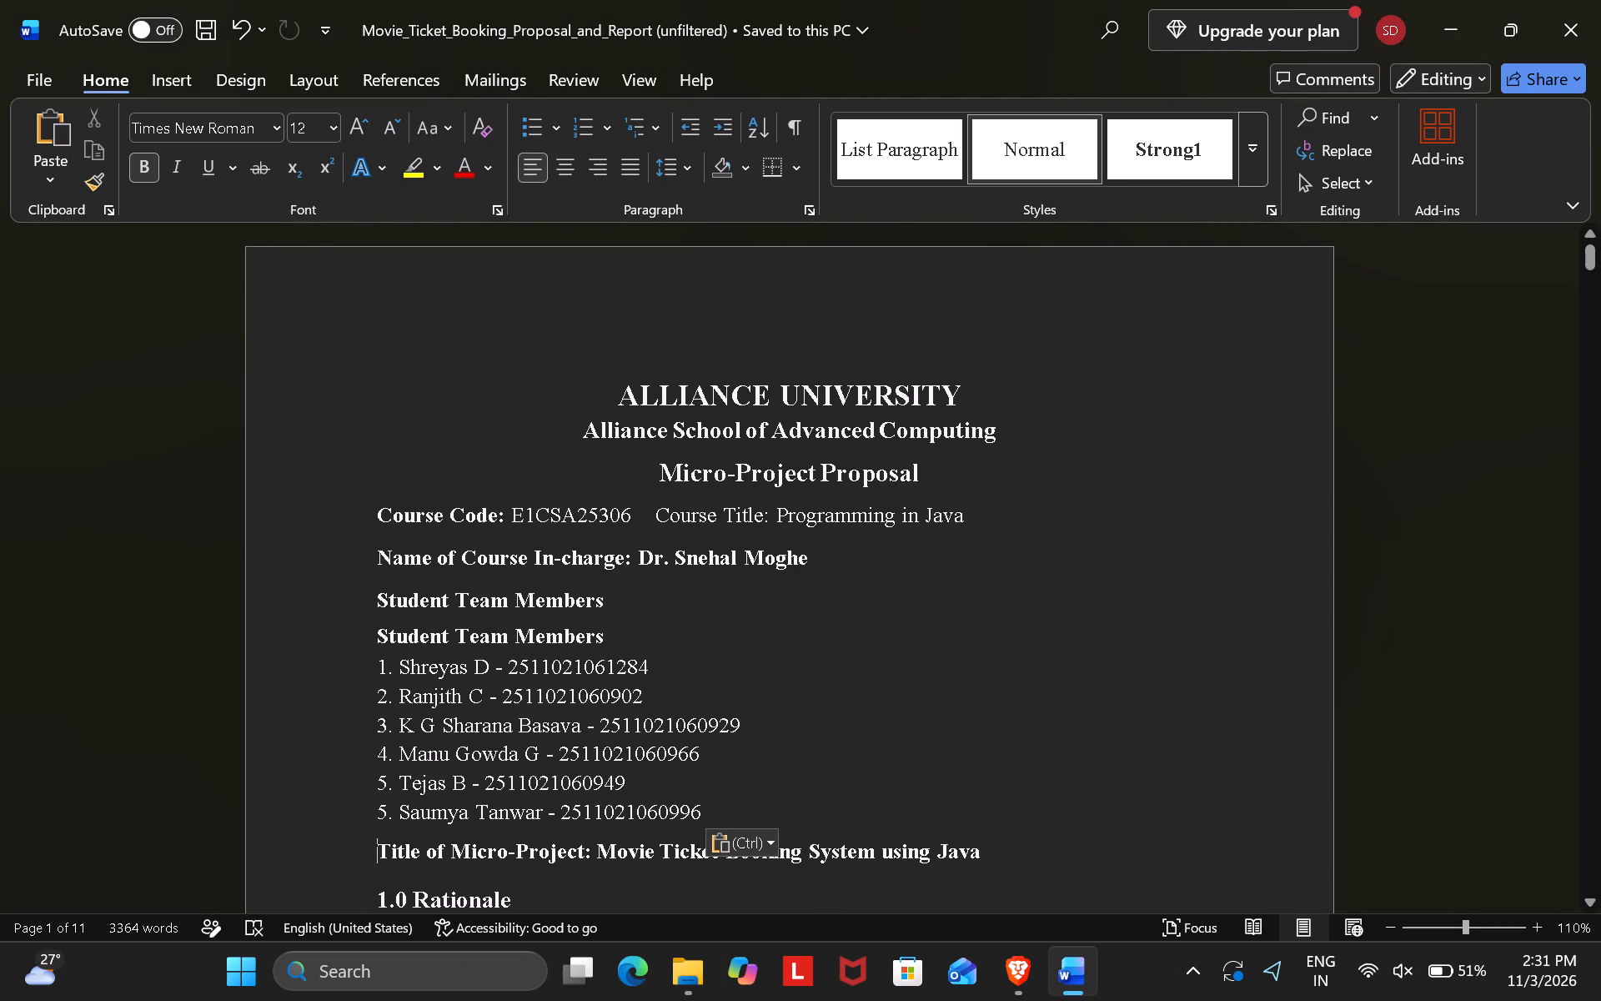
Delete the duplicate Student Team Members heading above the proposal's list of names.
left_click_drag(604, 606, 388, 600)
key("BackSpace")
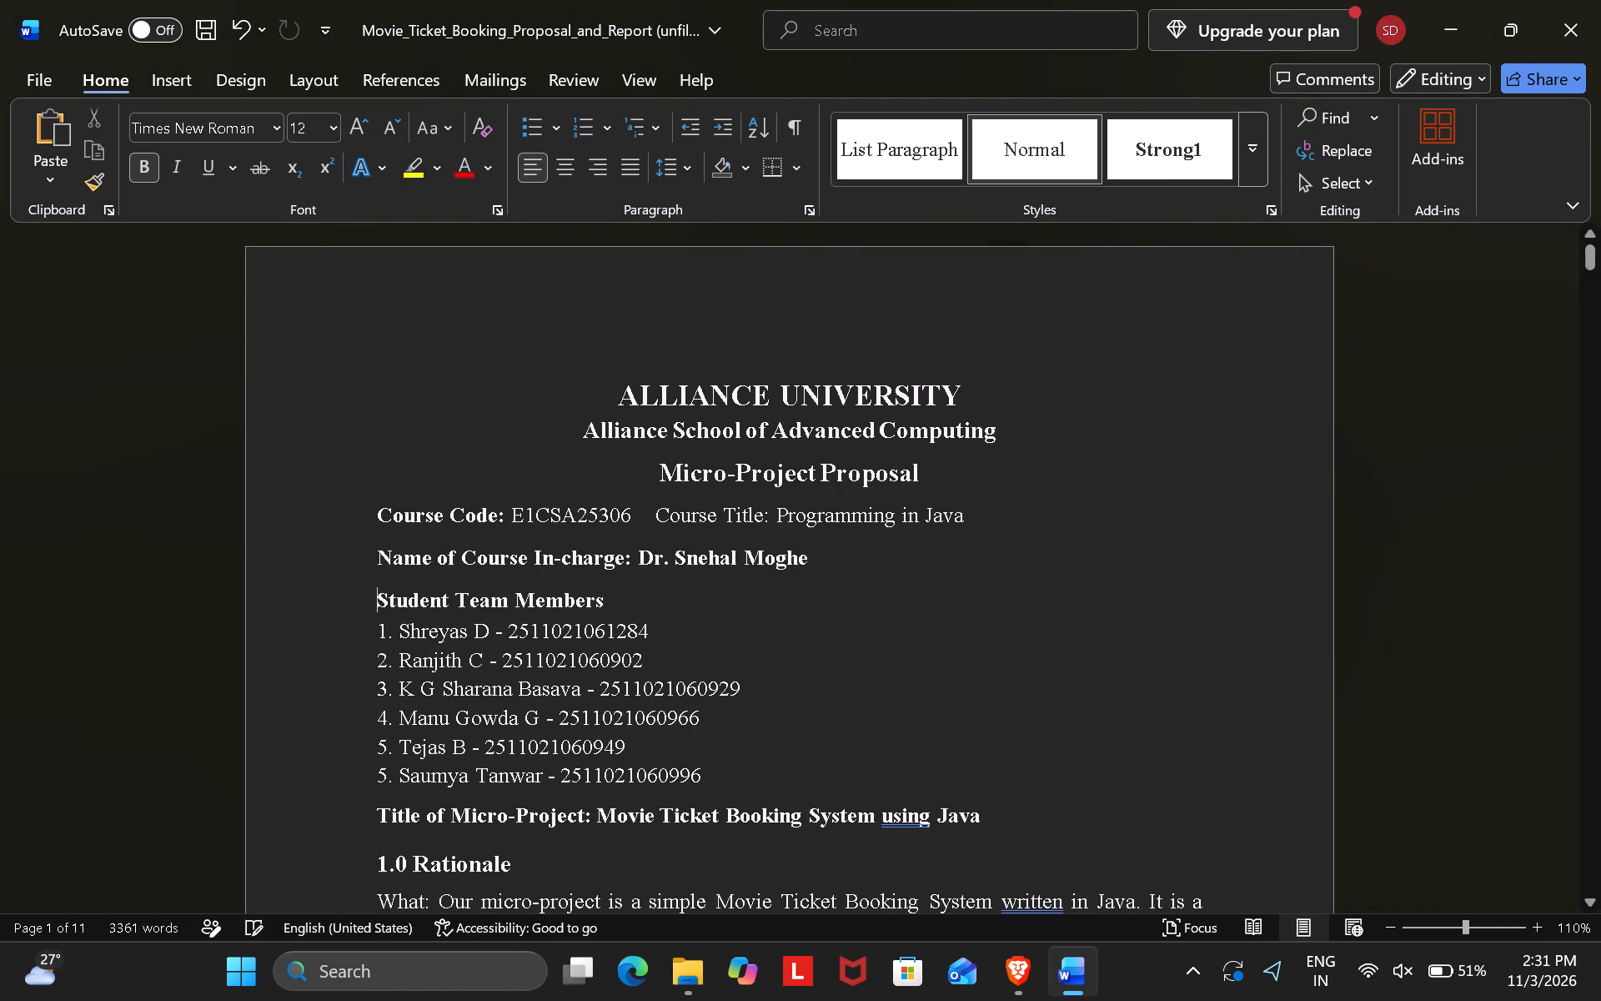
Publish the document again as a standard-optimised PDF in Downloads, keeping the same file name and opening it after publishing.
left_click(40, 72)
left_click(84, 569)
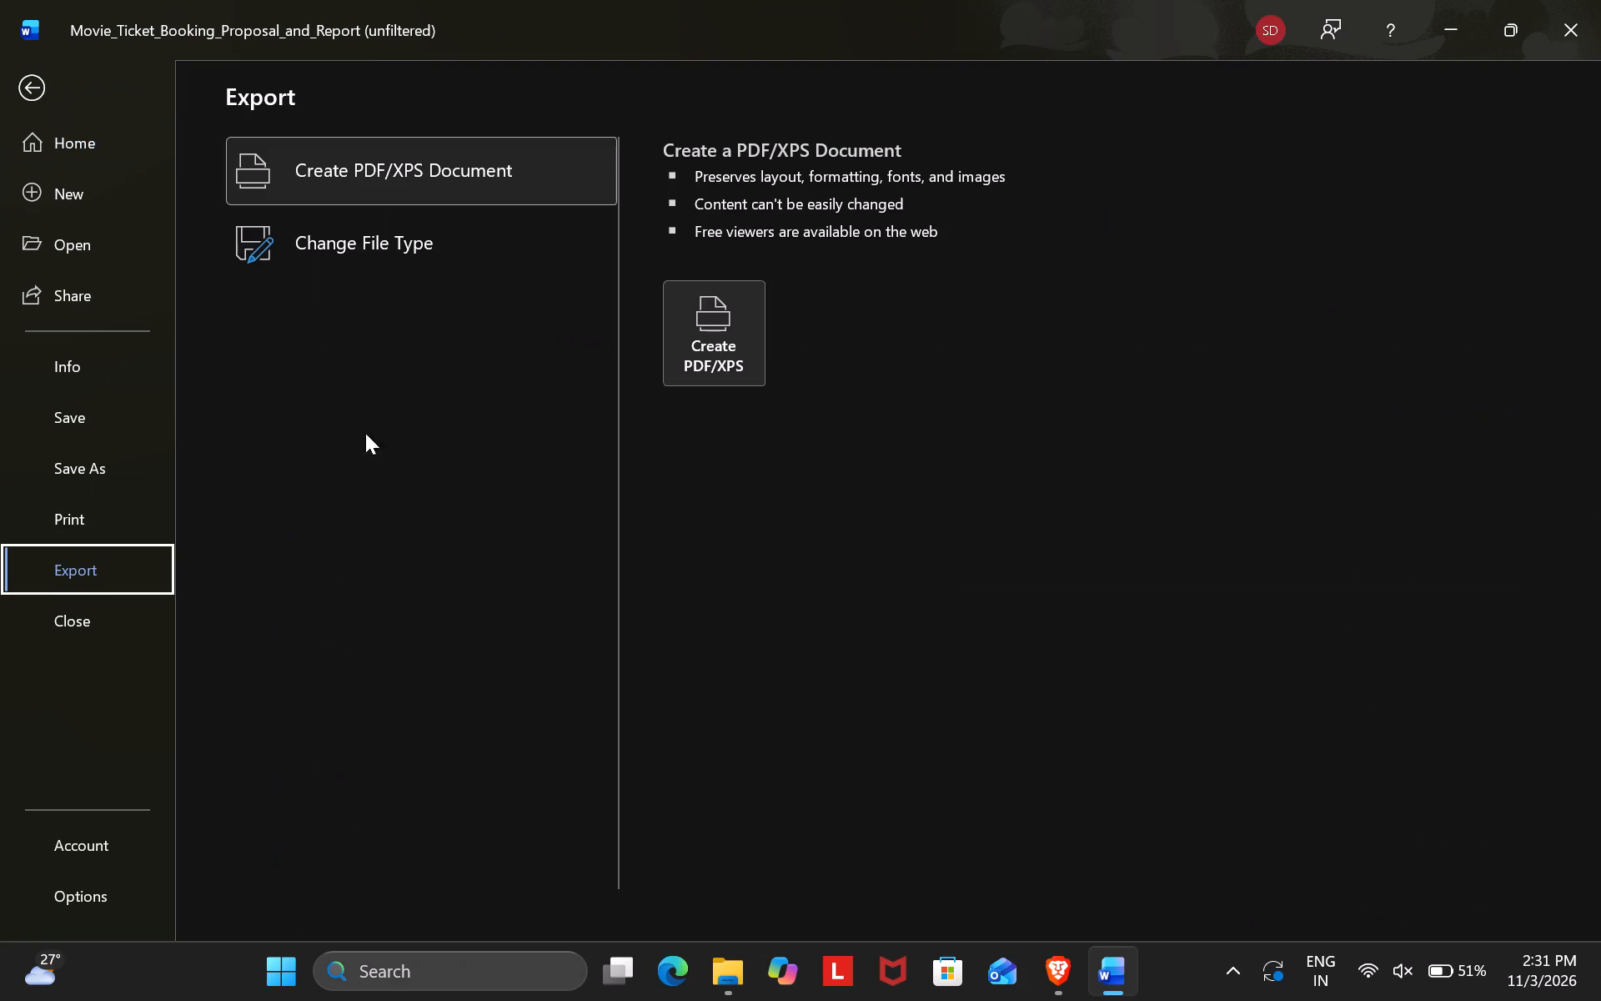
left_click(700, 365)
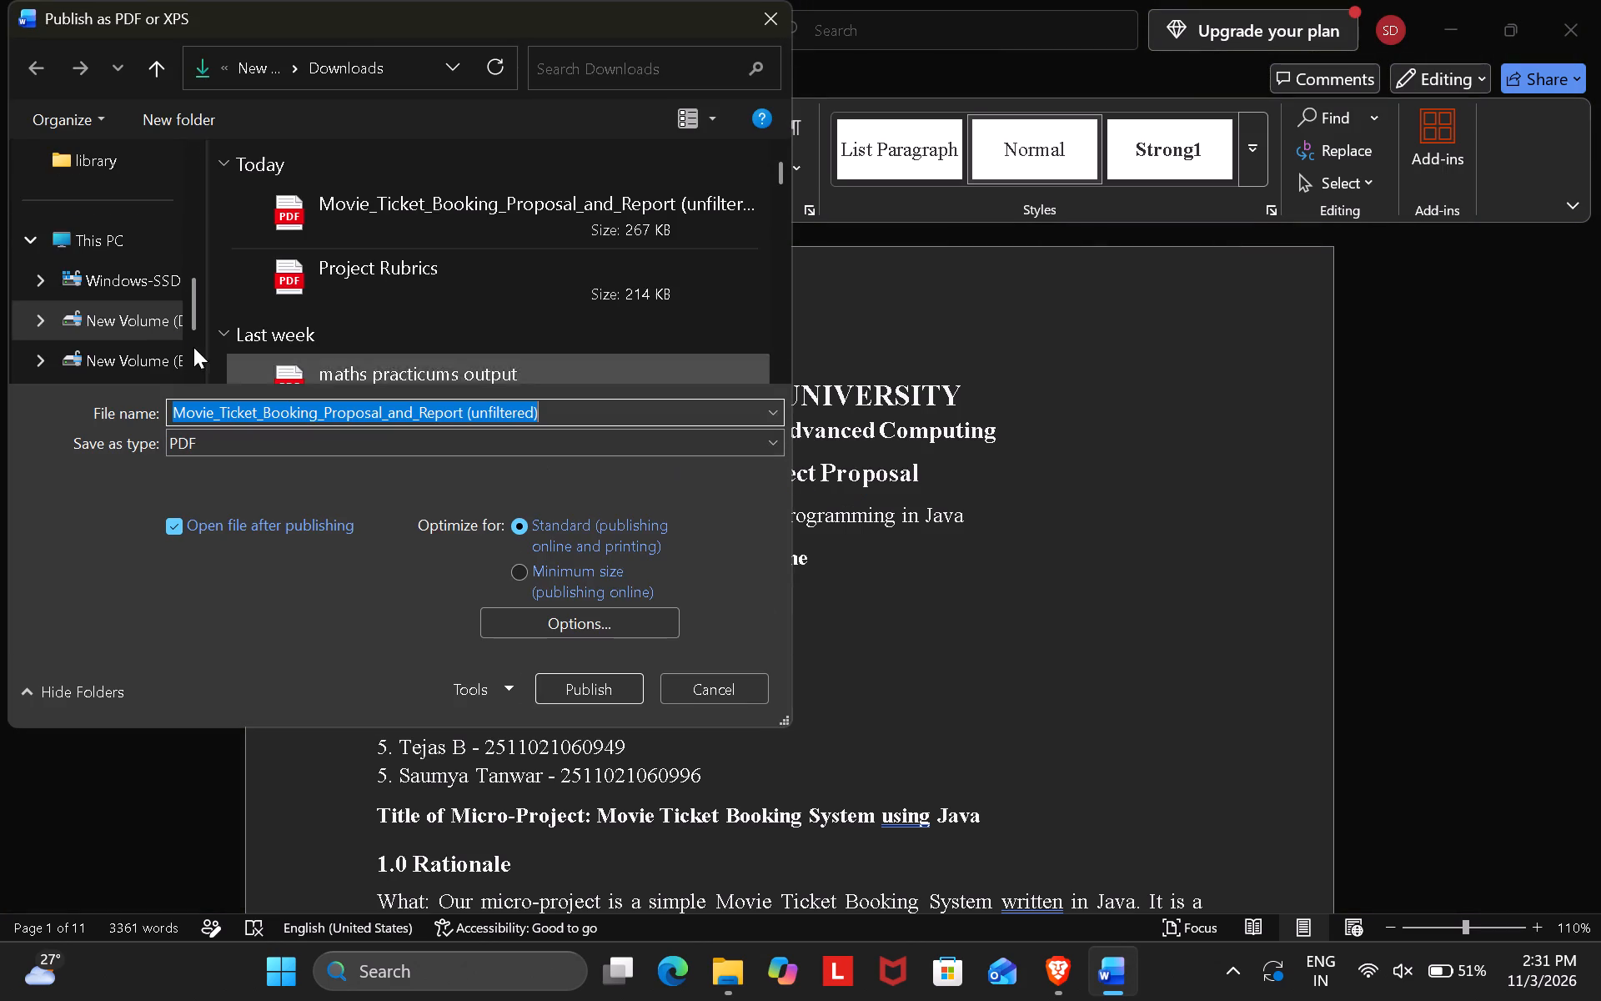
left_click(620, 683)
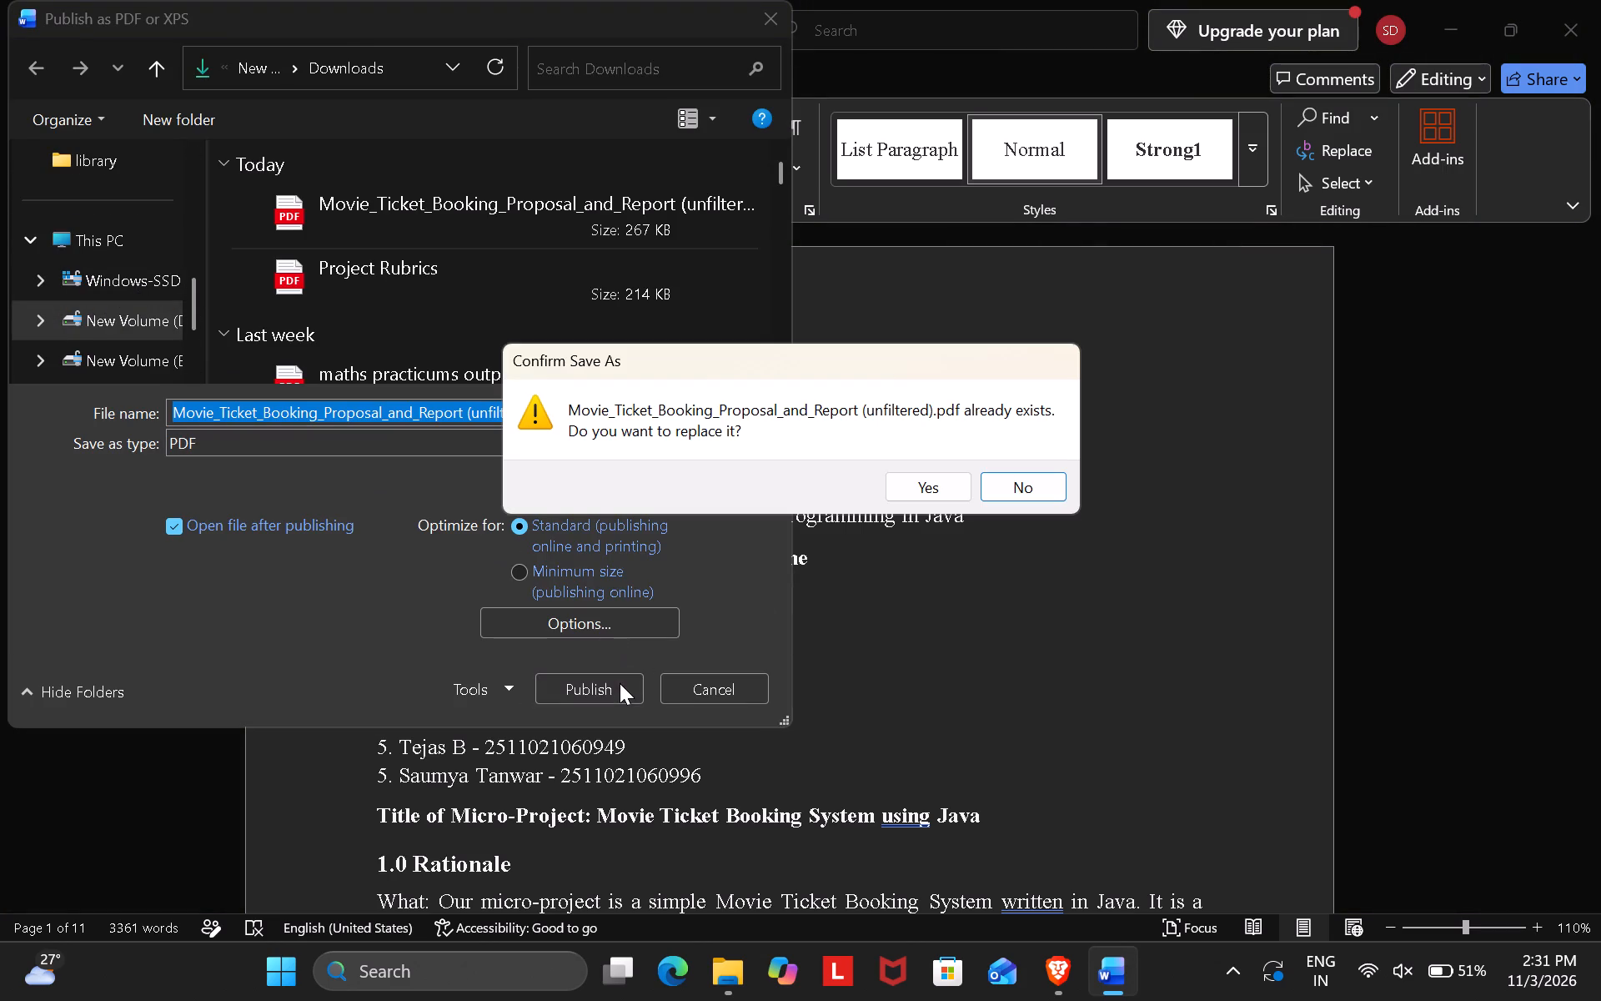
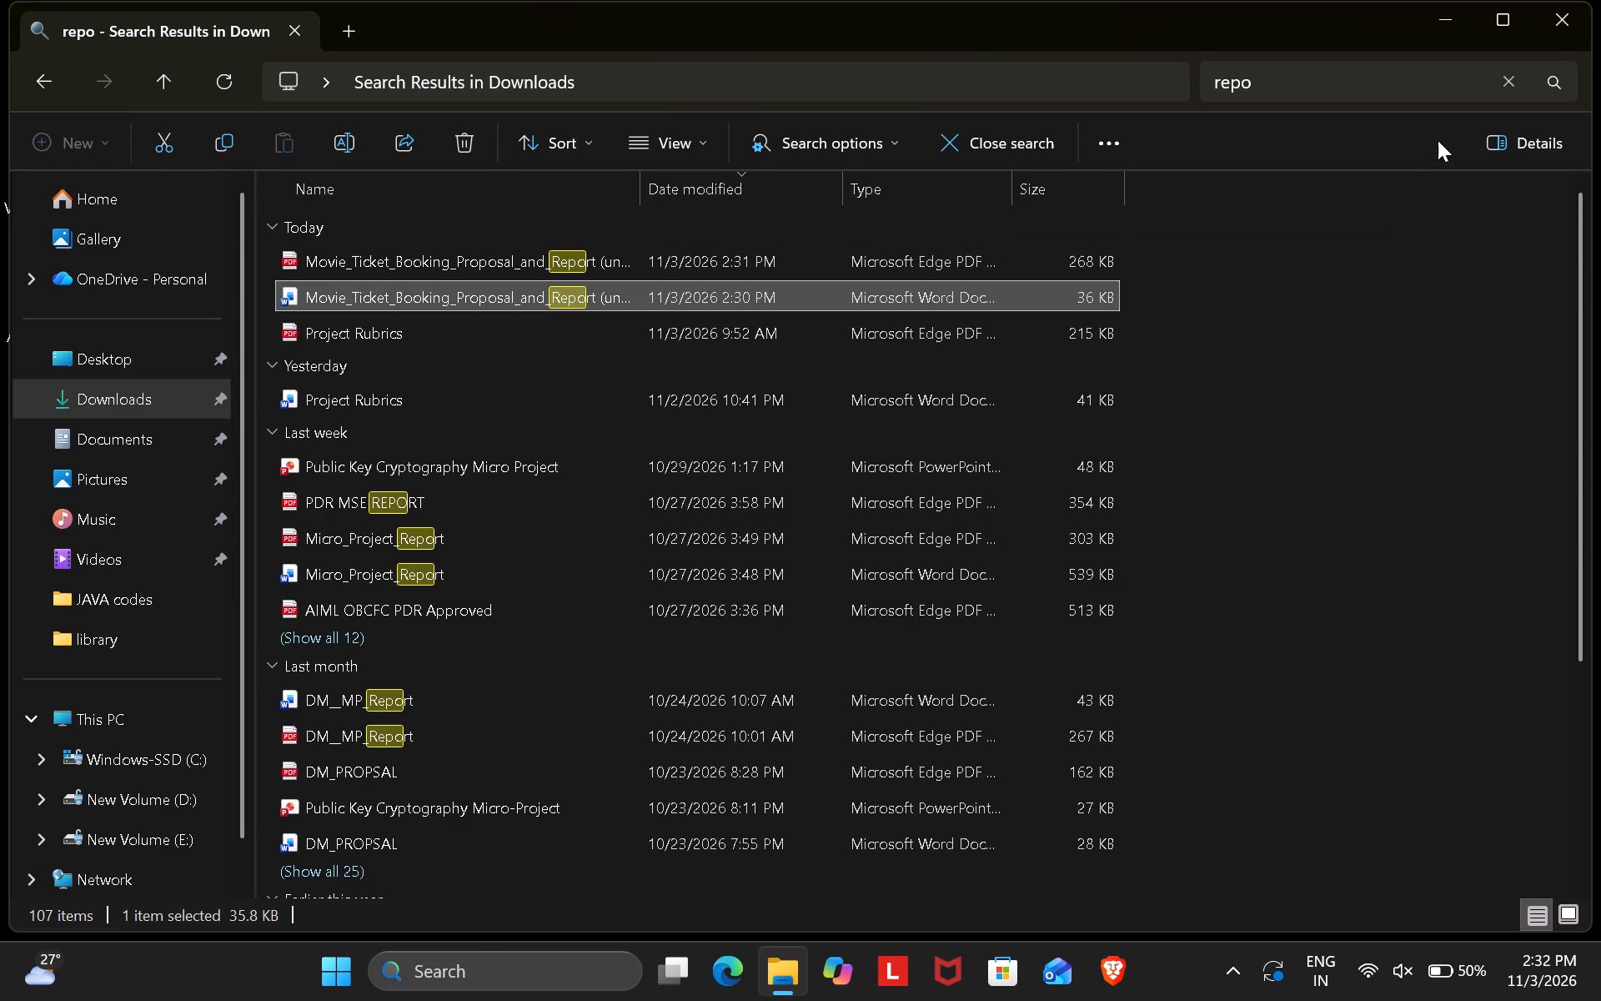
Close the File Explorer window showing the Downloads search results.
left_click(1570, 7)
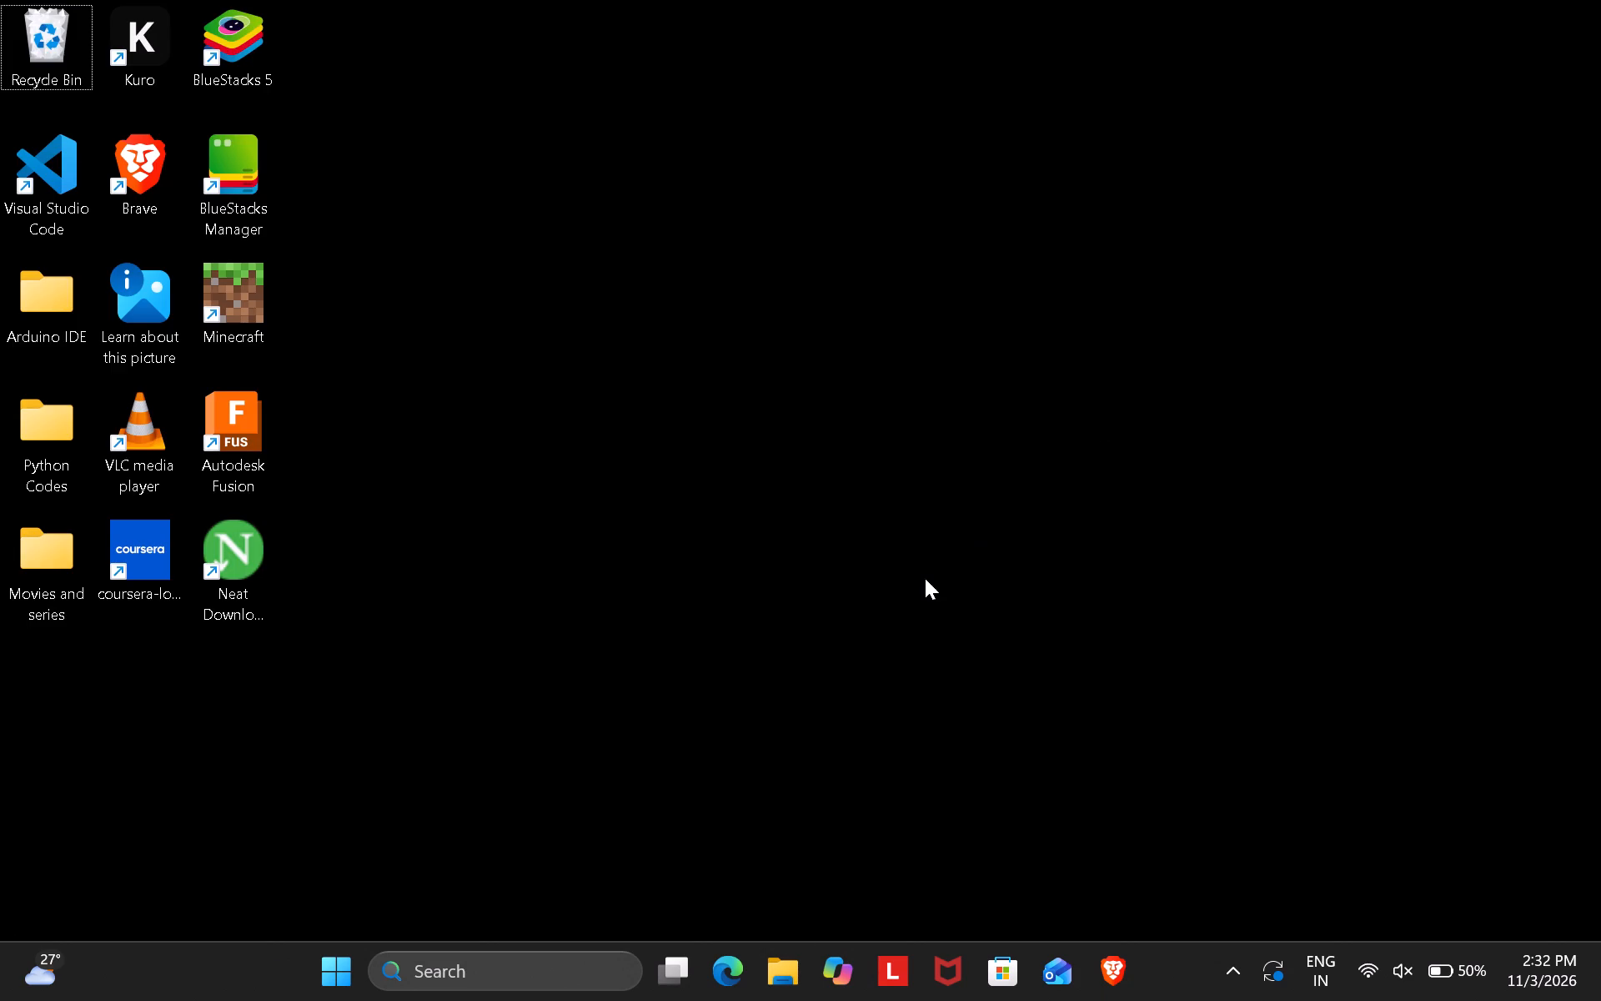
Bring up the Windows quick-link system options, including Shut down or sign out.
key("super+x")
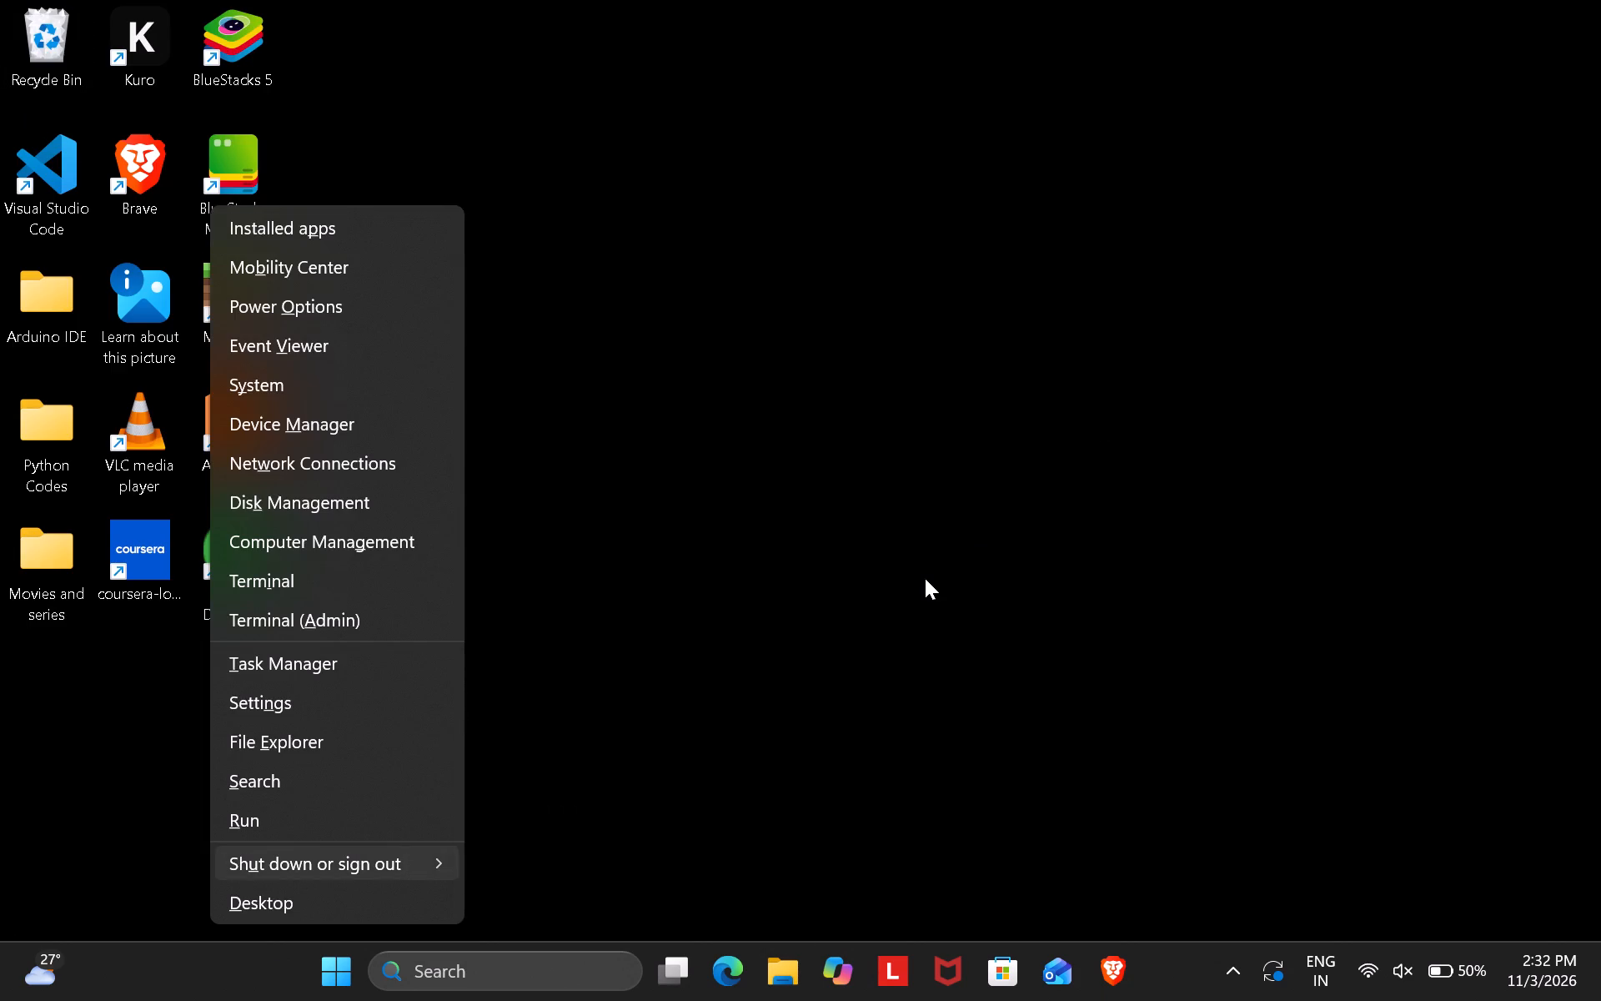